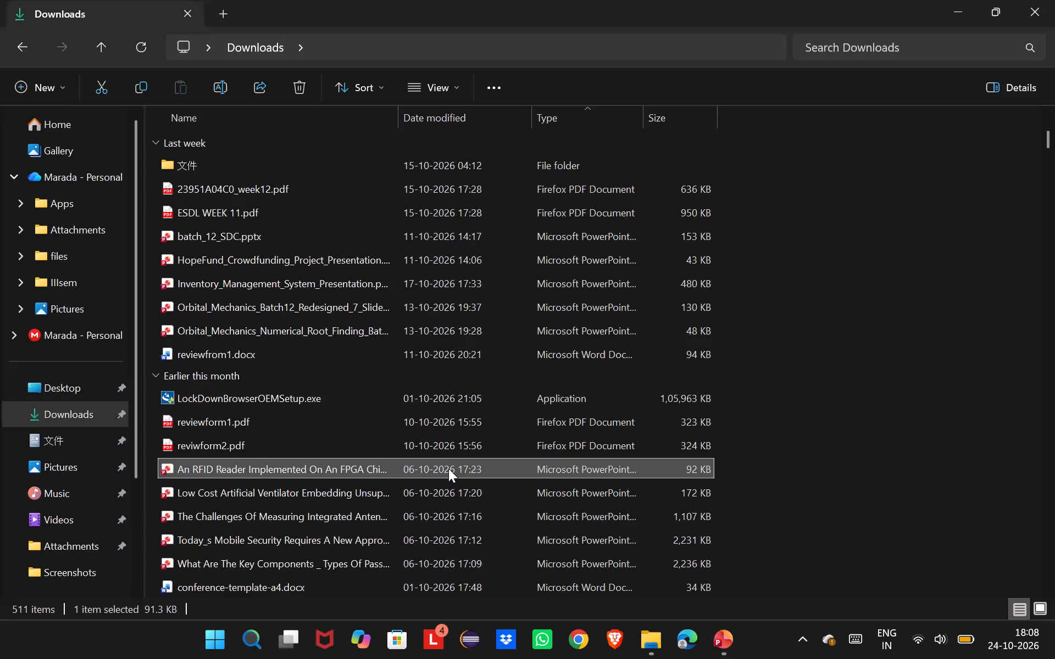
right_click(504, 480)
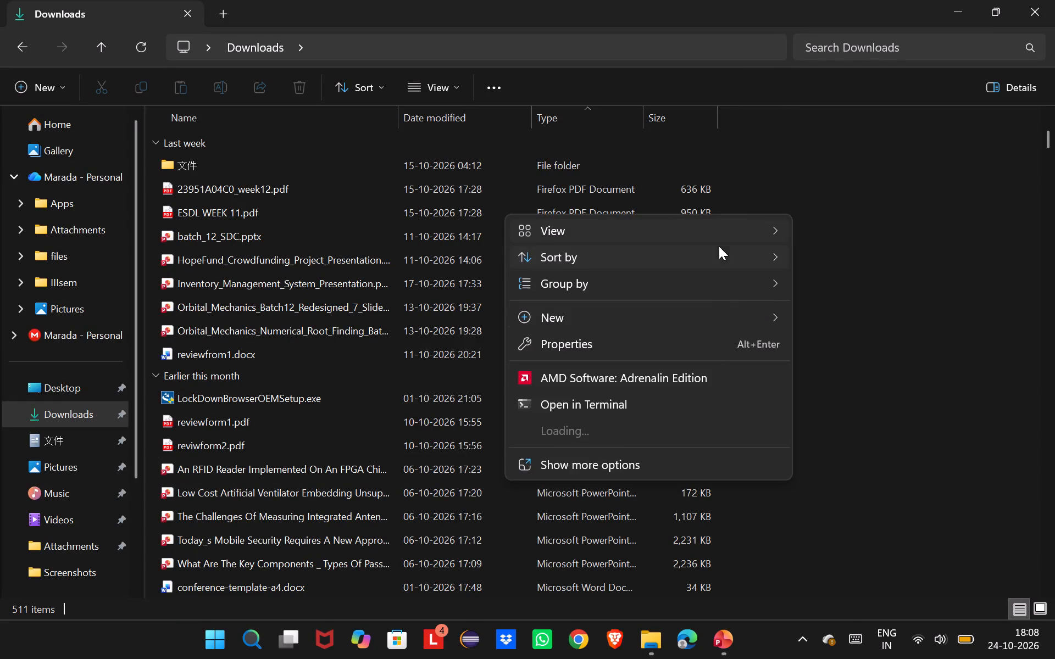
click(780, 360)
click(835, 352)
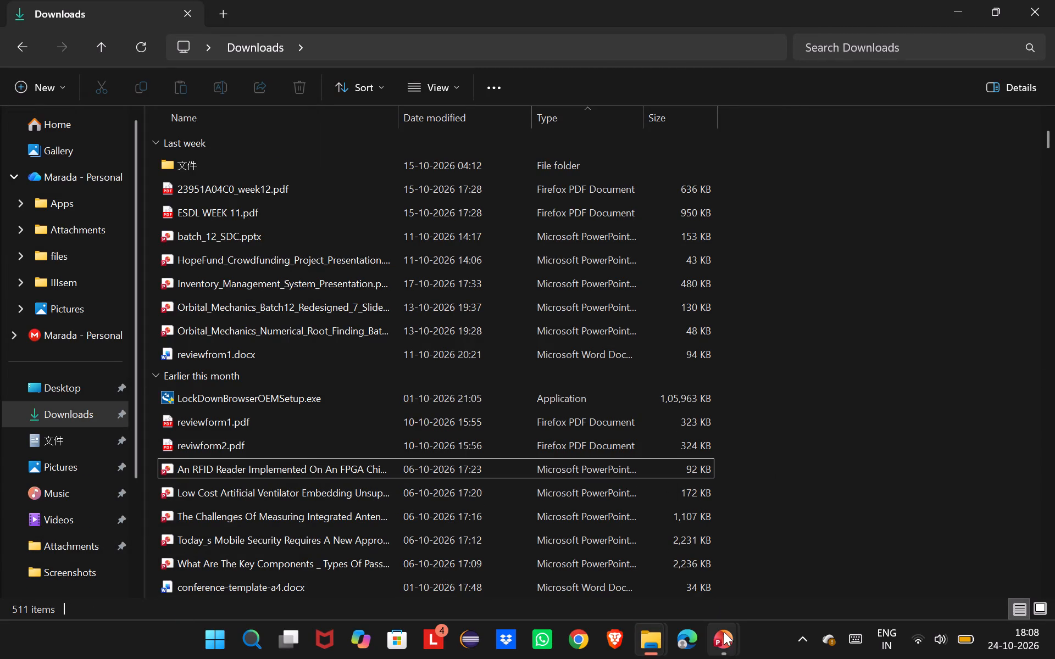
Copy the IARE logo and blue details box from the RFID Reader presentation's title slide onto slide 1 of the Hybrid Ring Coupler presentation.
click(786, 550)
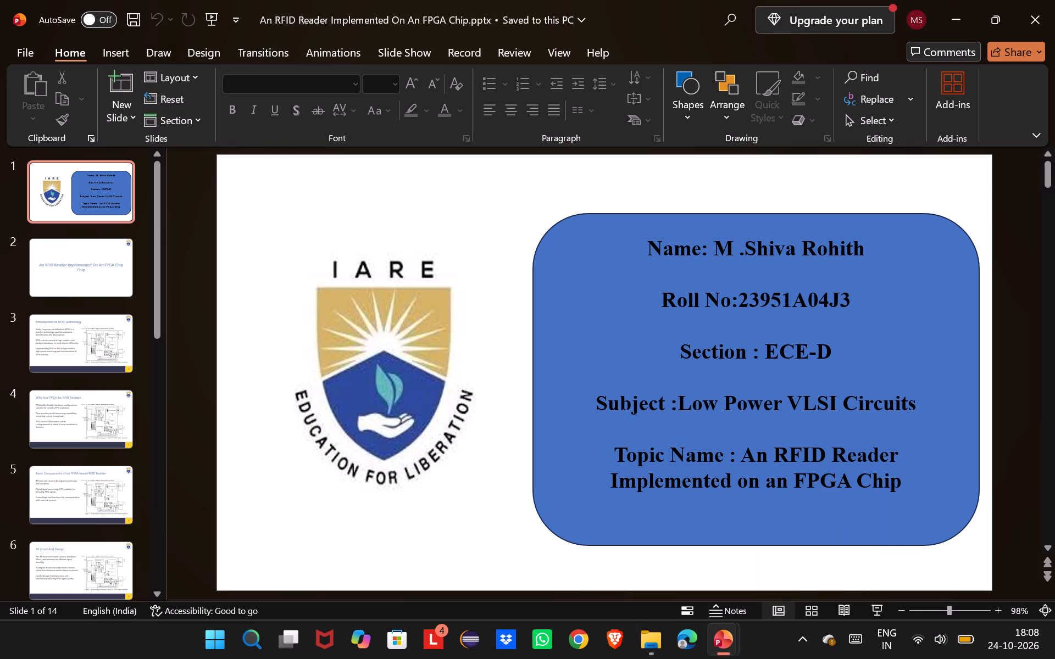
click(604, 333)
key(ctrl+a)
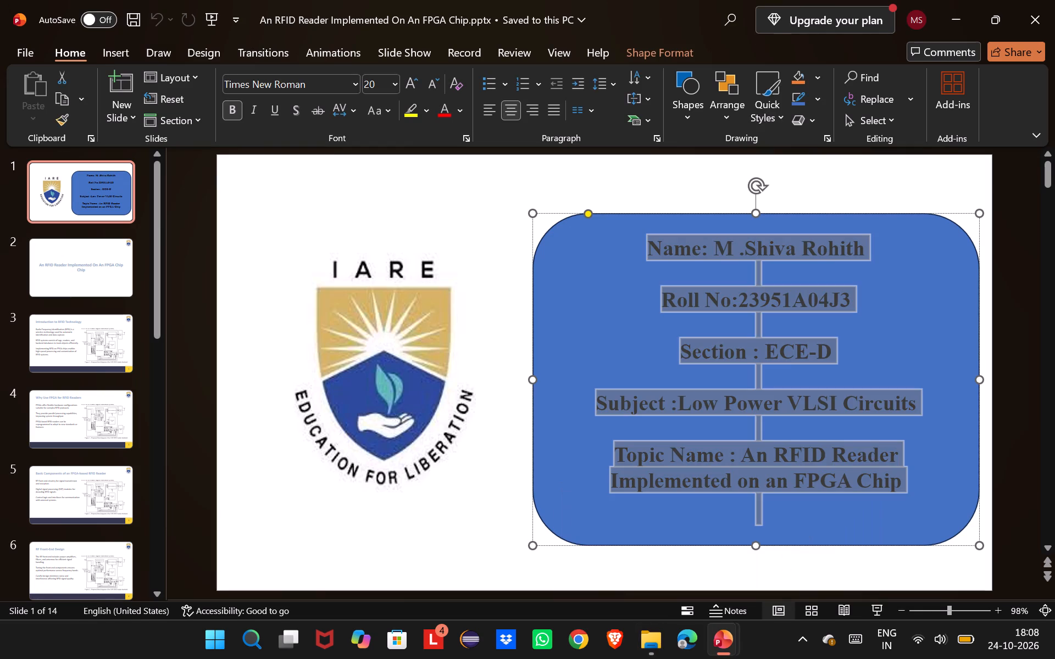
click(486, 165)
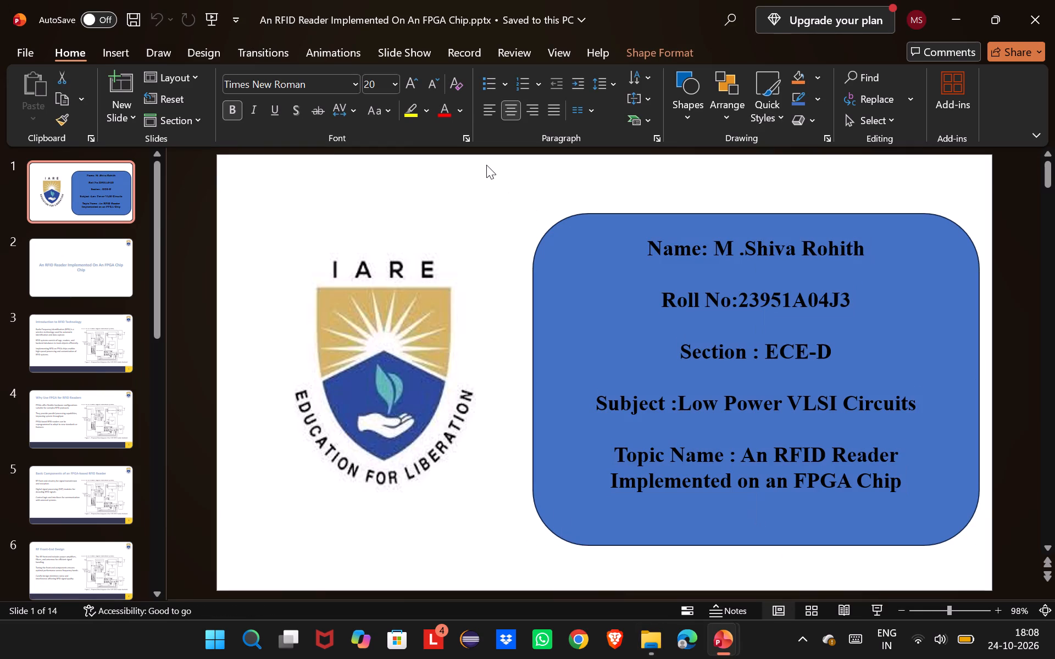
key(ctrl+a)
key(ctrl+c)
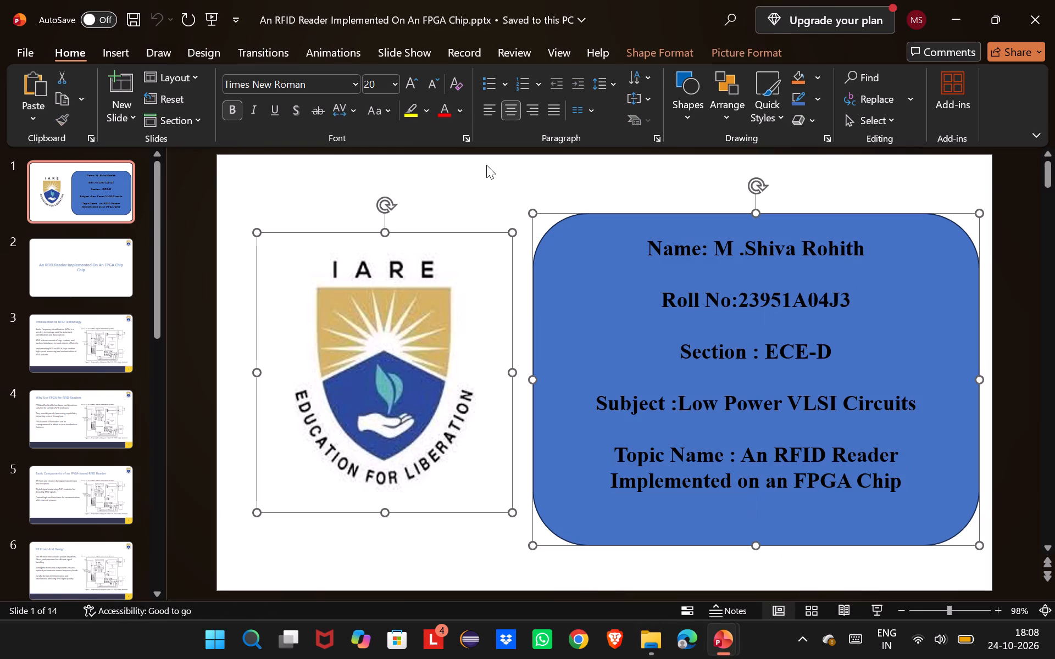
key(alt+Tab)
key(alt+Tab)
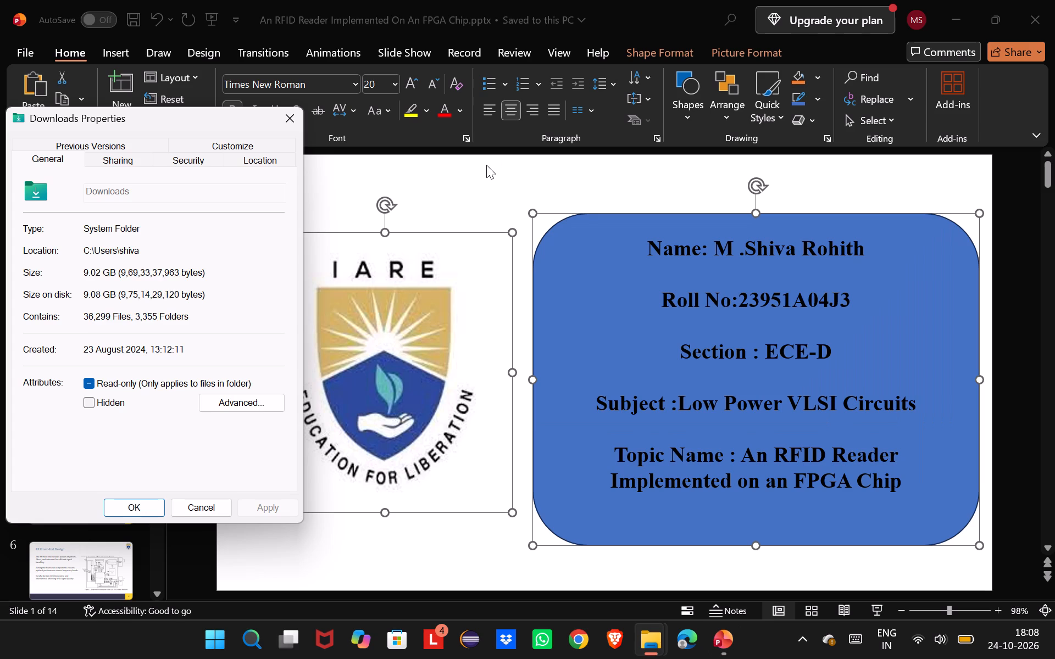
click(290, 118)
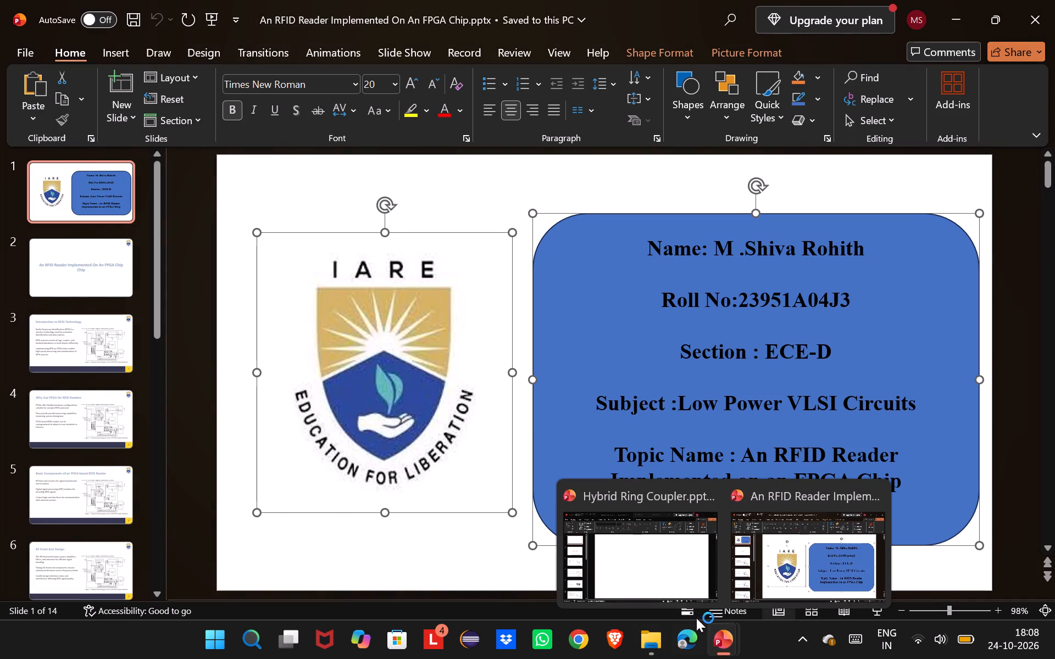
click(674, 574)
key(ctrl+v)
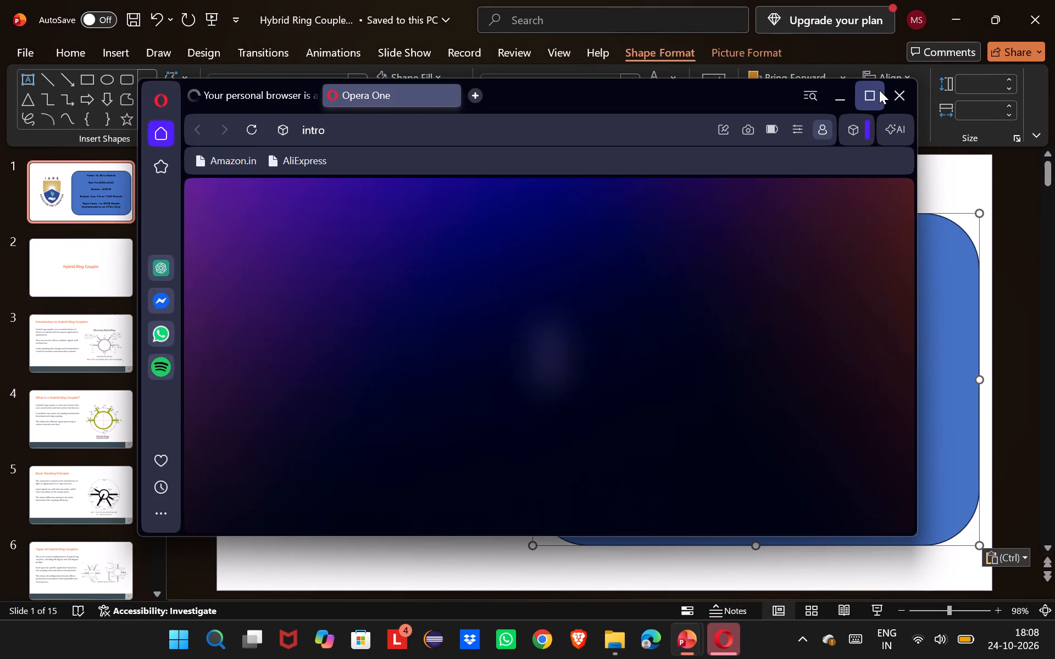
click(886, 94)
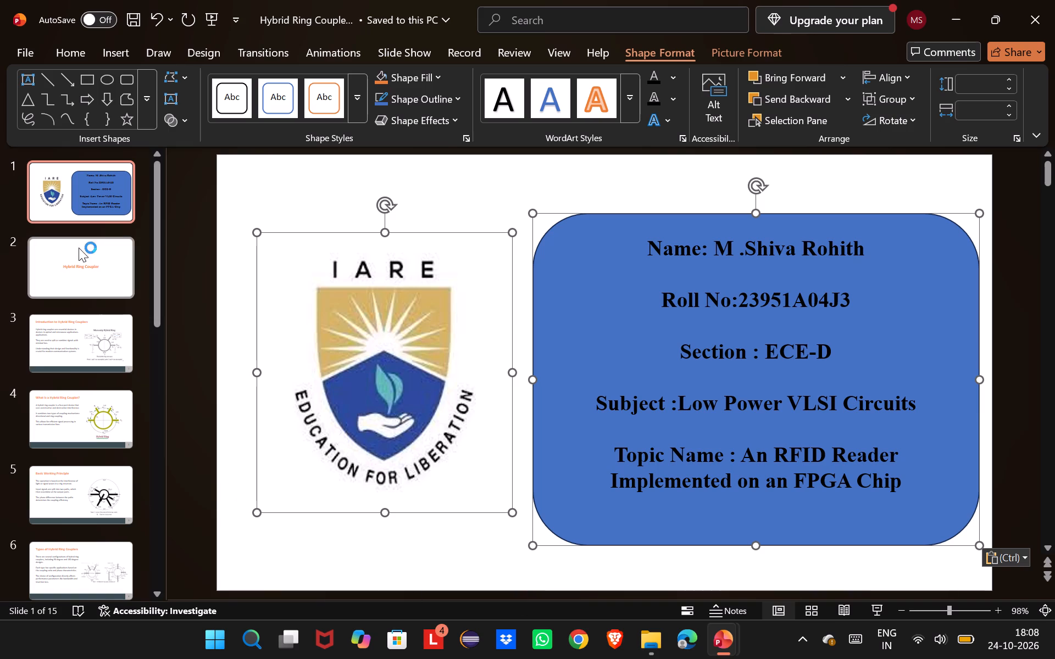
Replace the topic name in slide 1's blue details box with the title "Hybrid Ring Coupler" copied from slide 2.
click(58, 247)
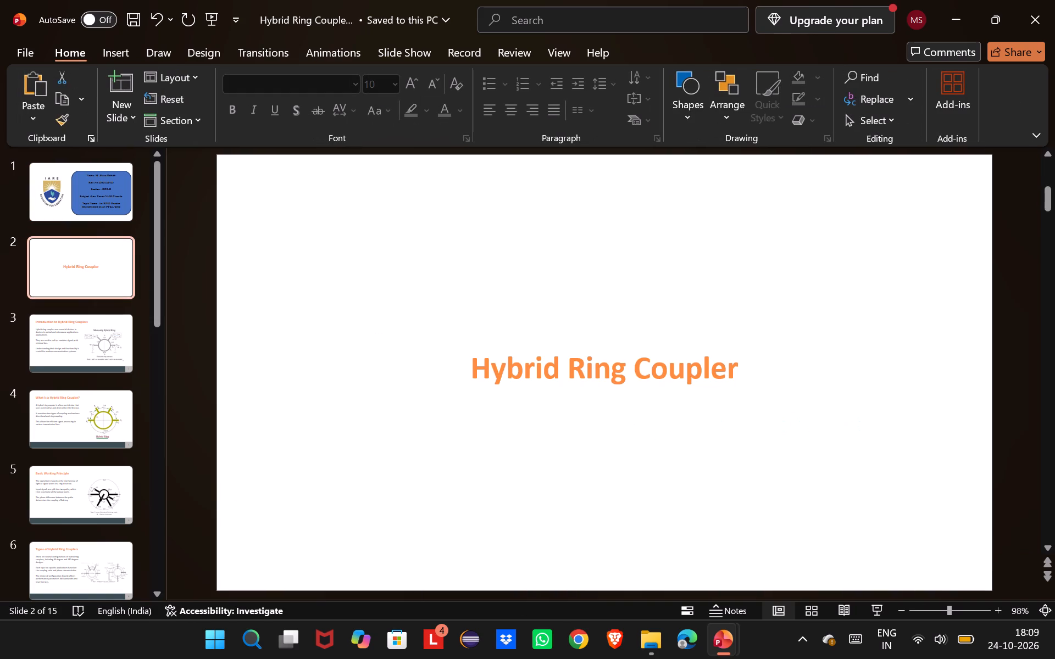
triple_click(581, 368)
key(ctrl+c)
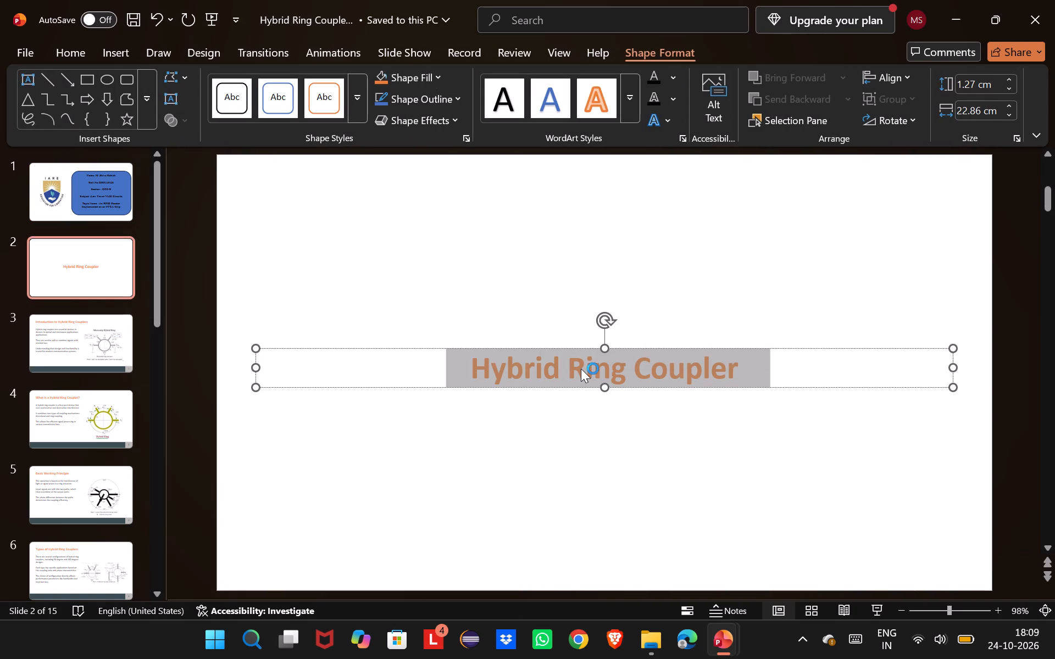
click(71, 193)
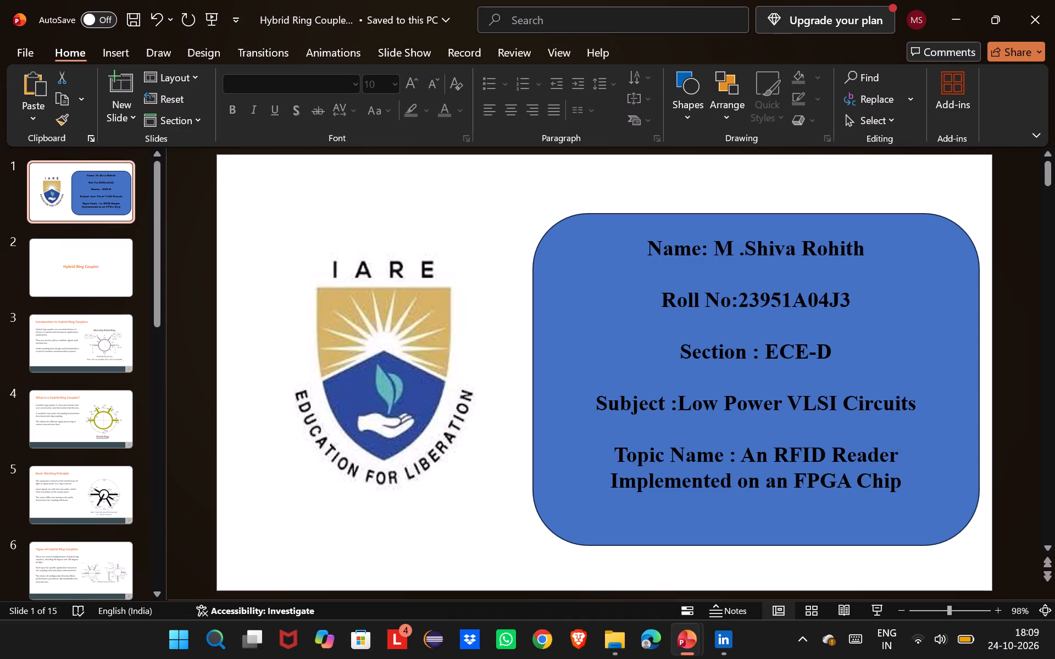
click(742, 455)
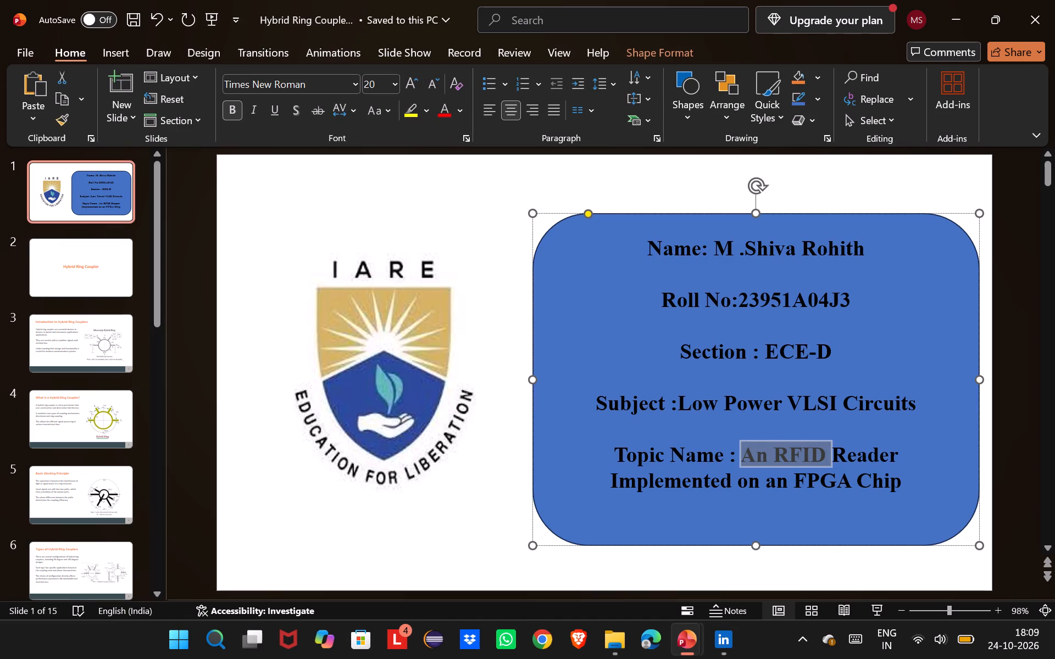
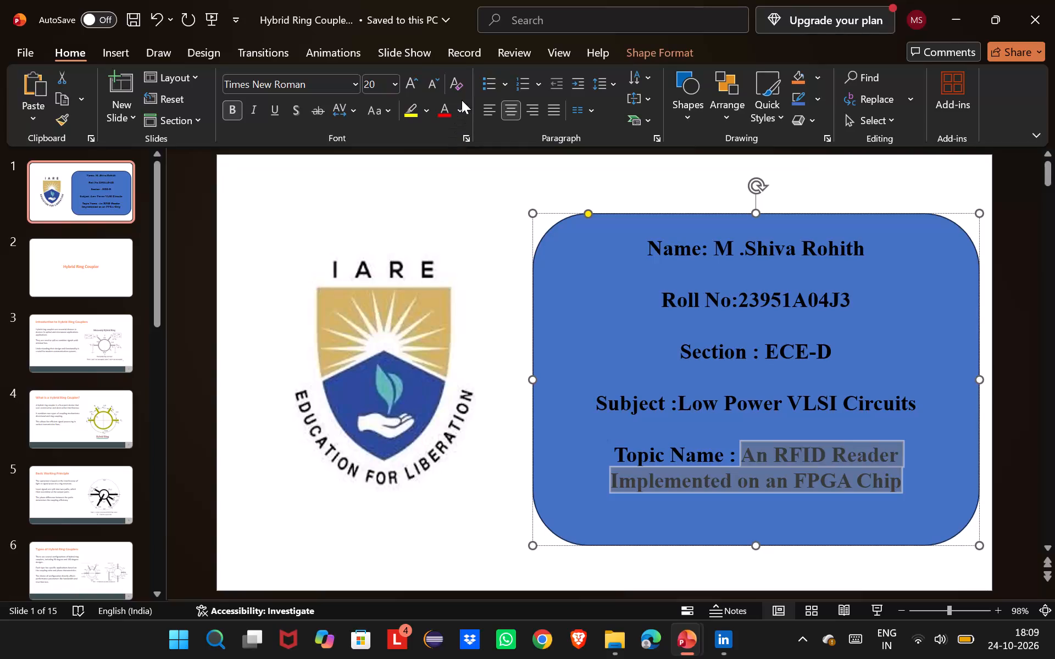
Replace the RFID topic name in slide 1's blue details box with the copied title "Hybrid Ring Coupler".
click(462, 119)
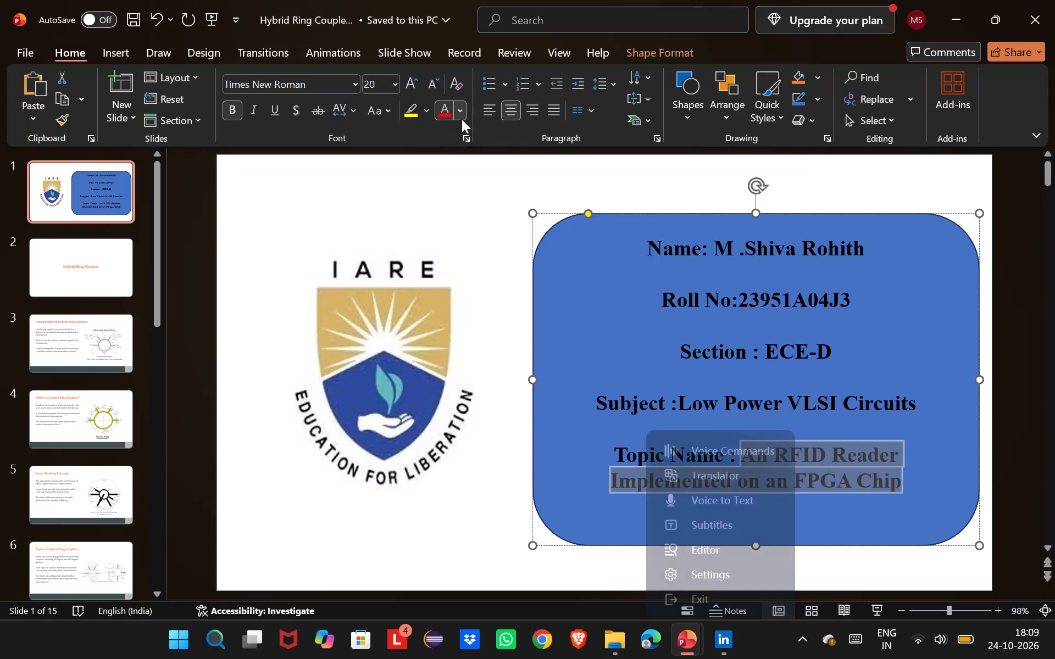
click(469, 186)
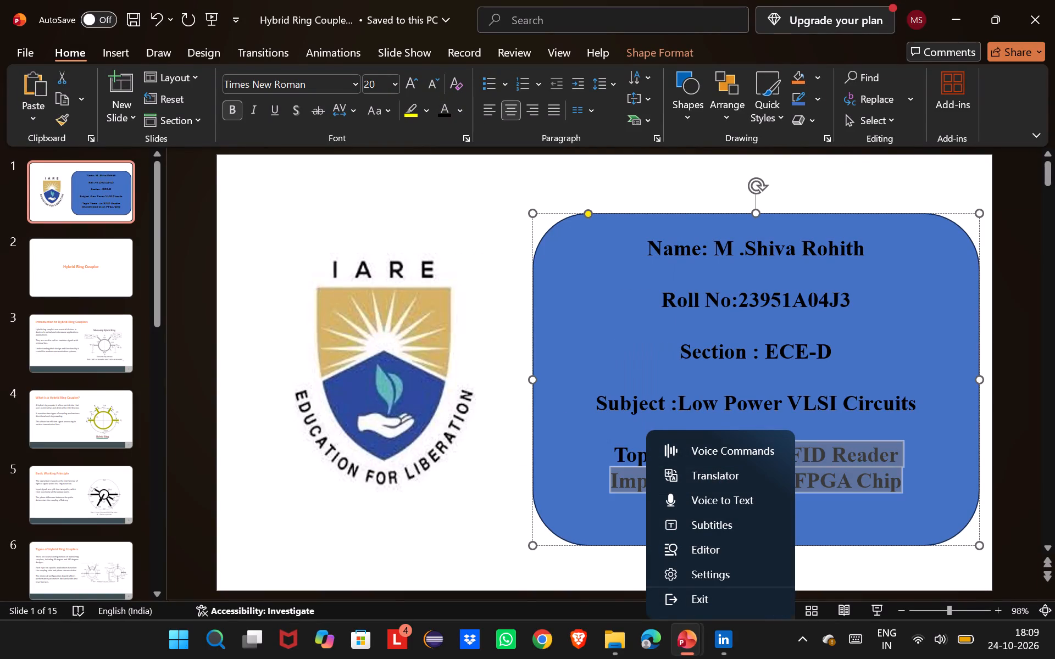
click(670, 602)
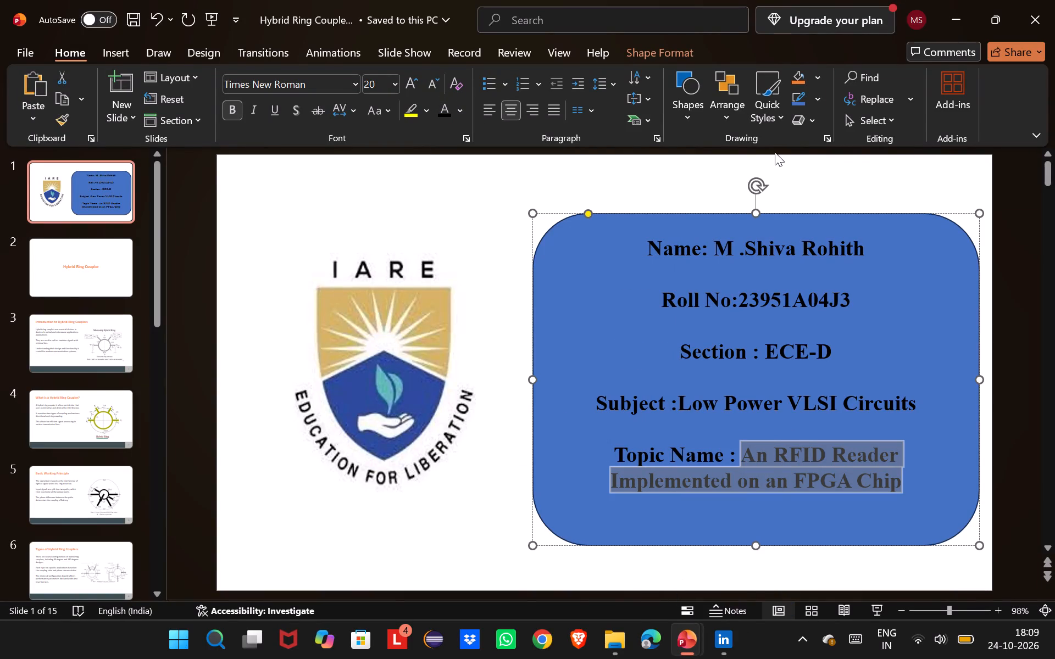
key(Delete)
key(ctrl+v)
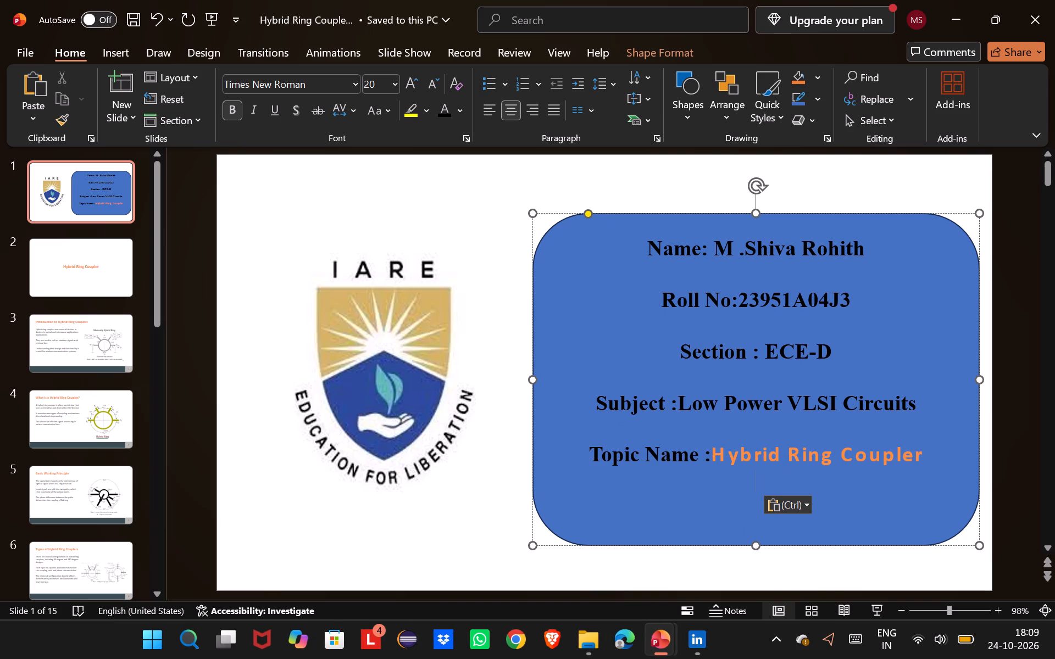
Change the font colour of the pasted "Hybrid Ring Coupler" topic name to black.
drag(713, 441, 939, 442)
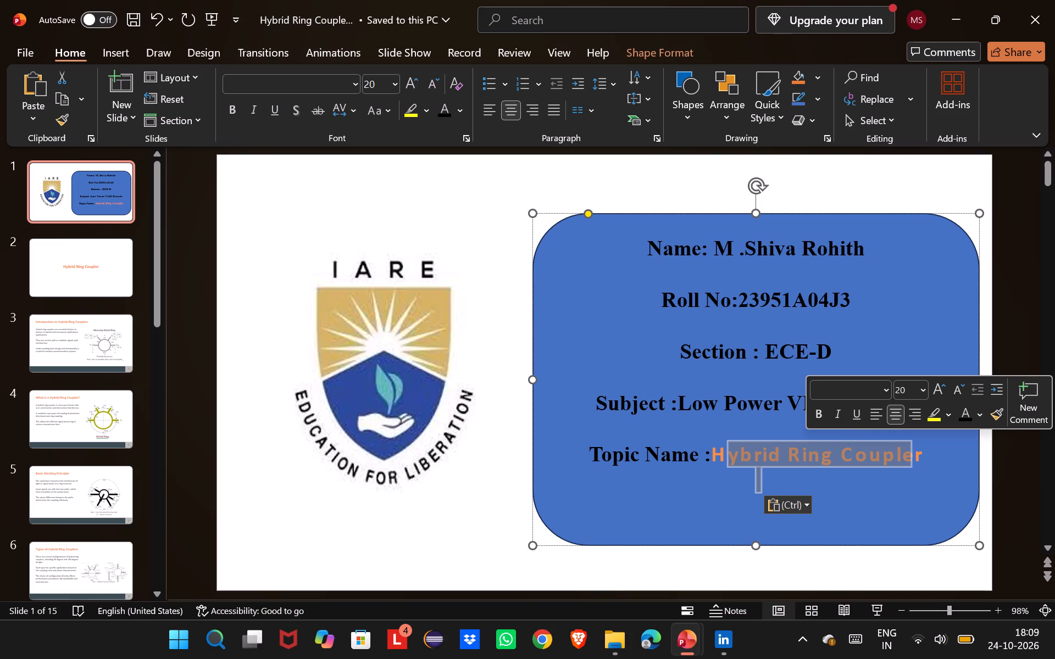
click(724, 472)
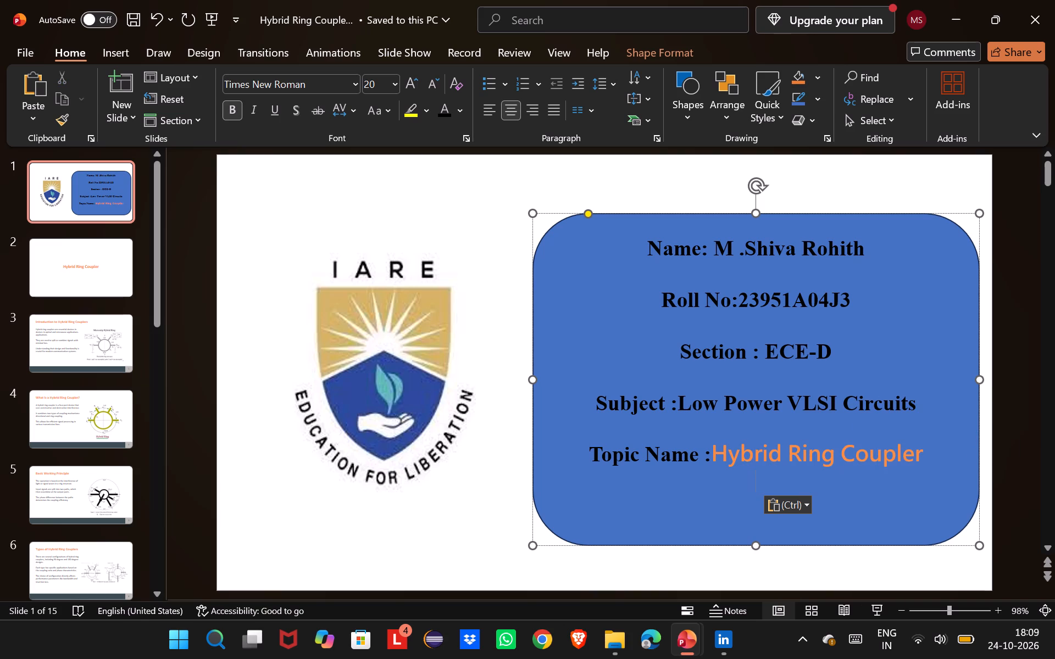
drag(714, 454, 862, 421)
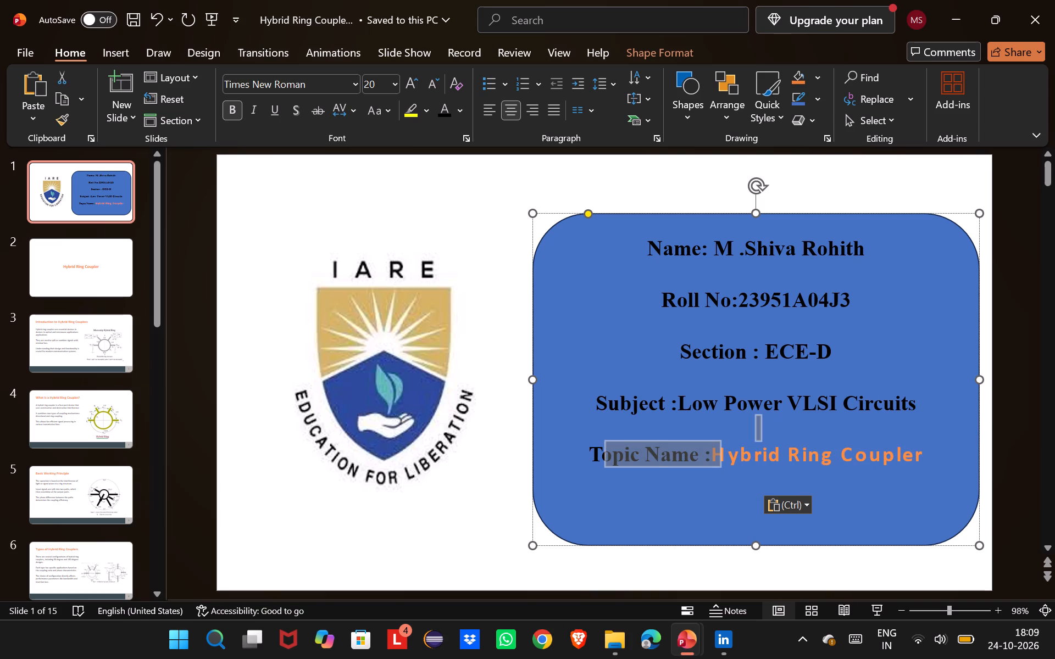
drag(862, 421, 966, 447)
click(966, 447)
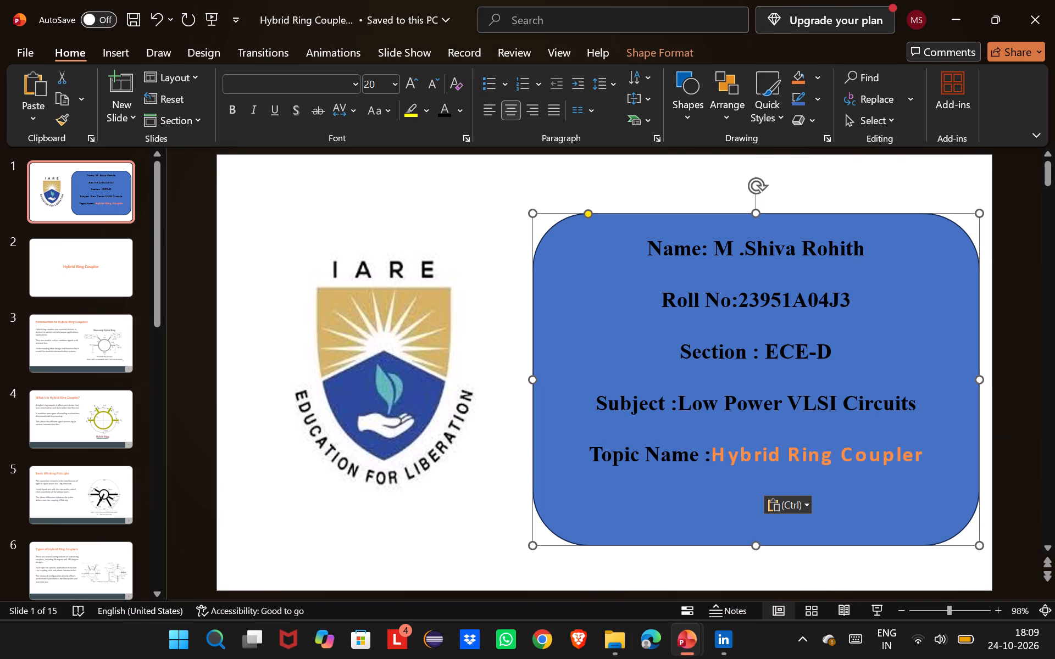
click(922, 455)
click(904, 454)
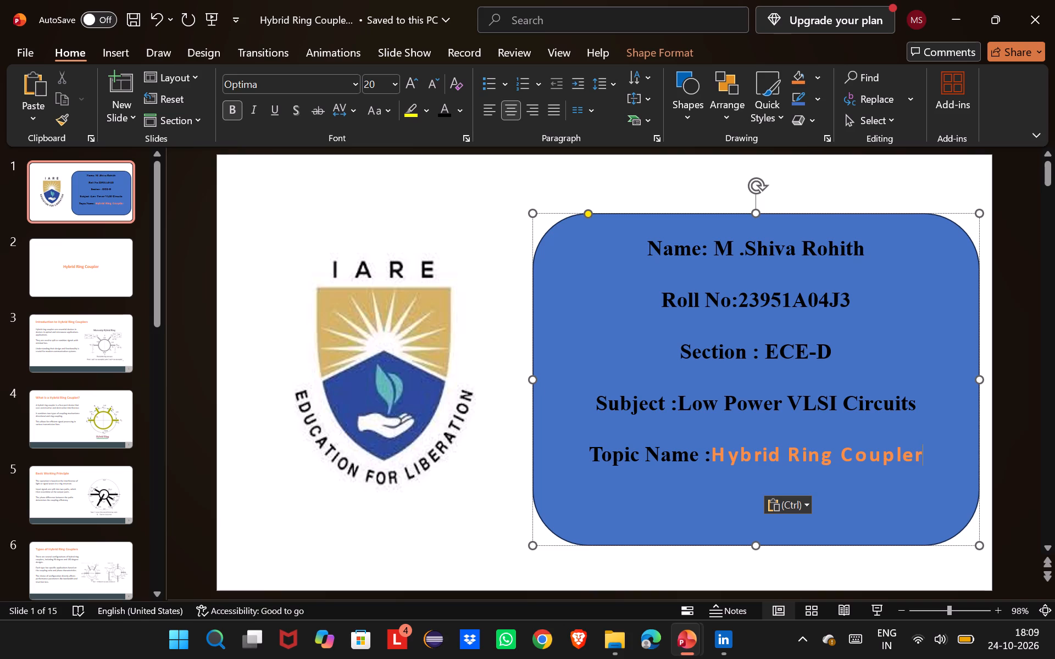
drag(920, 454, 751, 478)
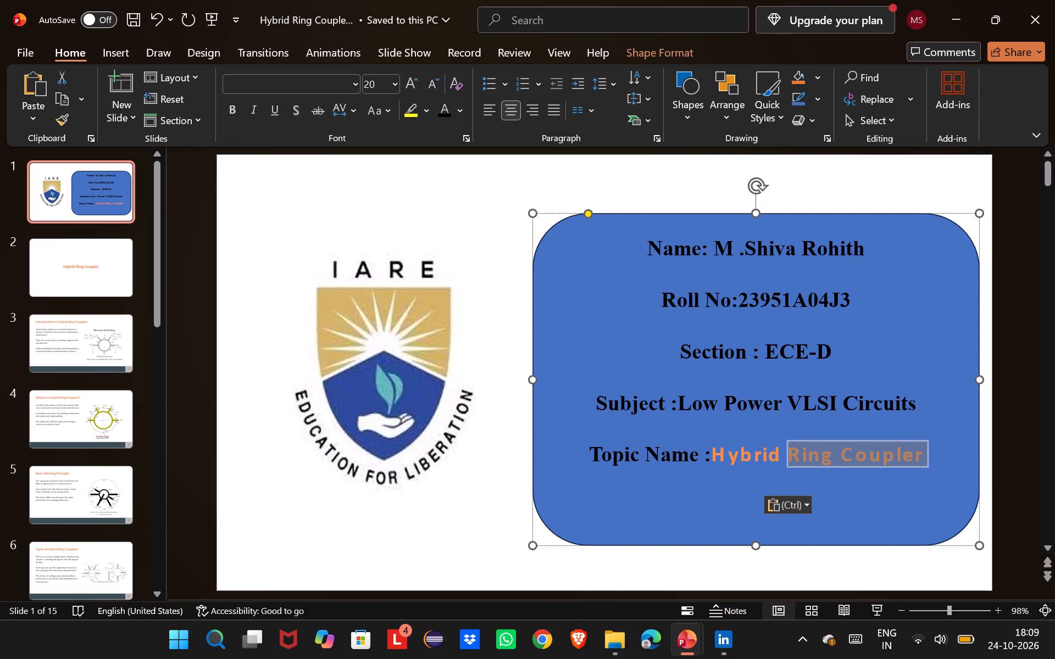
drag(751, 478, 731, 446)
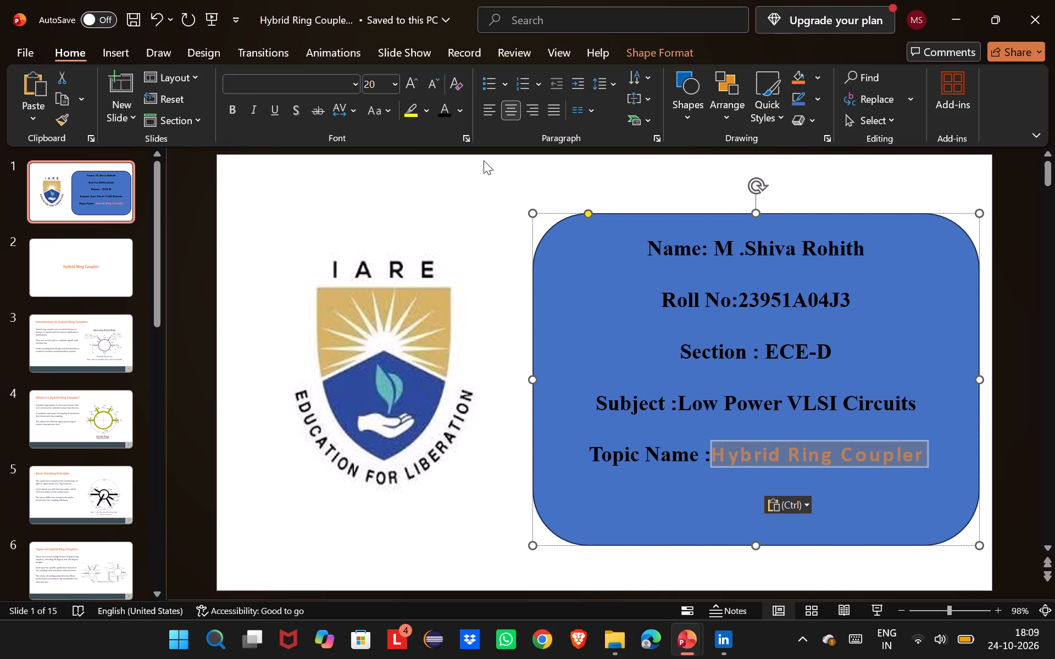
click(442, 108)
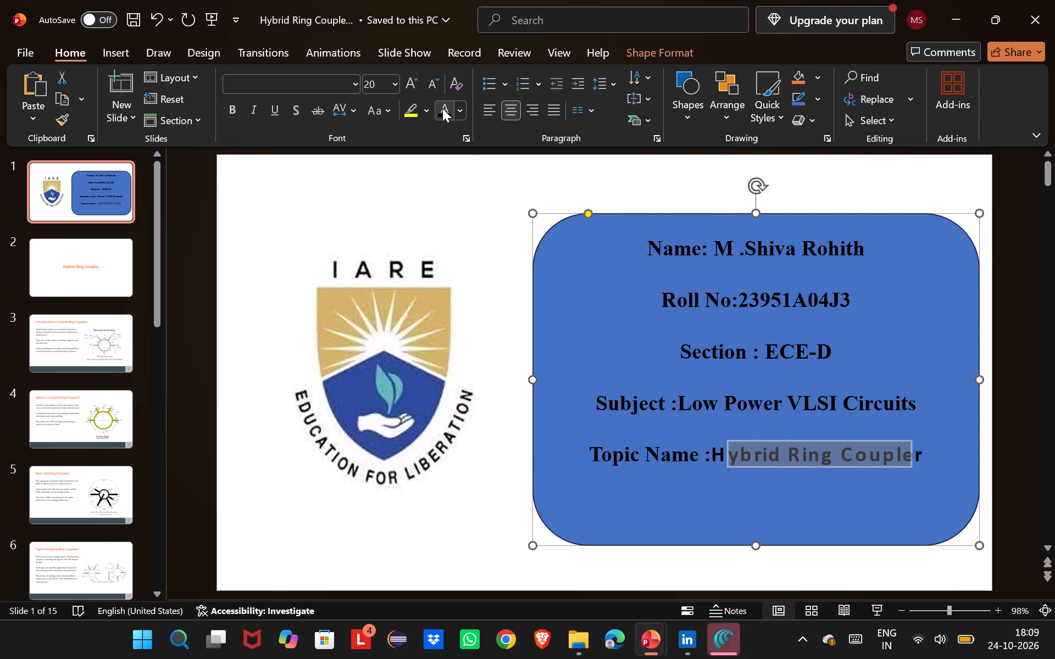
Set the font of the "Hybrid Ring Coupler" topic name to Times New Roman.
click(292, 70)
click(291, 82)
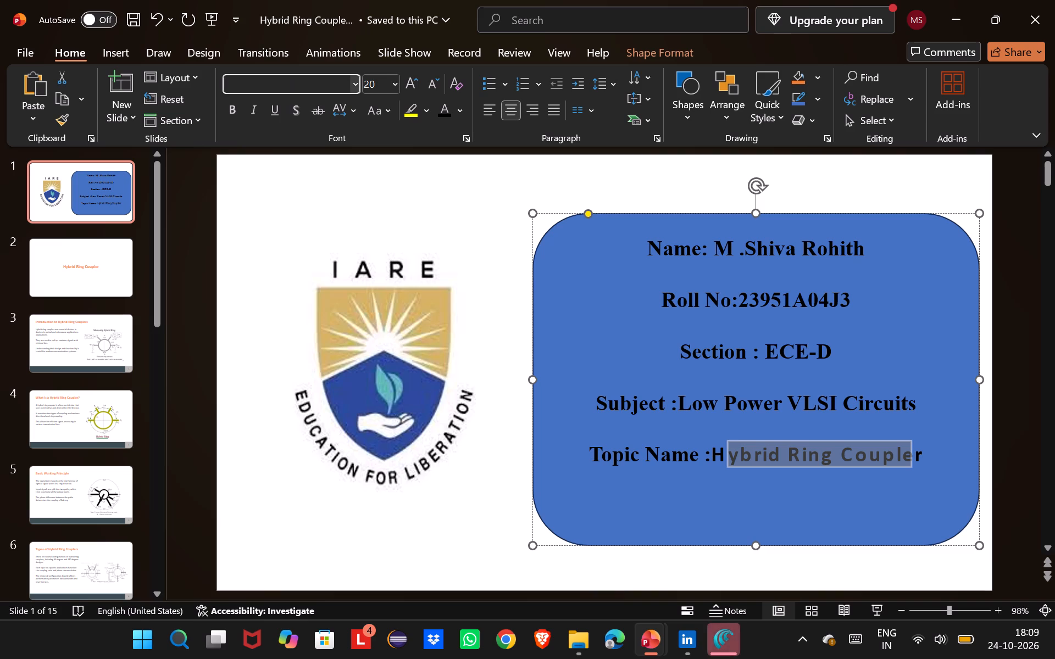
text(ti)
key(Return)
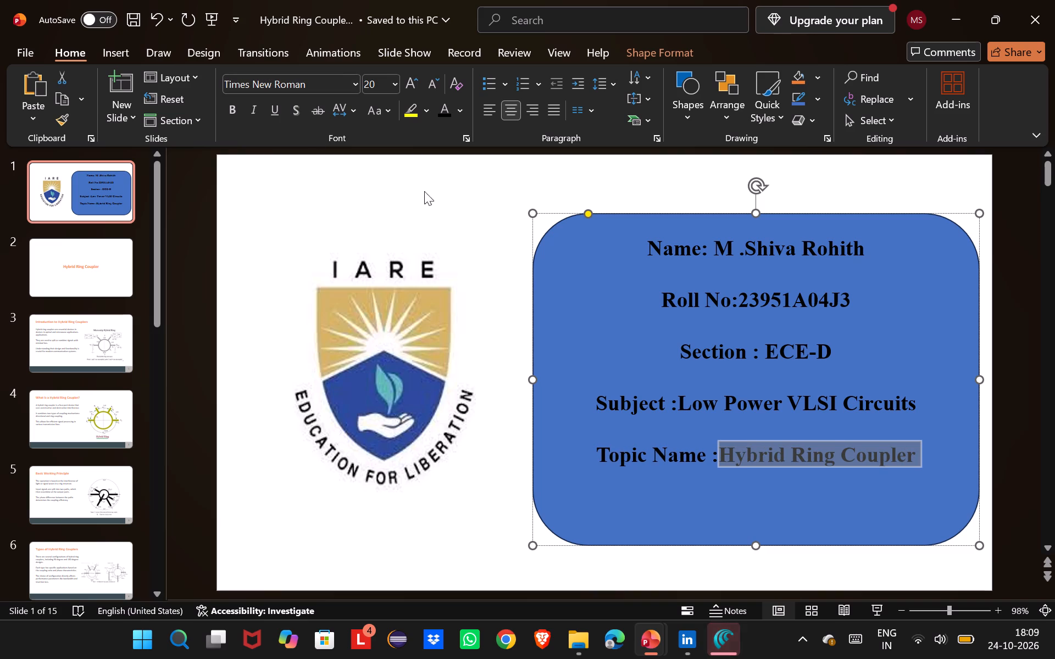
click(662, 315)
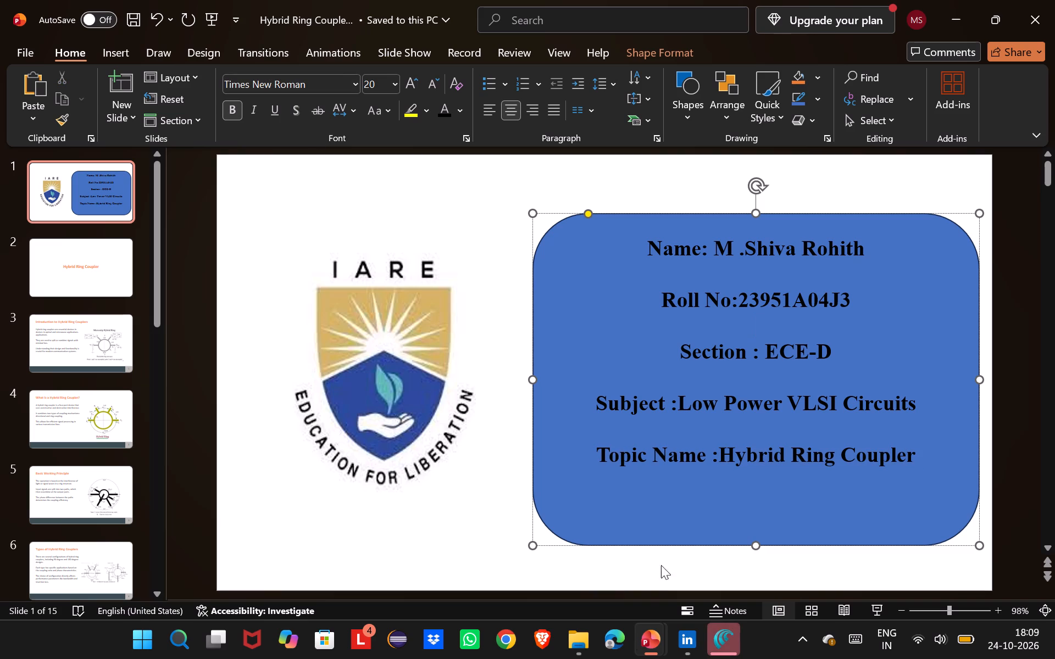
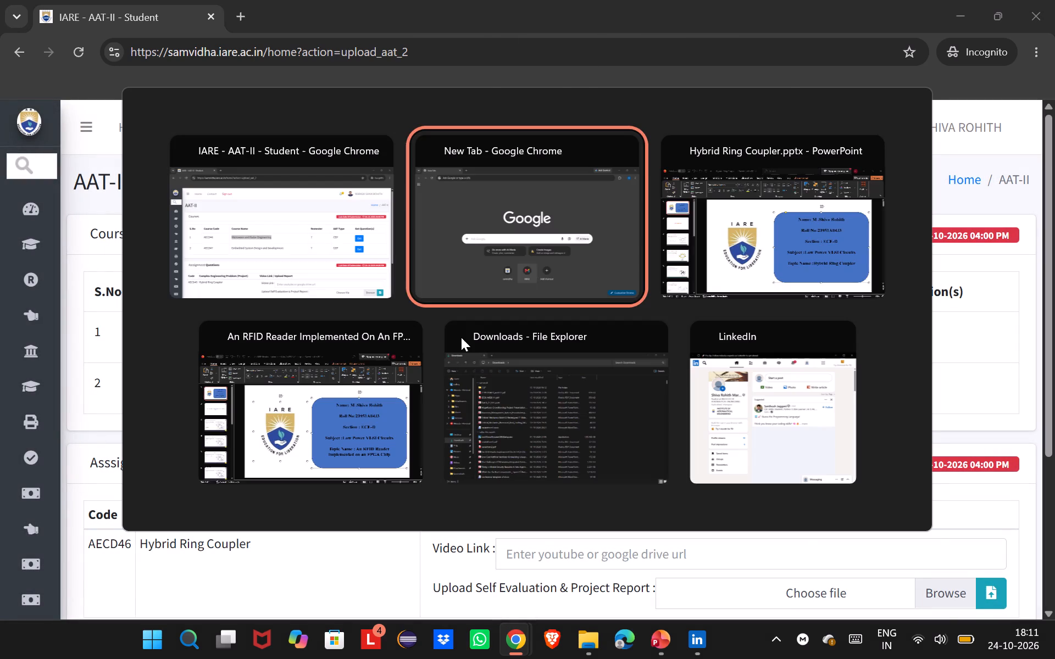
Return to the Hybrid Ring Coupler presentation and replace slide 1's subject name with the copied "Microwave and Radar Engineering".
key(alt+Tab)
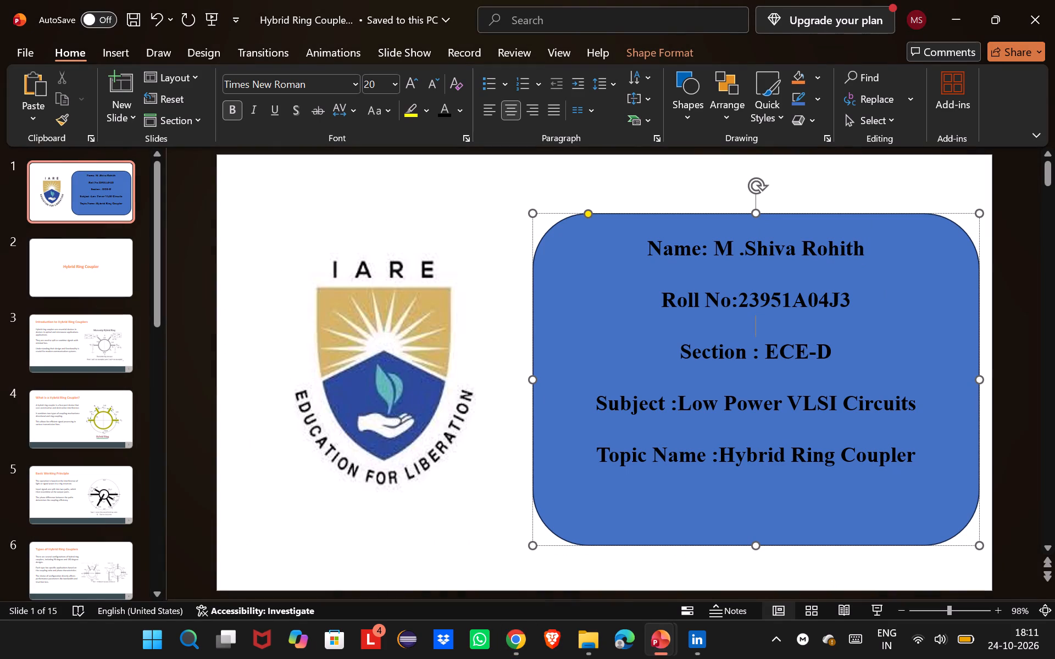
drag(679, 405, 894, 389)
key(ctrl+v)
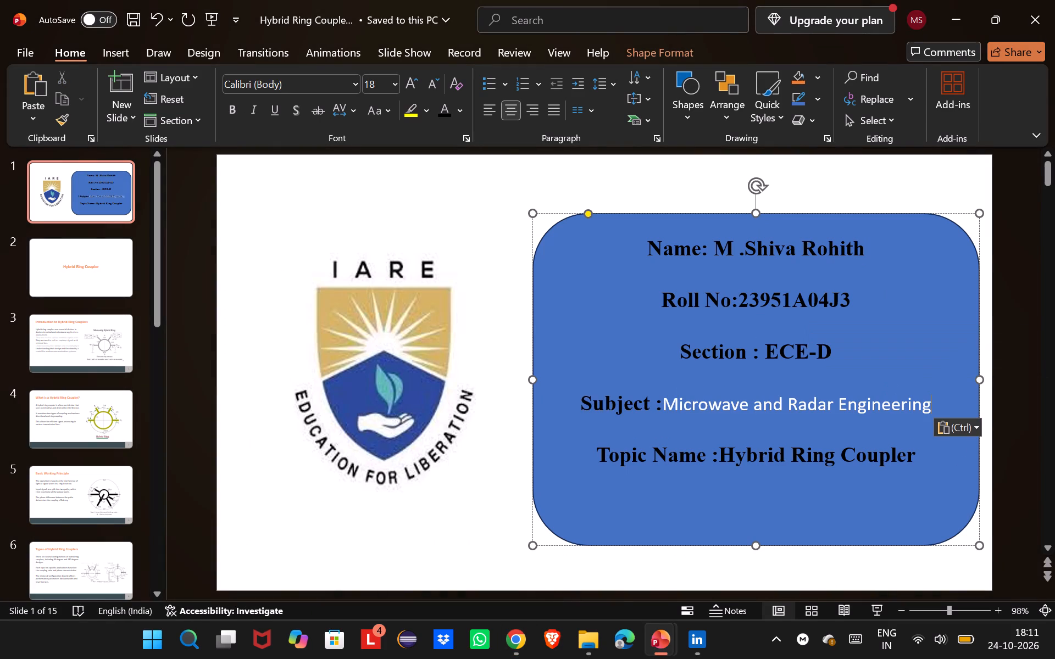
Format the pasted subject name "Microwave and Radar Engineering" in bold, black Times New Roman.
drag(929, 400, 943, 409)
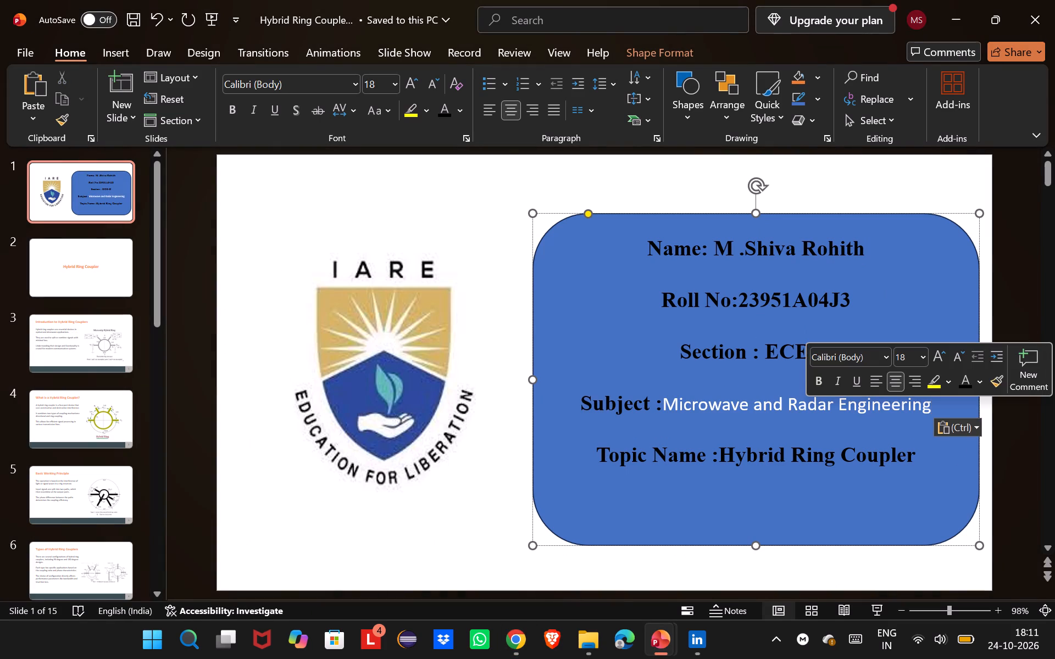
click(935, 412)
drag(929, 407, 781, 419)
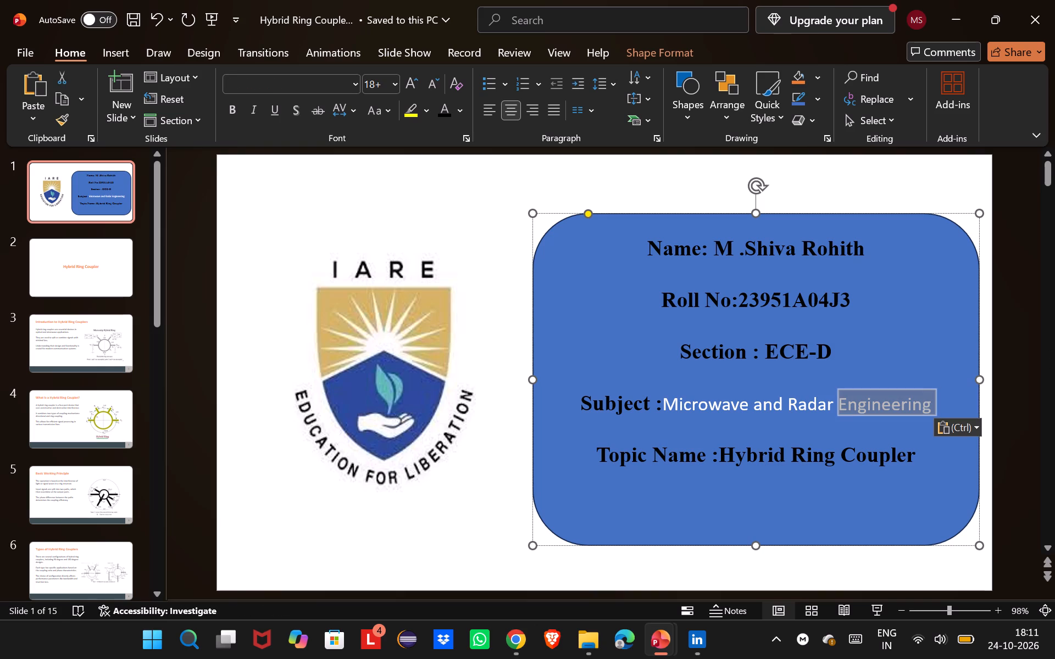
drag(781, 419, 703, 410)
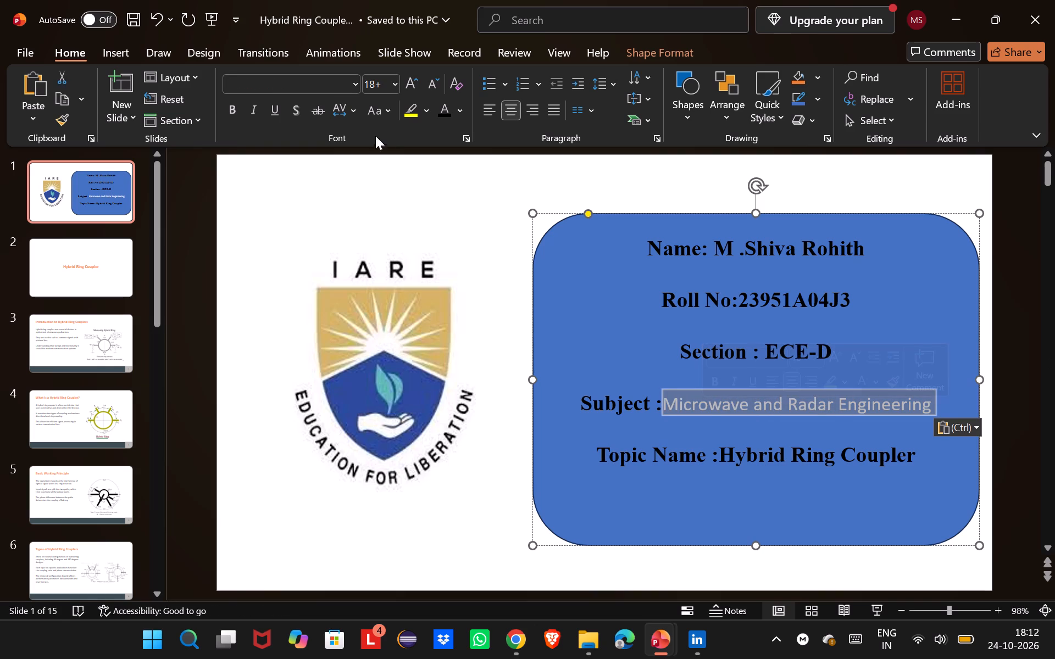
click(315, 78)
text(ti)
key(Return)
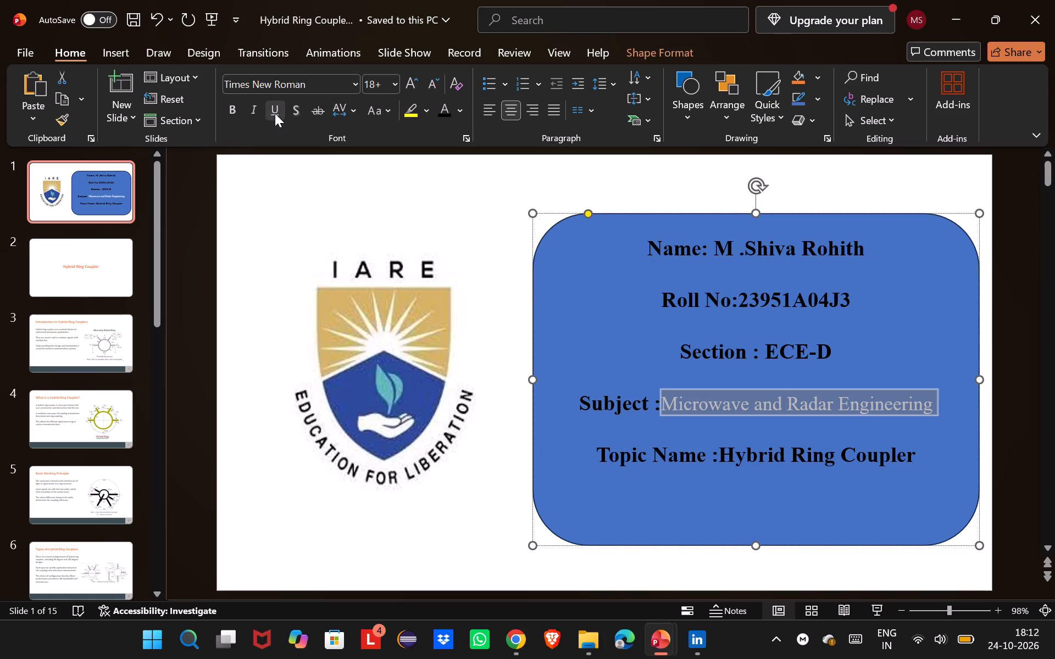
click(242, 105)
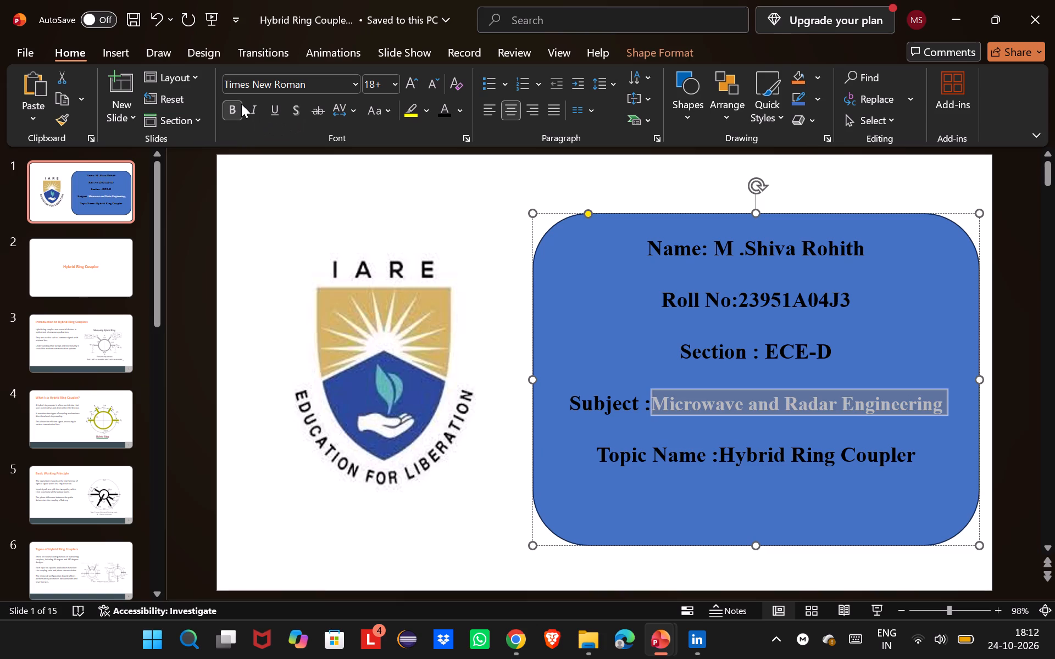
click(440, 111)
click(593, 282)
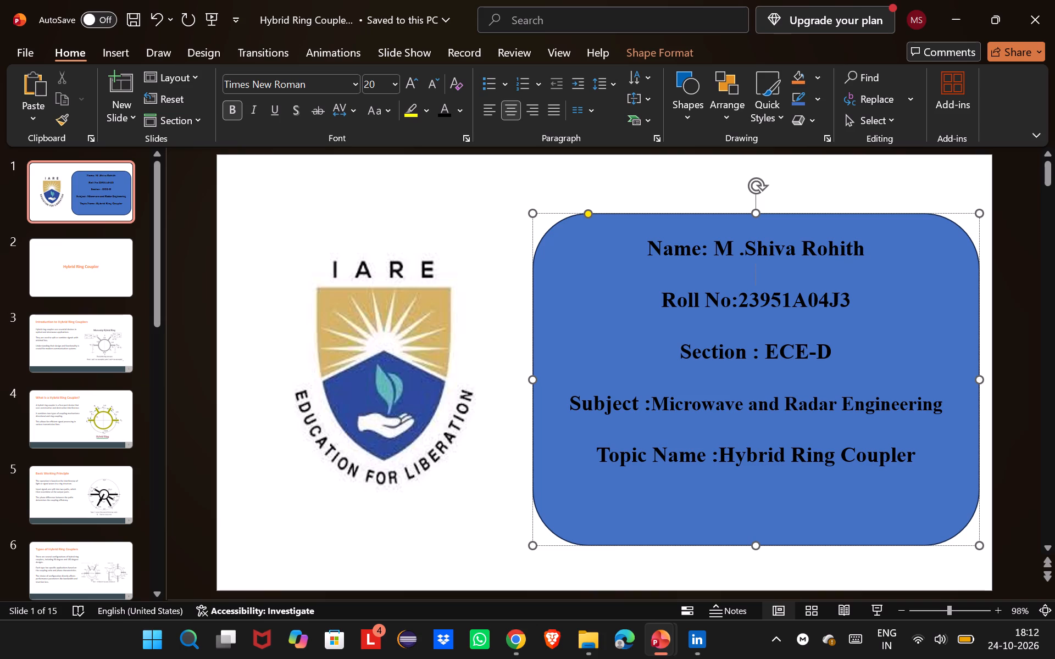
click(815, 244)
Set the font size of the subject name "Microwave and Radar Engineering" to 20.
drag(937, 404, 892, 407)
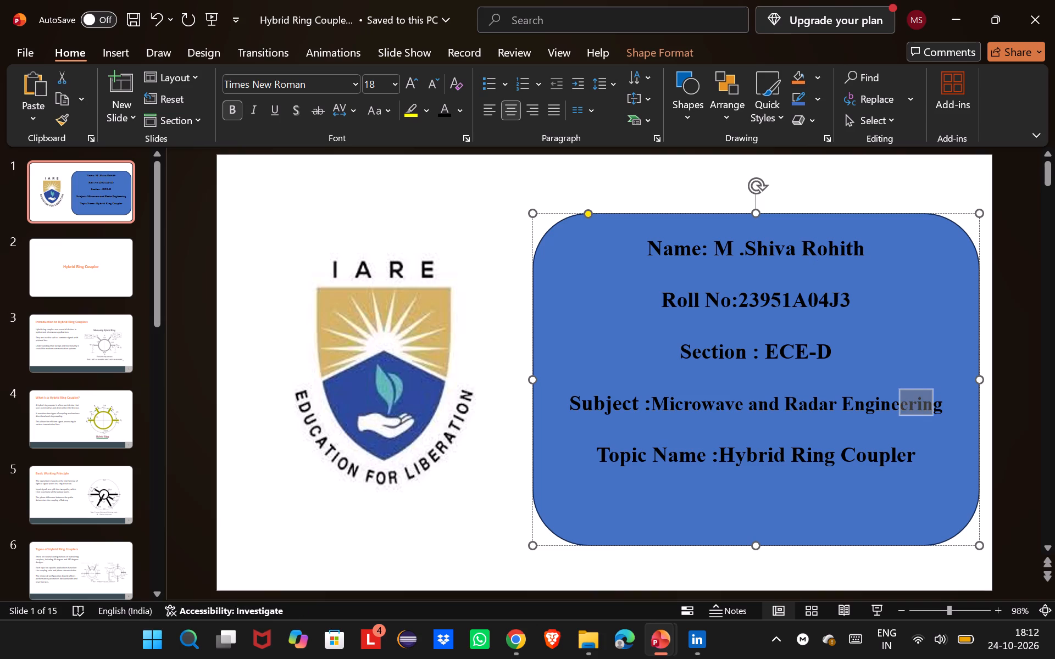
drag(892, 407, 854, 409)
click(860, 409)
click(935, 406)
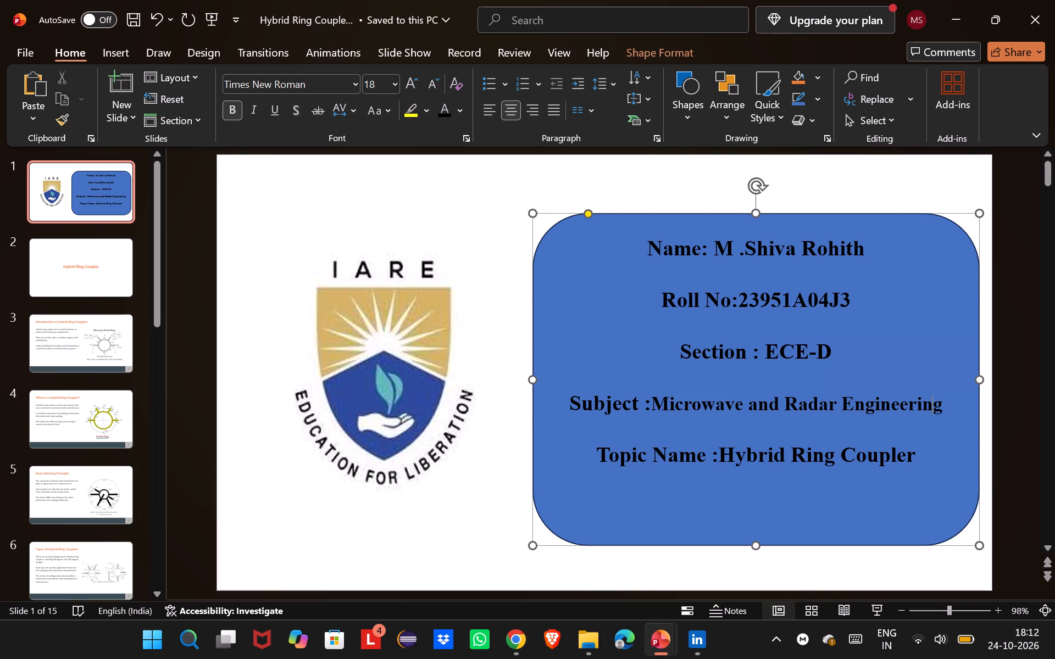
key(Right)
drag(937, 405, 801, 408)
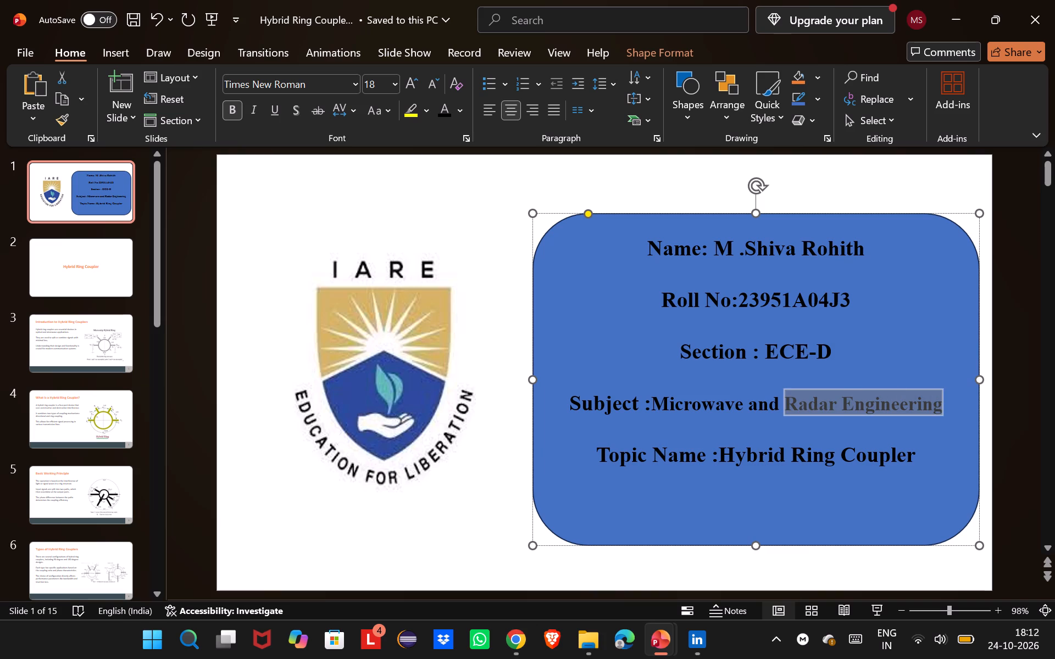
drag(801, 408, 678, 412)
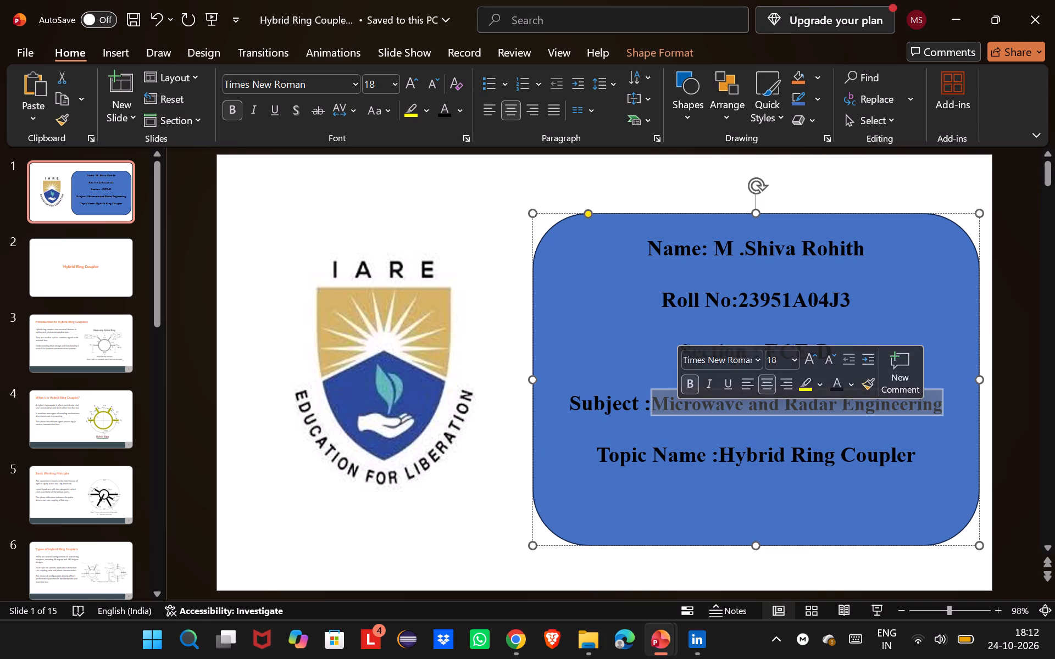
click(381, 79)
key(2)
key(0)
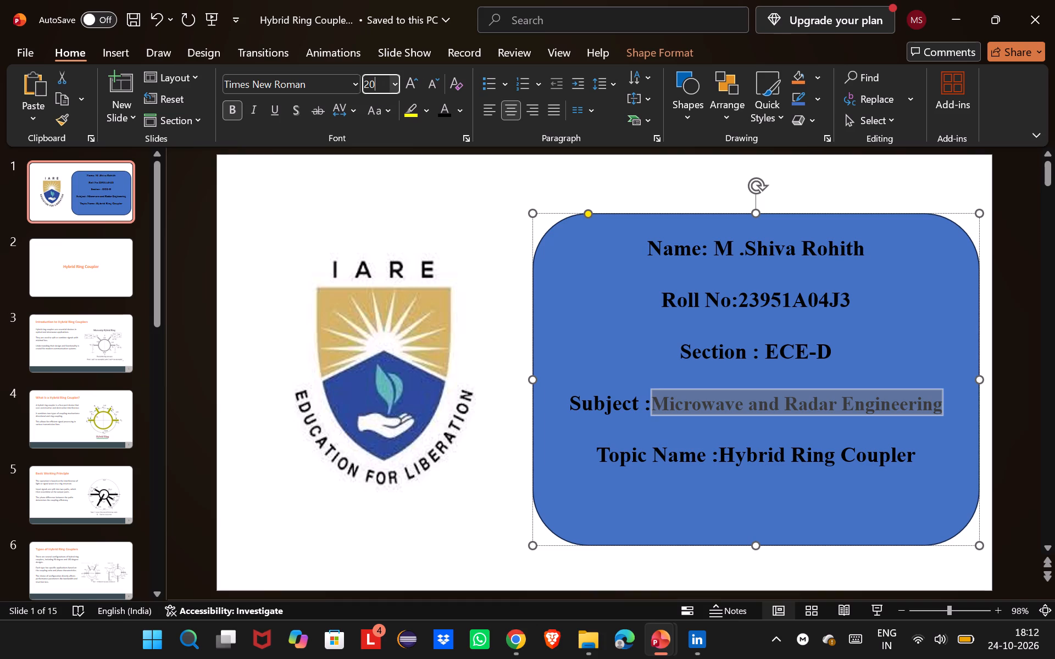
key(Return)
click(592, 438)
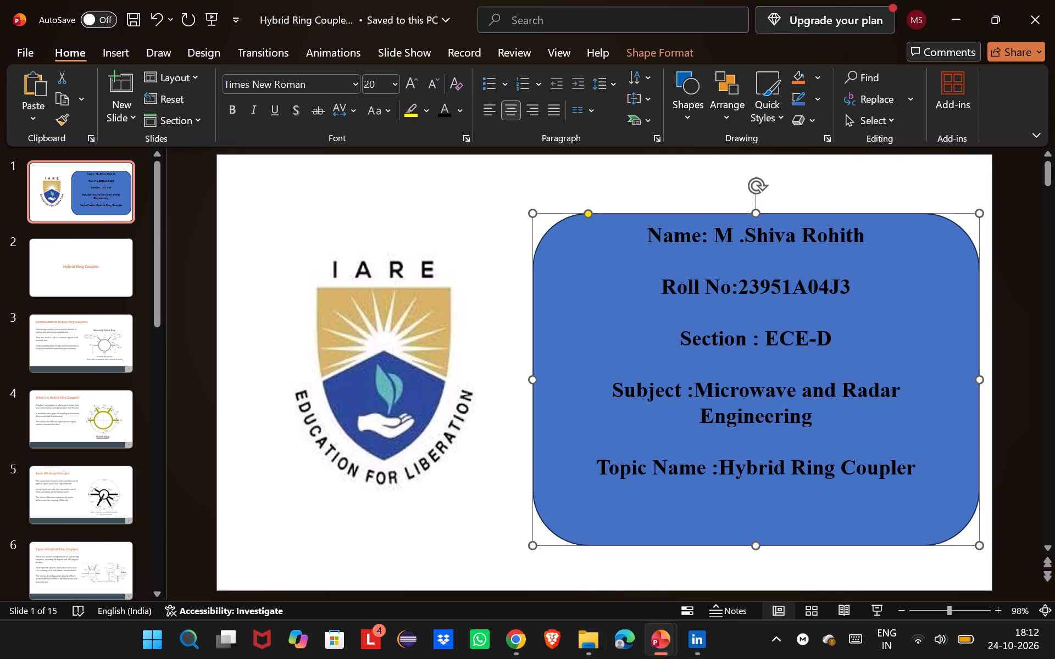
Copy the small IARE logo from slide 3 of the RFID Reader presentation.
click(77, 286)
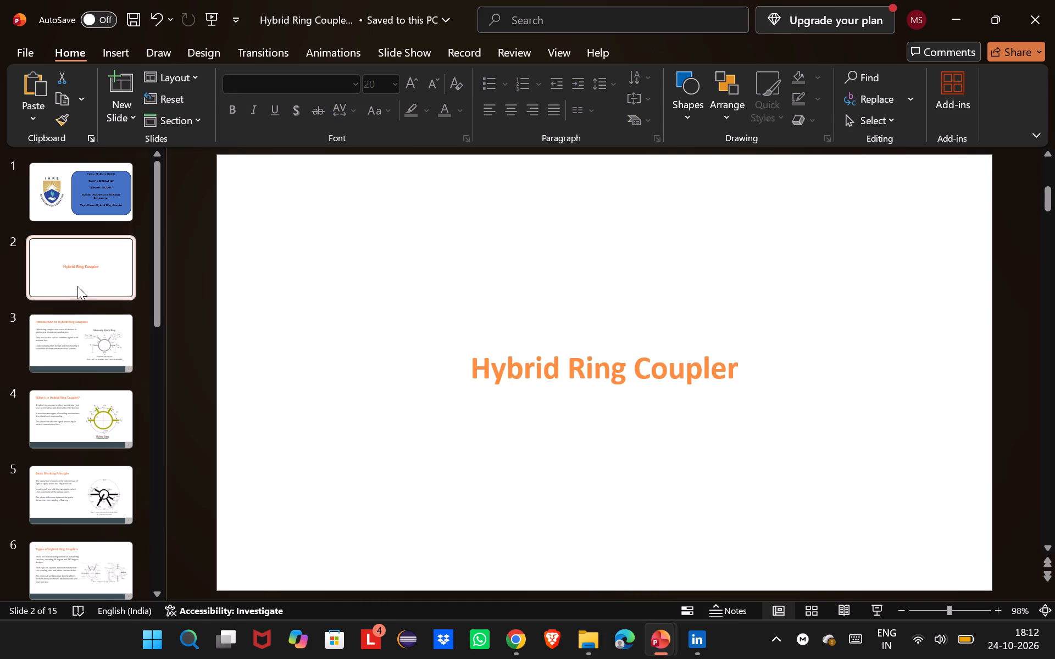
key(alt+Tab)
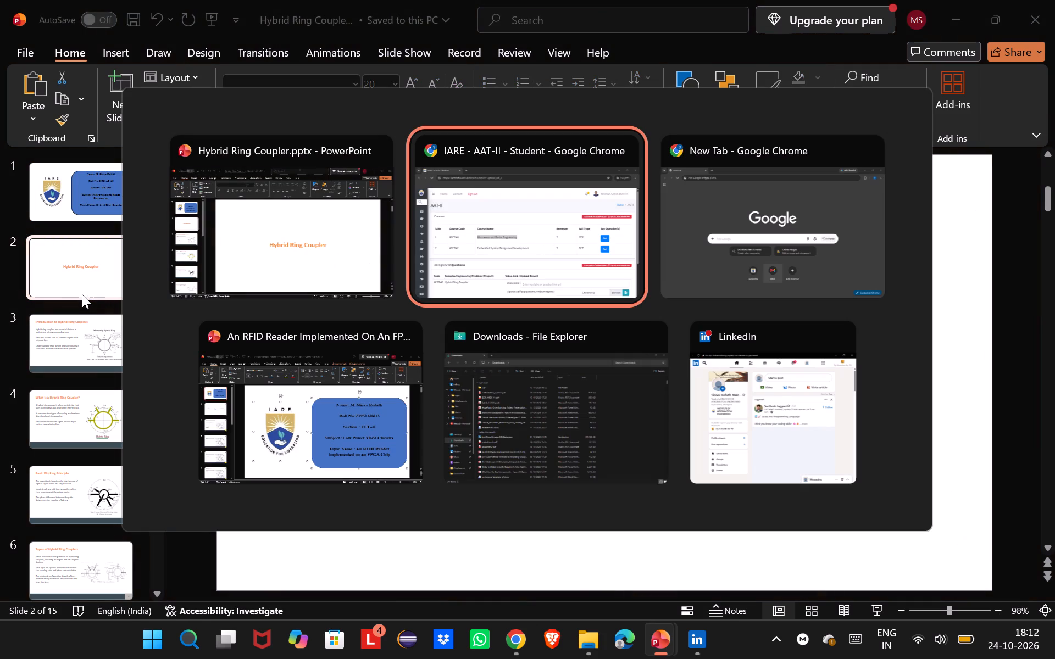
key(alt+Tab)
key(alt+Tab)
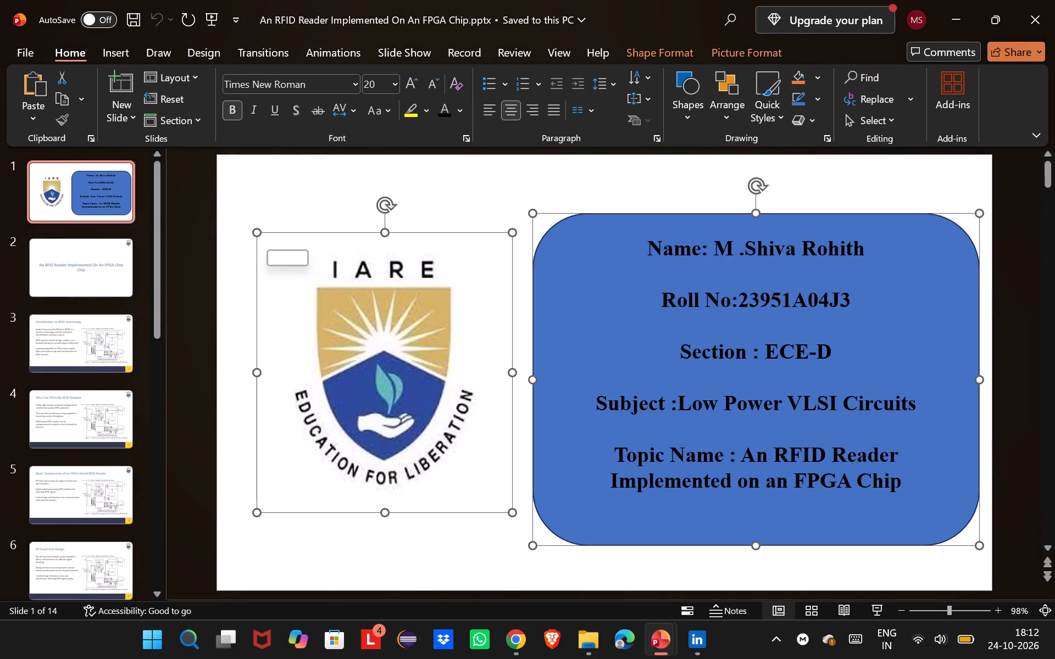
scroll(266, 233, down, 2)
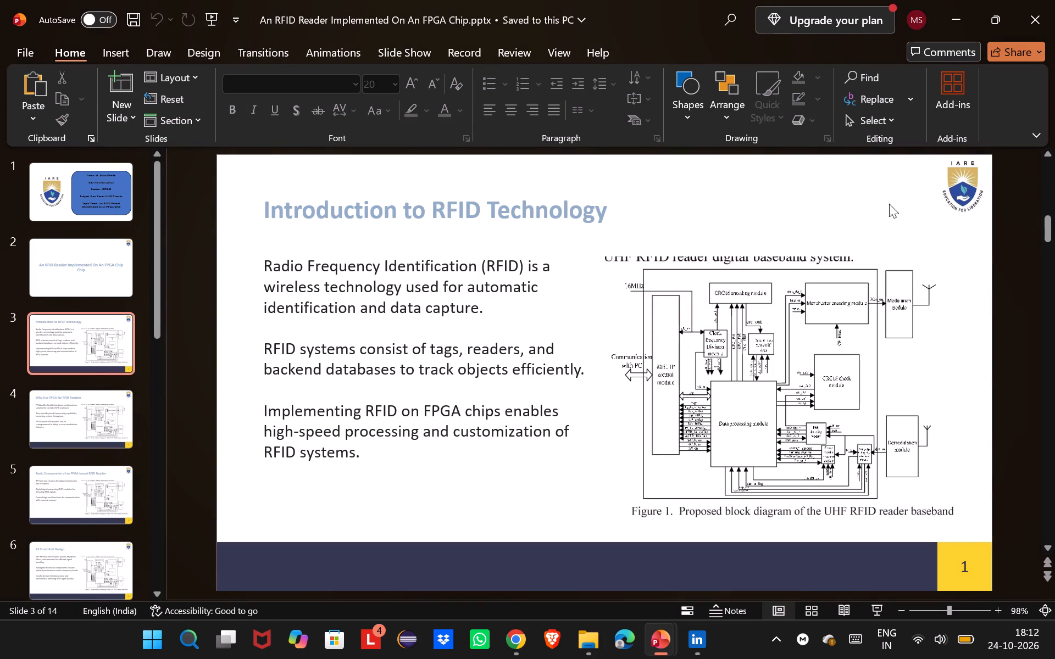
click(964, 173)
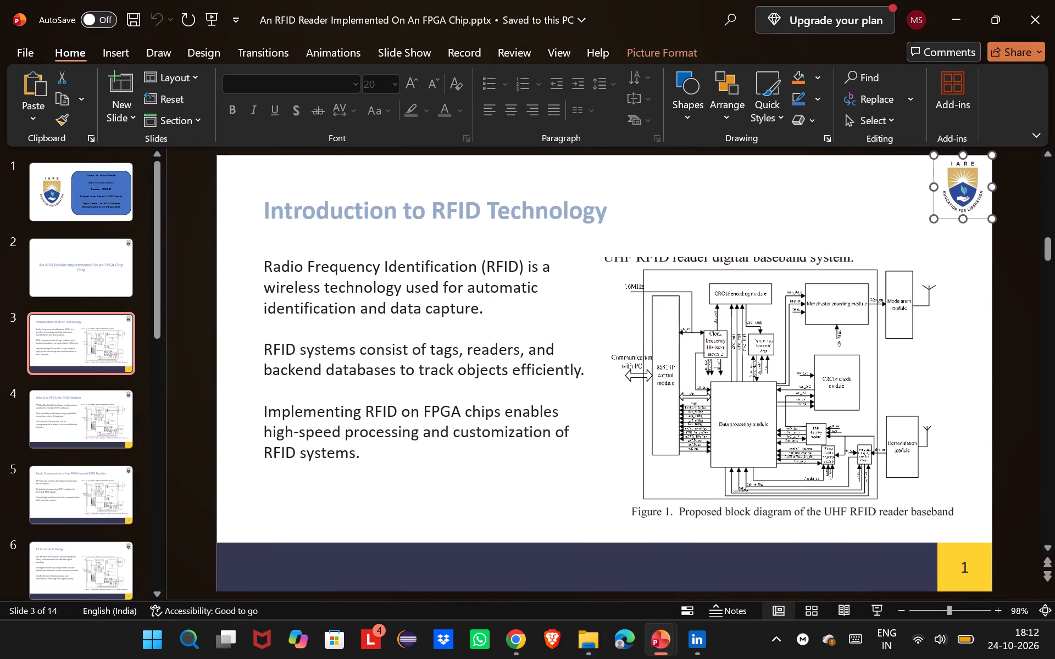
key(ctrl+c)
Paste the IARE logo onto slides 2 to 5 of the Hybrid Ring Coupler presentation.
key(alt+Tab)
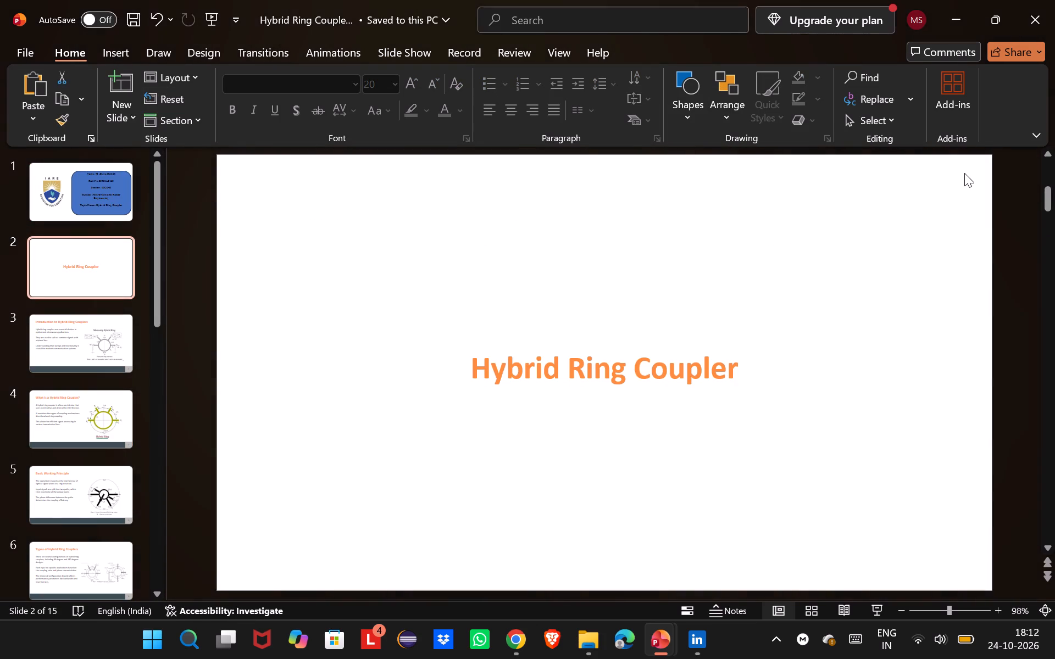
key(ctrl+v)
scroll(964, 173, down, 1)
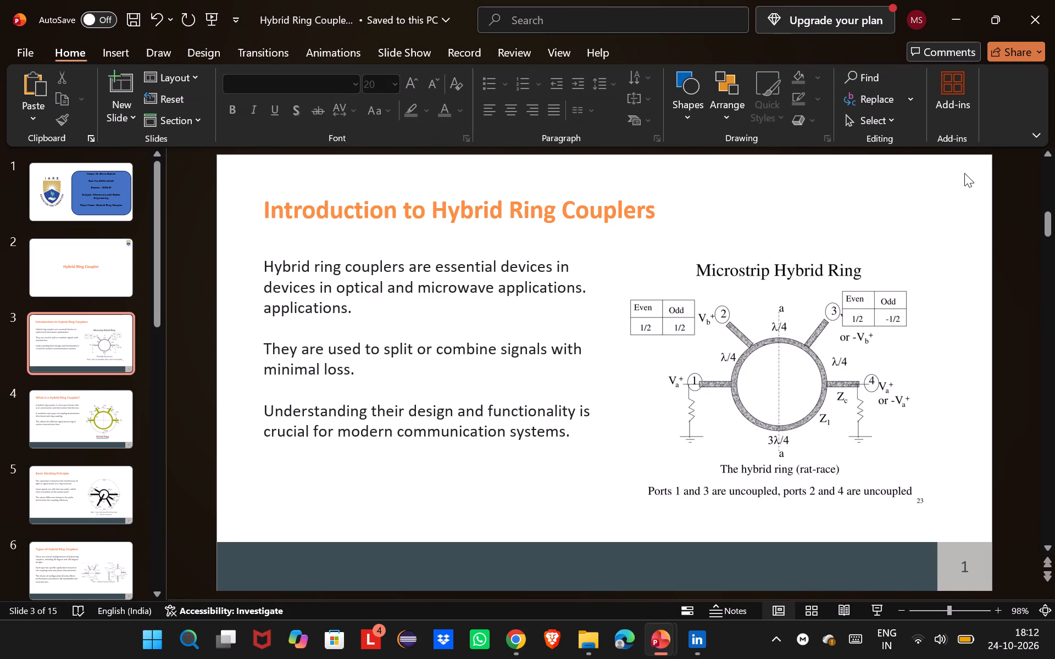
key(ctrl+v)
scroll(964, 173, down, 1)
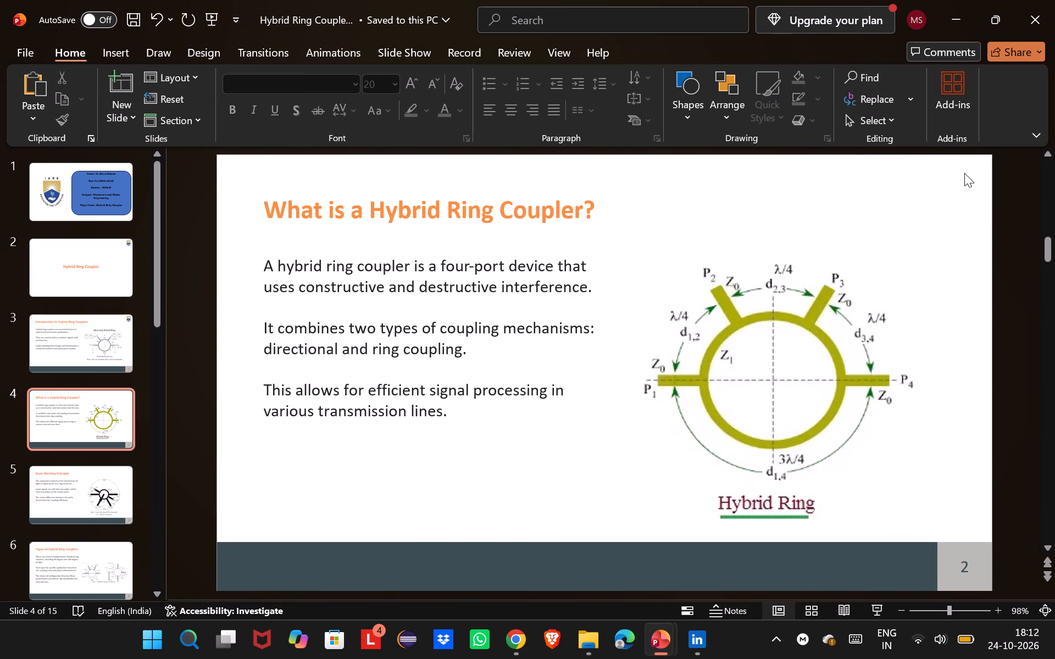
key(ctrl+v)
scroll(964, 173, down, 1)
key(ctrl+v)
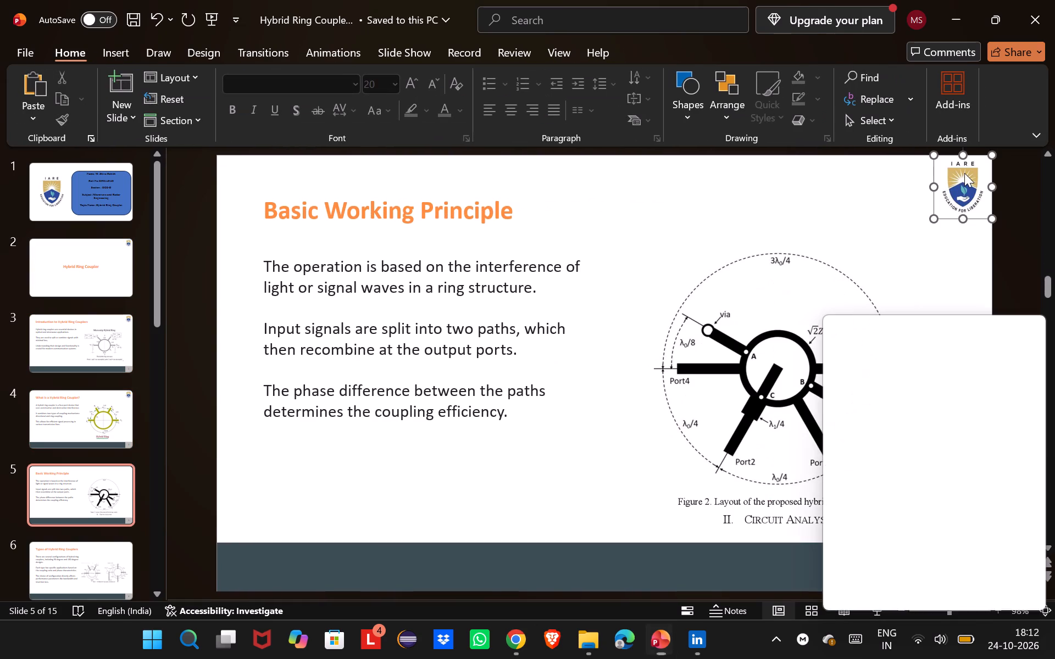
Go to slide 7, "Applications in Optical Communication", and dismiss the McAfee offer pop-up.
scroll(964, 173, down, 2)
key(ctrl+v)
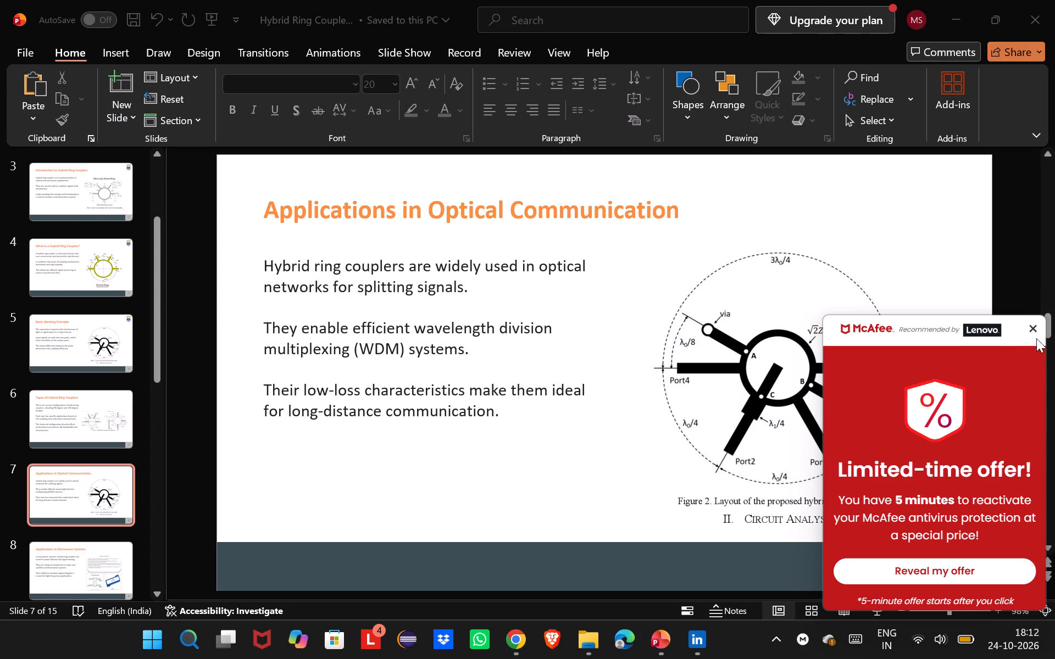
click(1032, 321)
click(1035, 329)
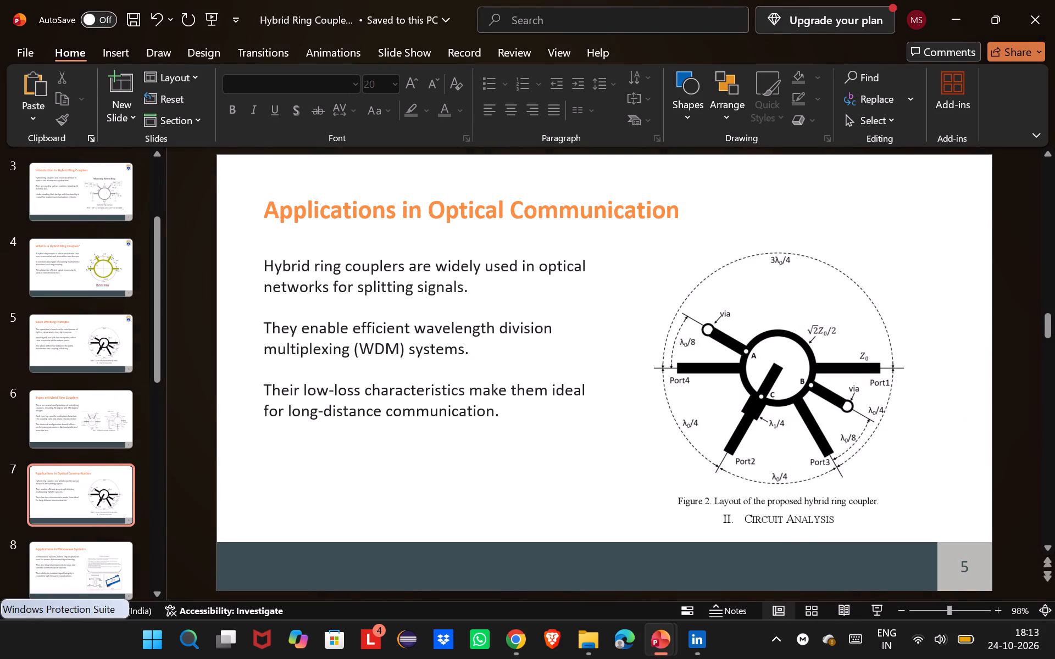
Paste the IARE logo onto each of slides 7 to 12.
key(ctrl+v)
scroll(903, 263, down, 1)
key(ctrl+v)
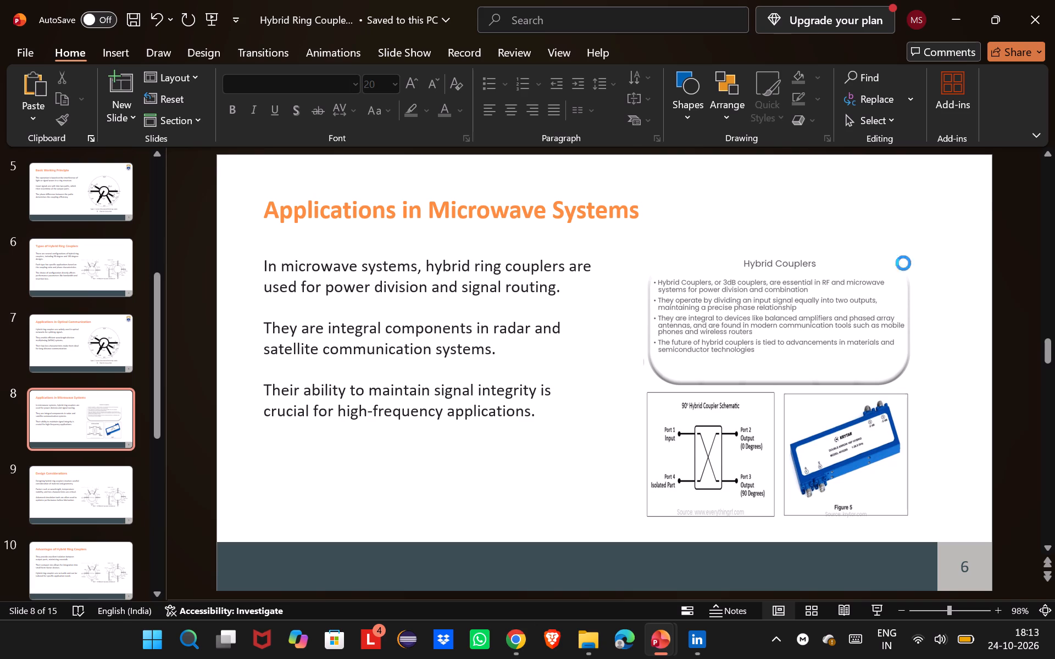
scroll(903, 263, down, 1)
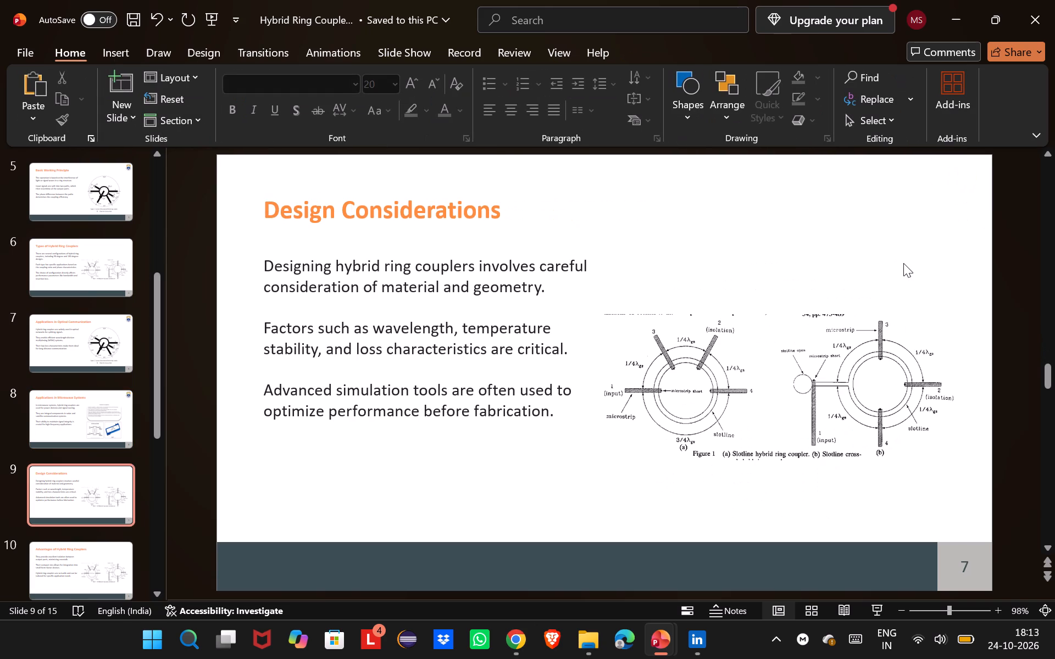
key(ctrl+v)
scroll(903, 263, down, 1)
key(ctrl+v)
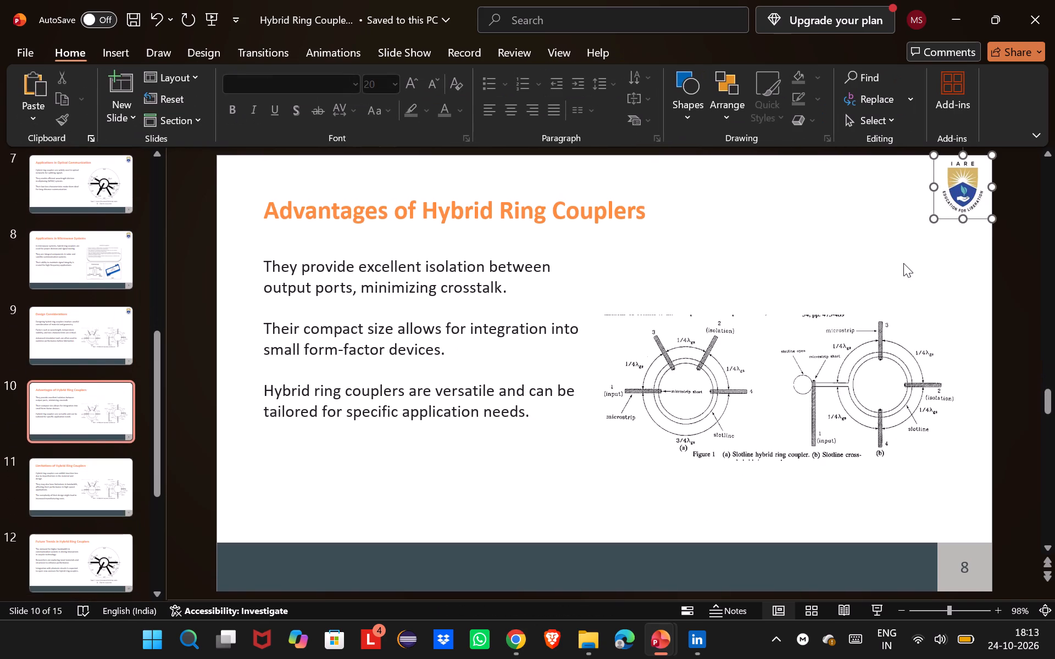
scroll(903, 263, down, 1)
key(ctrl+v)
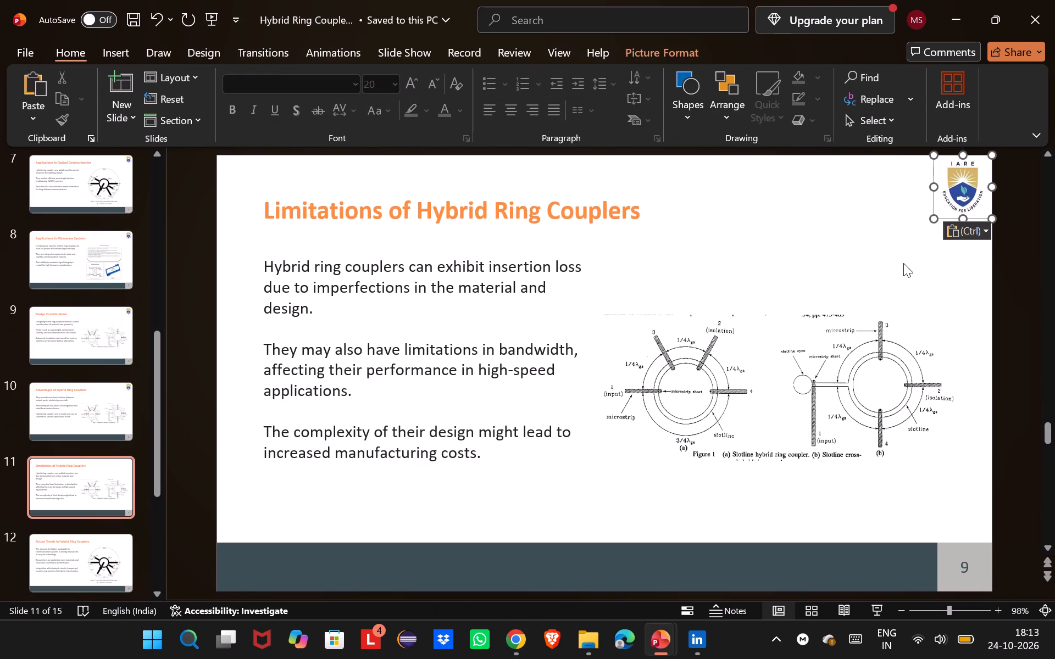
scroll(903, 263, down, 1)
key(ctrl+v)
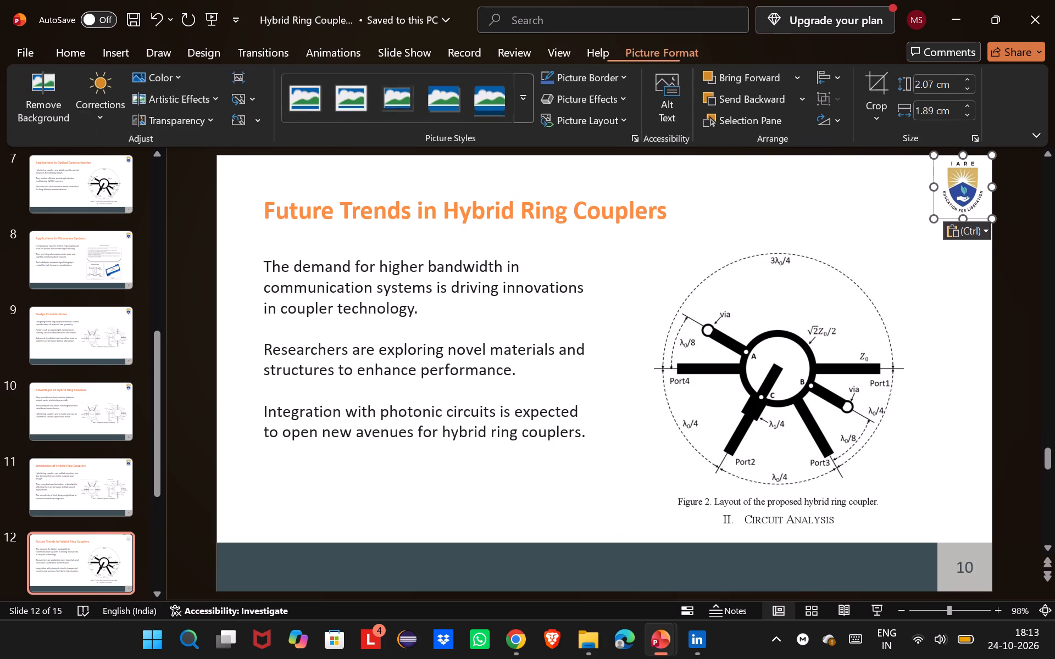
Paste the IARE logo onto slide 13, "Case Study: Hybrid Ring Coupler in Fiber Optics".
scroll(903, 263, down, 1)
scroll(903, 263, up, 1)
scroll(903, 263, down, 1)
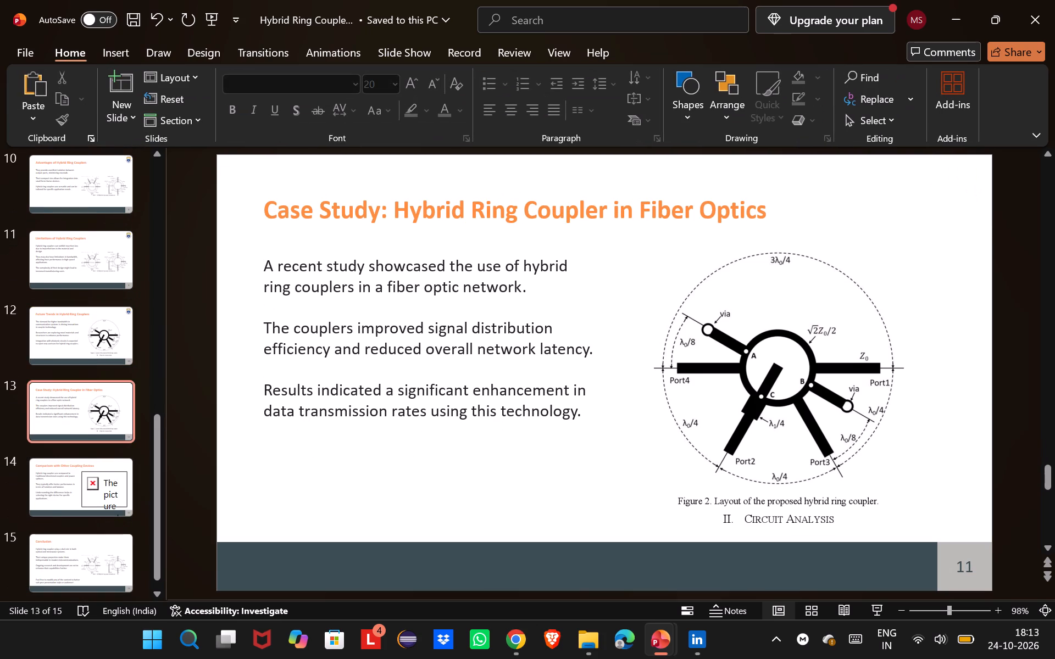
key(ctrl+v)
On slide 14, "Comparison with Other Coupling Devices", delete the broken picture placeholder and widen the body text box into the freed space.
scroll(903, 263, down, 1)
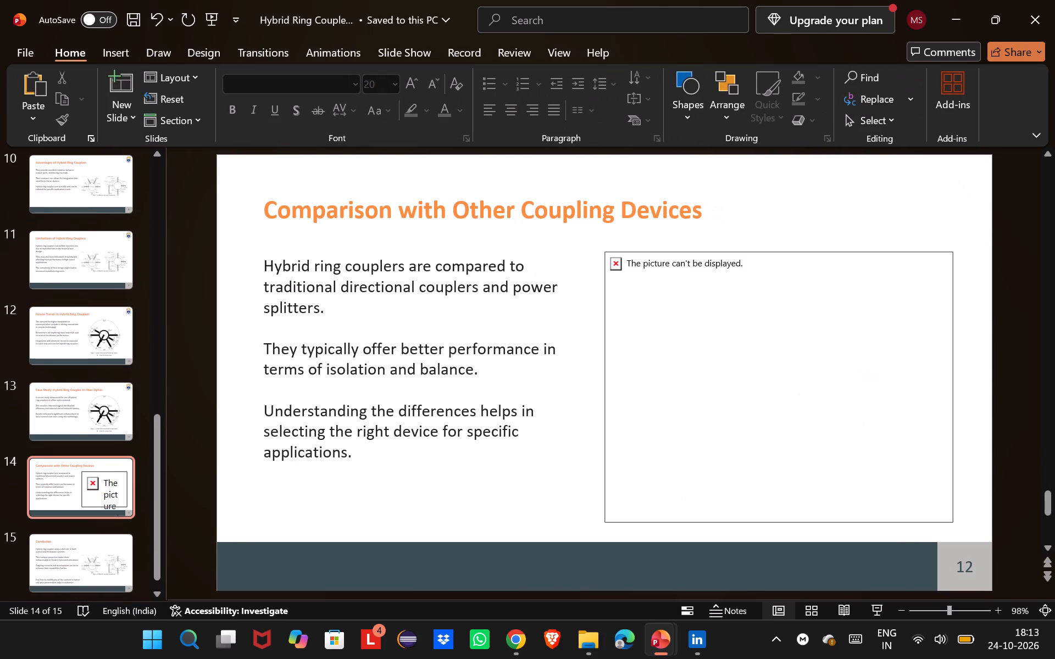
click(902, 272)
key(Delete)
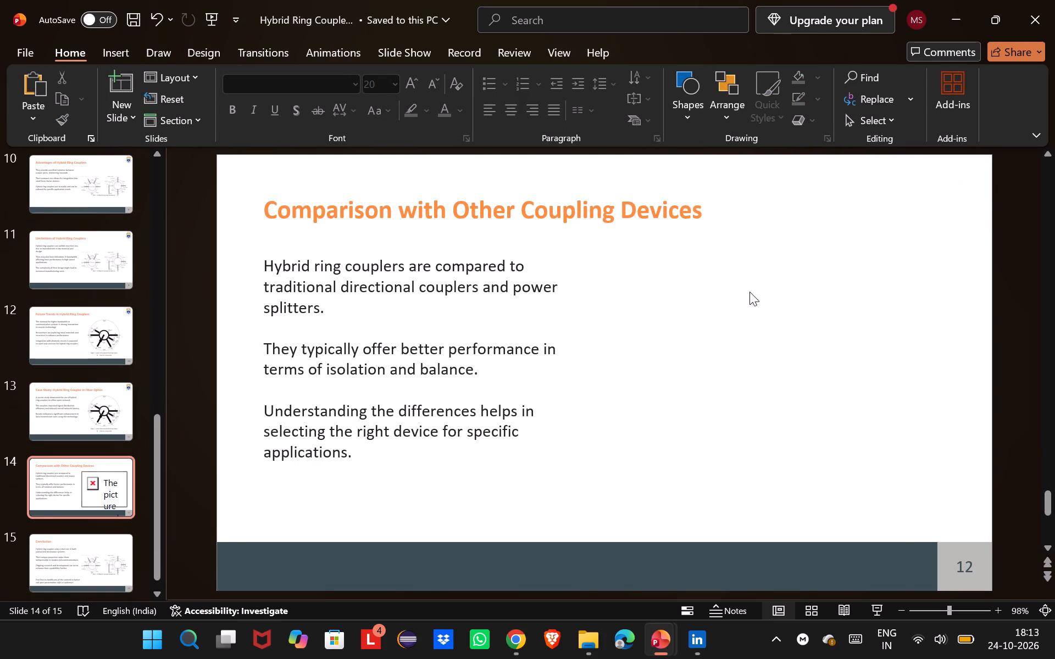
click(493, 342)
drag(599, 384, 638, 371)
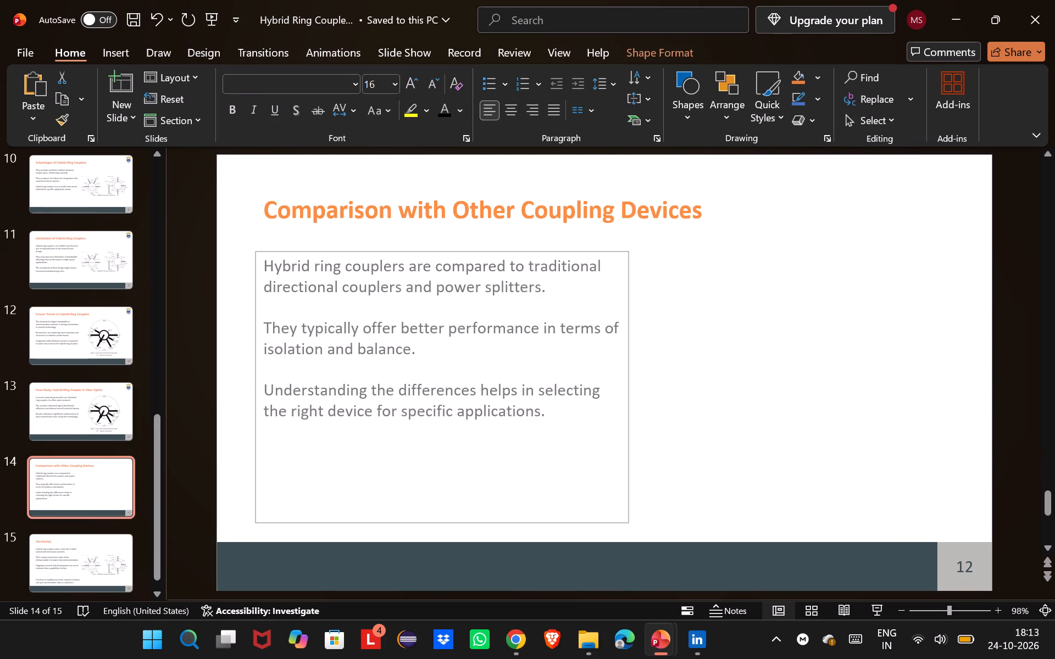
drag(638, 371, 773, 336)
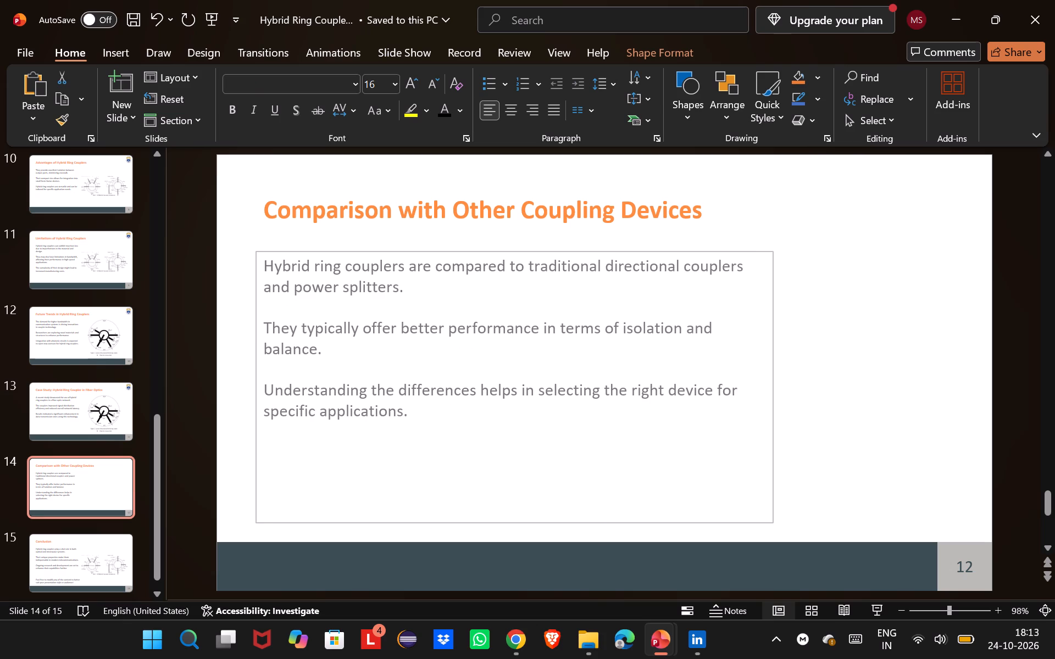
drag(773, 336, 786, 332)
click(835, 266)
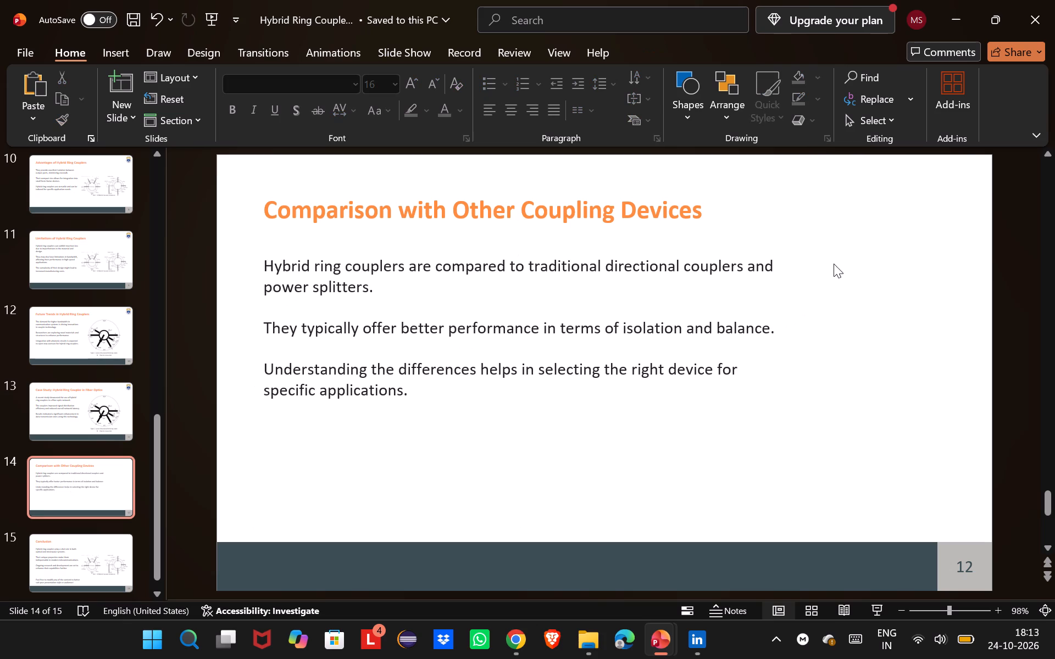
Paste the IARE logo onto slides 14 and 15.
key(ctrl+v)
scroll(834, 264, down, 1)
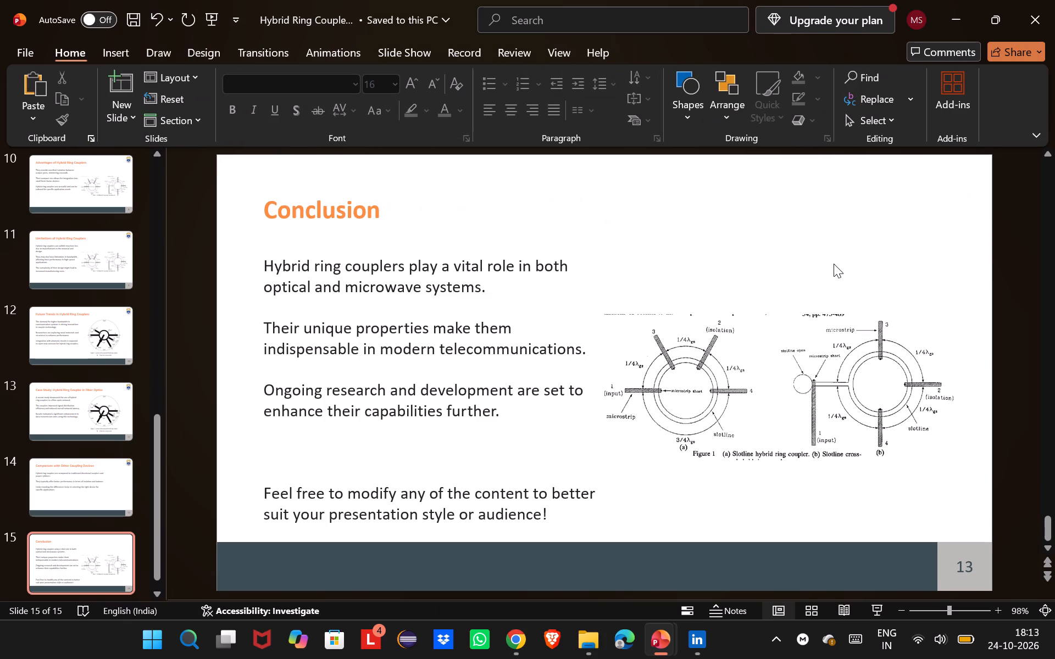
key(ctrl+v)
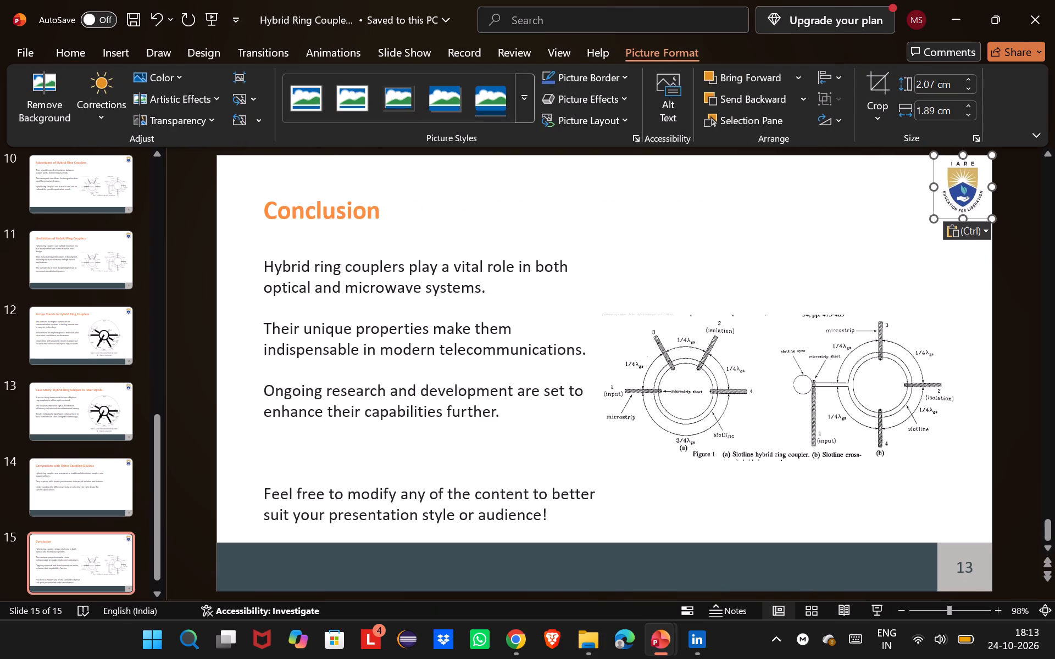
Delete the slotline hybrid ring coupler figure from the Conclusion slide.
click(732, 358)
key(Delete)
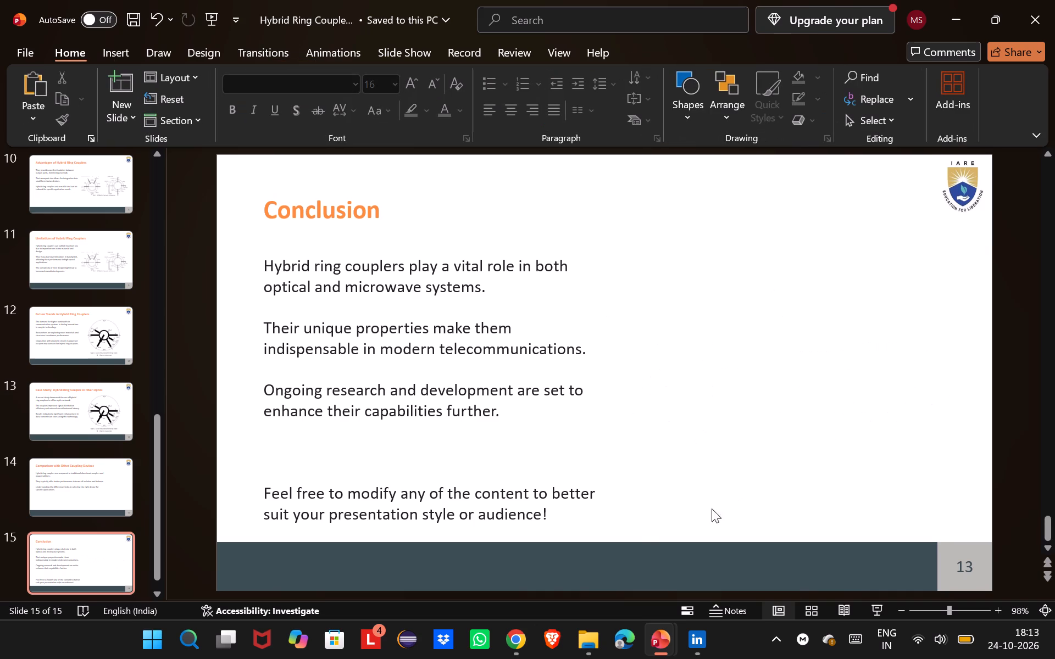
Delete the closing "Feel free to modify any of the content..." paragraph from the Conclusion slide's body text.
drag(584, 494, 407, 512)
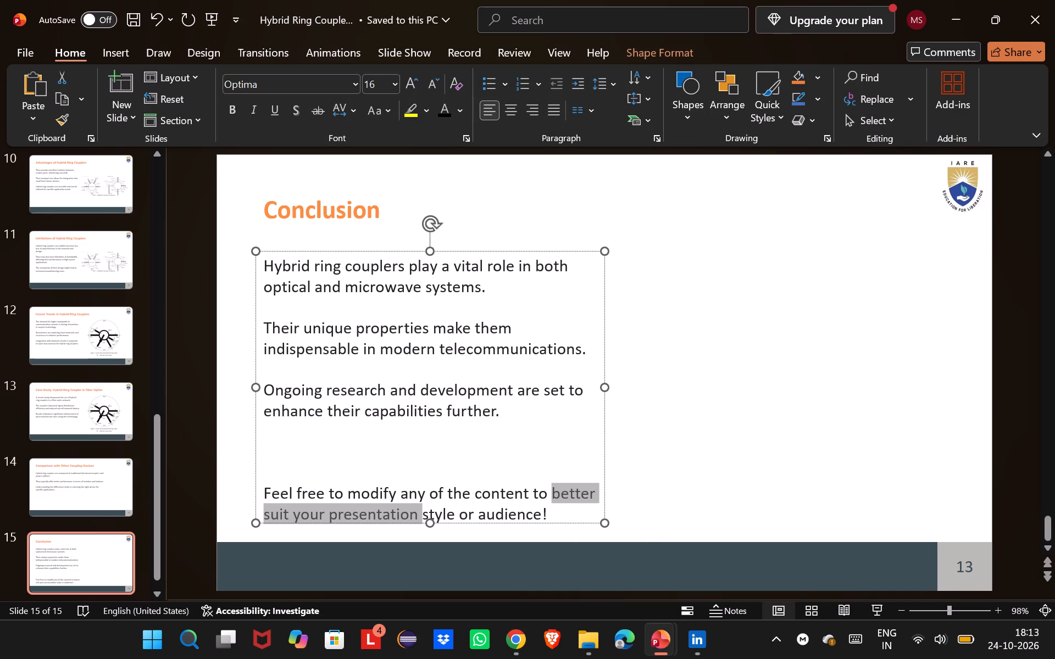
drag(407, 512, 257, 484)
key(BackSpace)
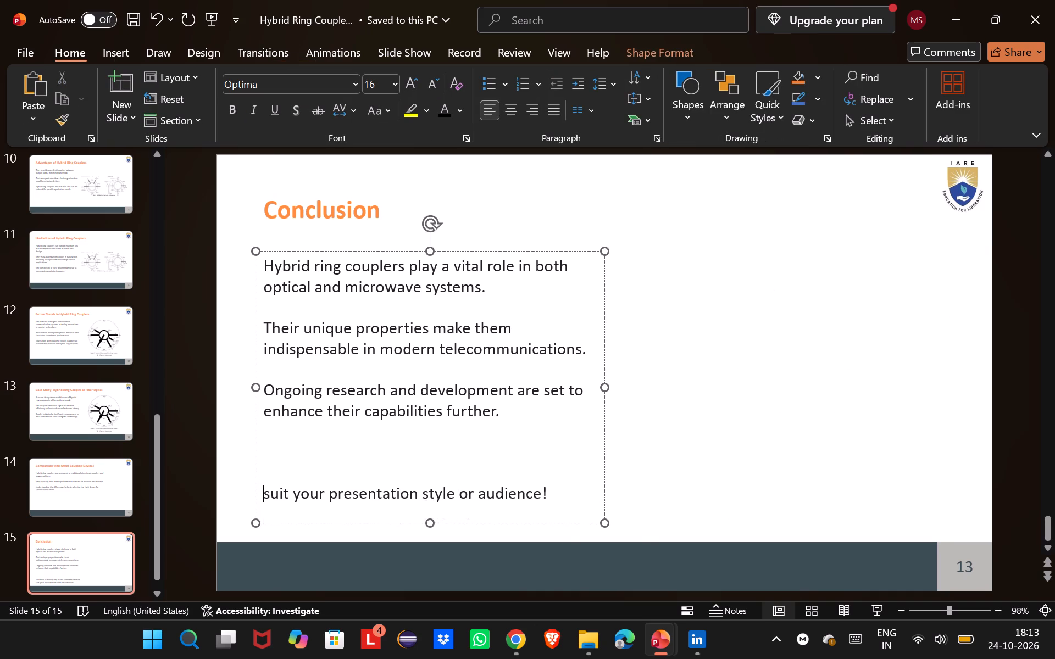
triple_click(360, 493)
key(BackSpace)
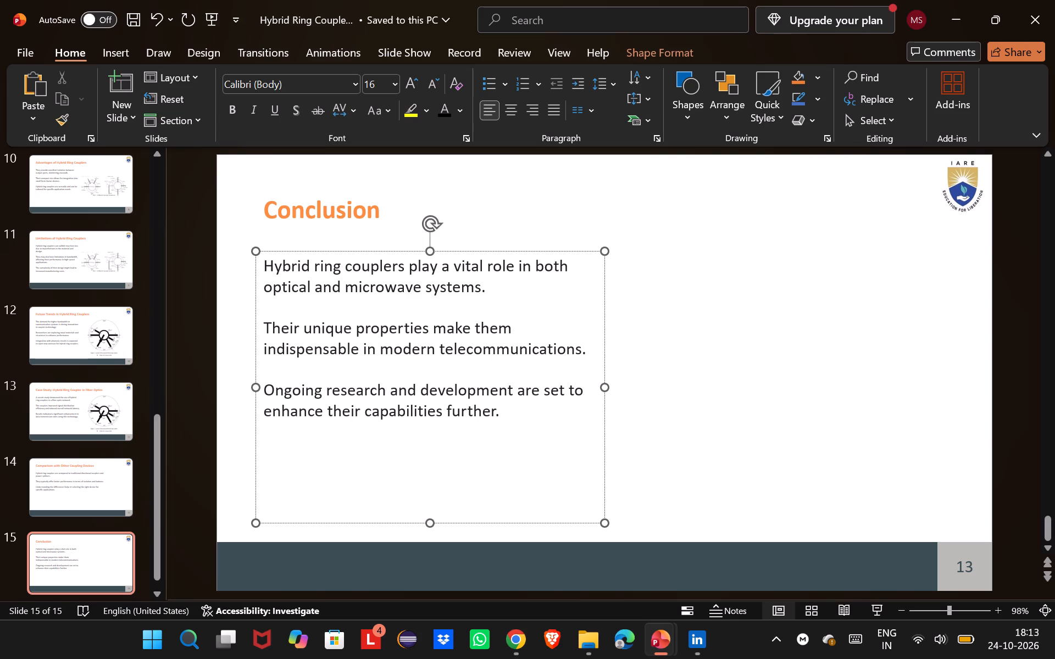
Widen the Conclusion slide's body text box across the empty space left by the figure.
drag(602, 388, 846, 353)
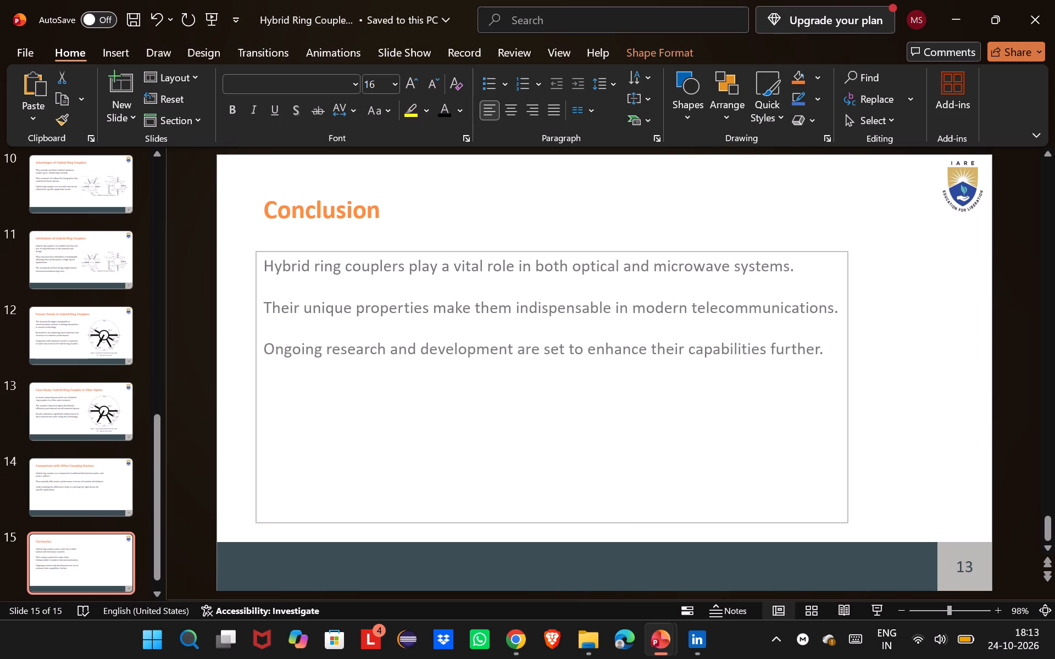
drag(846, 353, 831, 353)
click(885, 343)
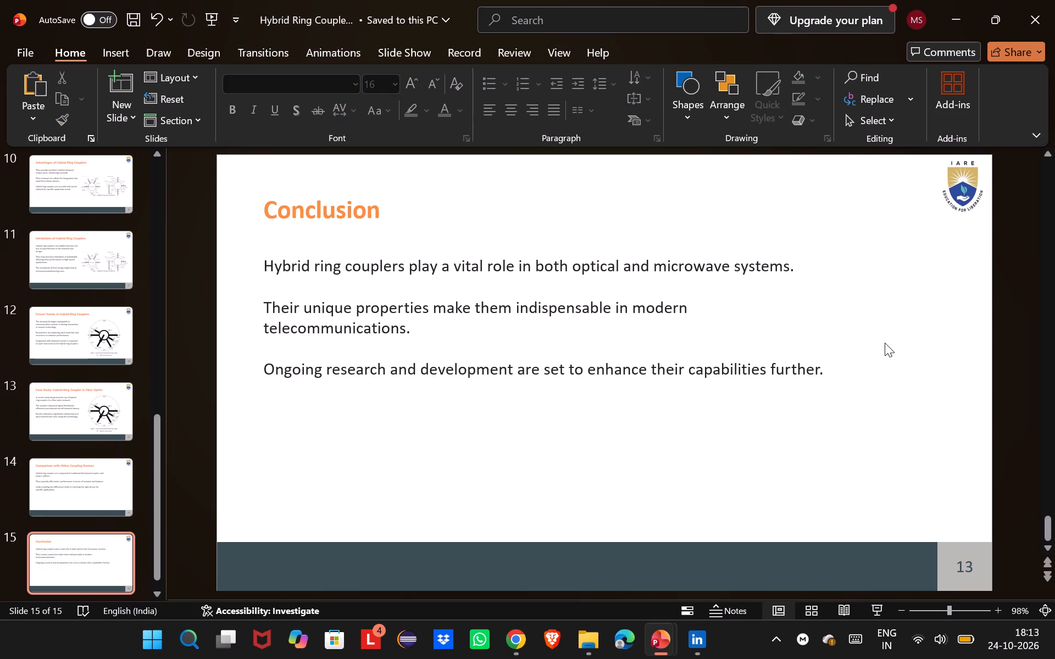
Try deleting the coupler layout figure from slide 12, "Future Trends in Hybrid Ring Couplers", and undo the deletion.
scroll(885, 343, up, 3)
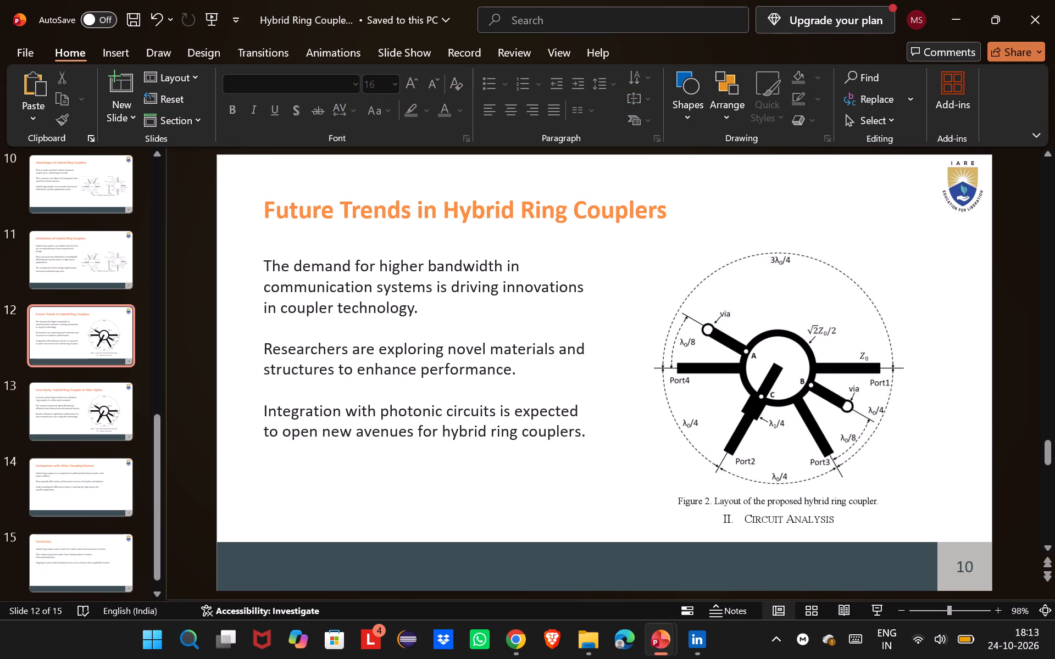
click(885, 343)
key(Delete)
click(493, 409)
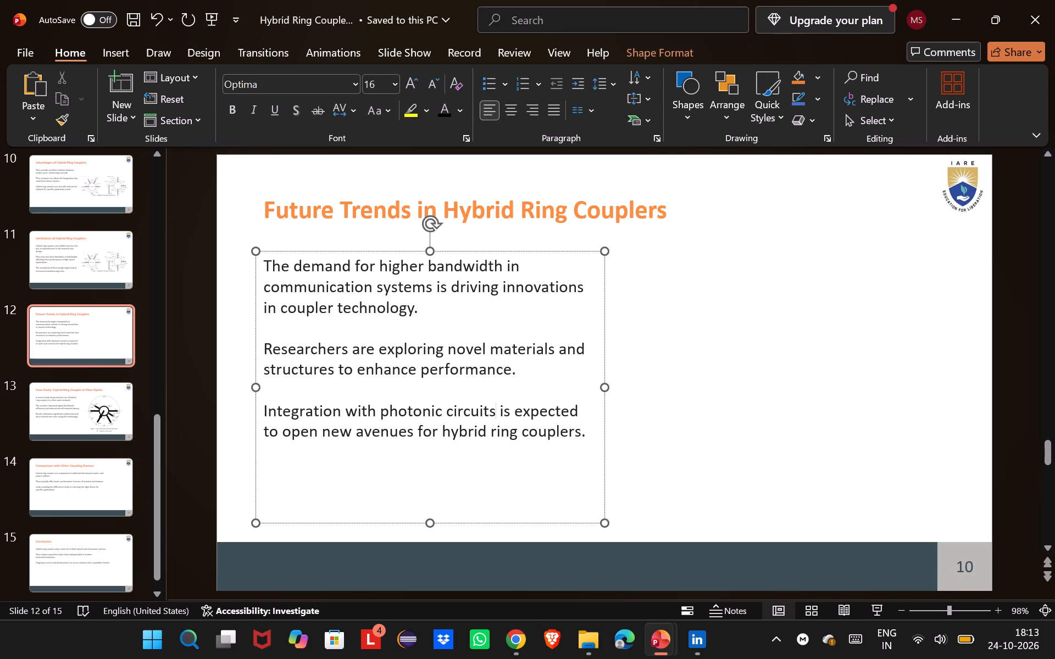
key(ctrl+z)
On slide 13, "Case Study: Hybrid Ring Coupler in Fiber Optics", delete the coupler layout figure and widen the body text box into its space.
scroll(598, 392, down, 1)
click(696, 372)
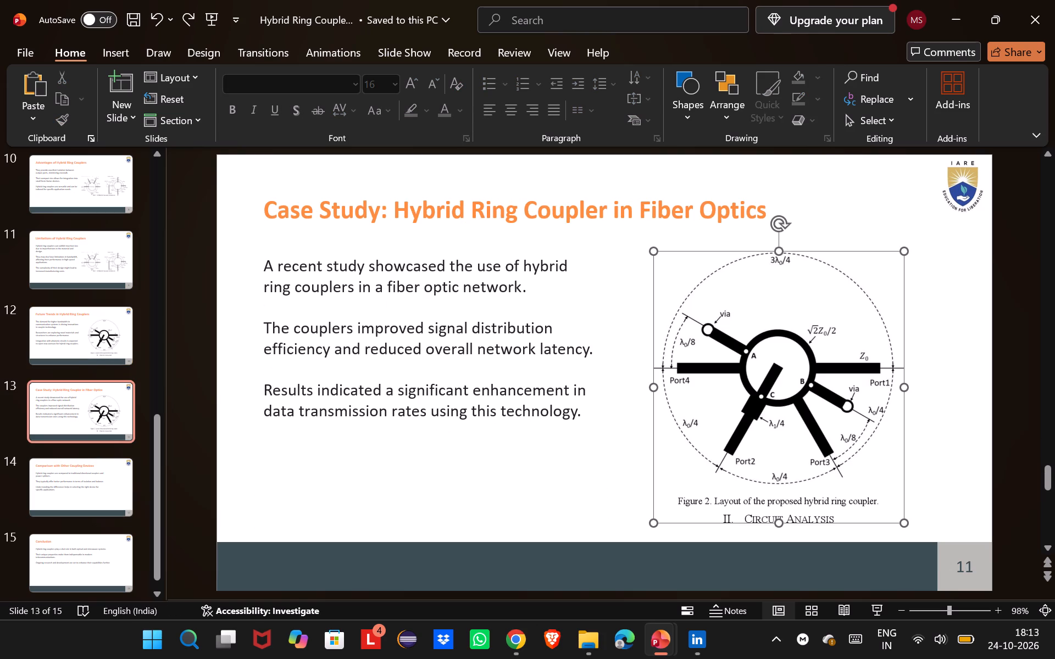
key(Delete)
click(482, 407)
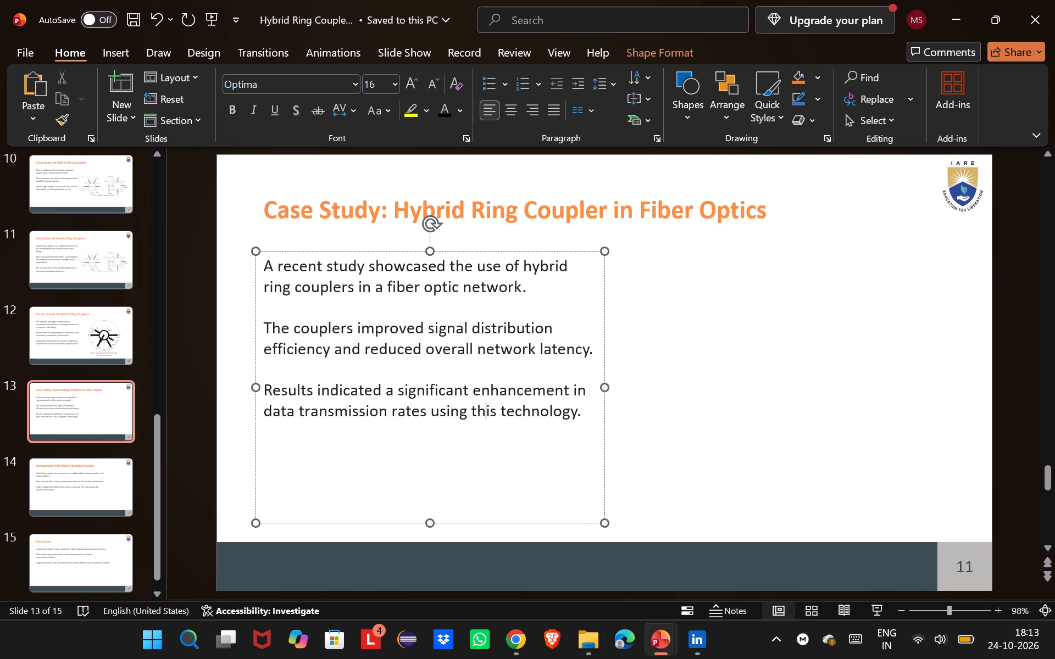
drag(604, 386, 769, 367)
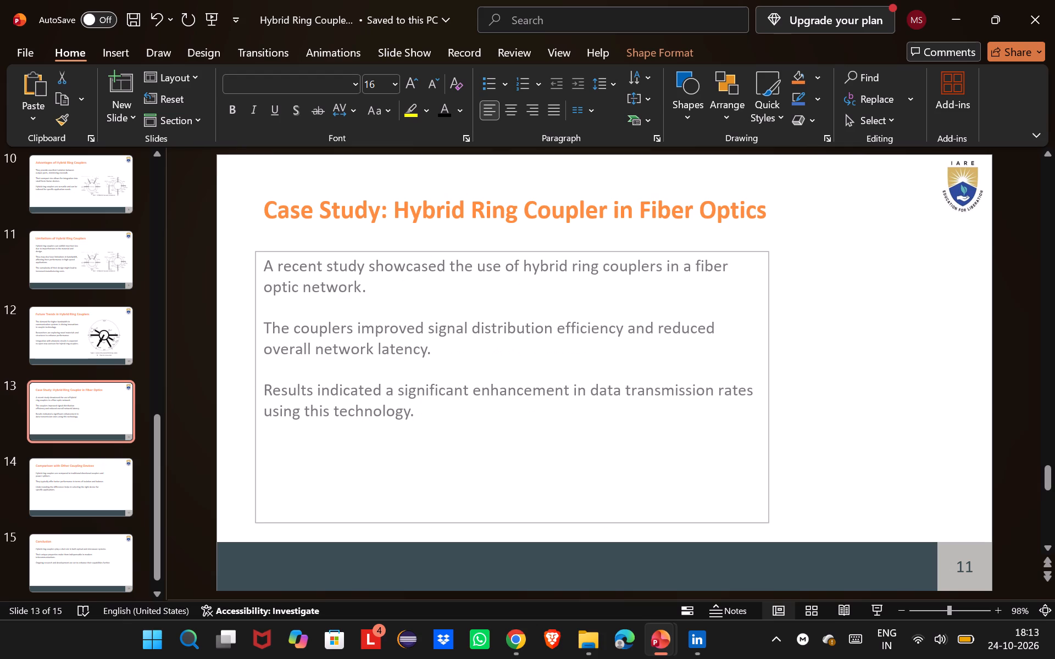
drag(769, 367, 787, 365)
click(831, 358)
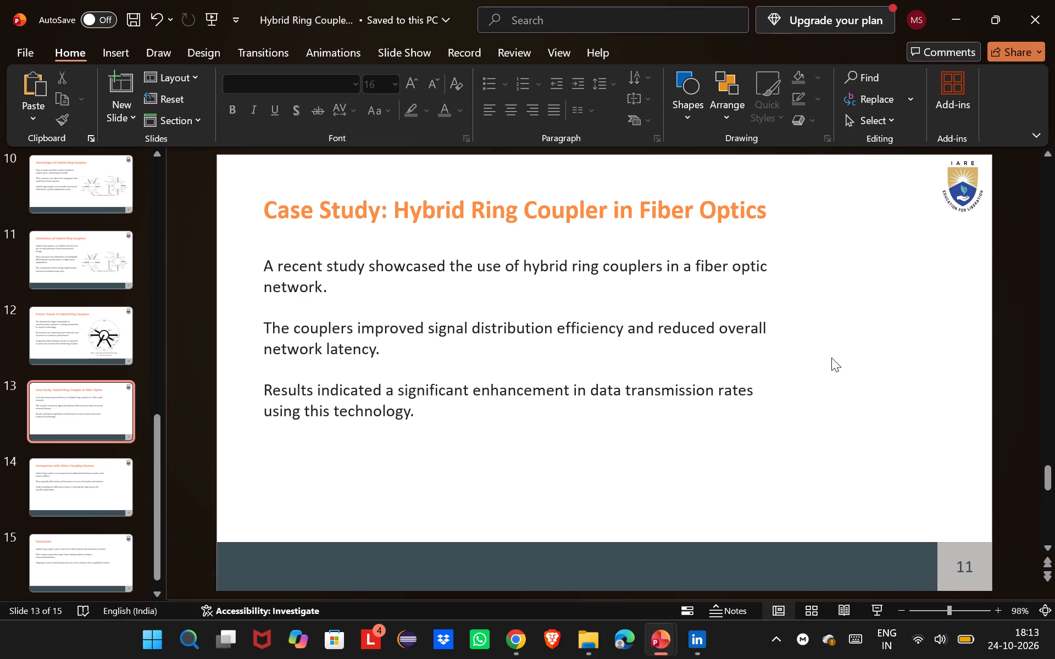
On slide 11, "Limitations of Hybrid Ring Couplers", delete the slotline coupler figure and widen the body text box into its space.
scroll(831, 358, up, 1)
scroll(831, 358, down, 1)
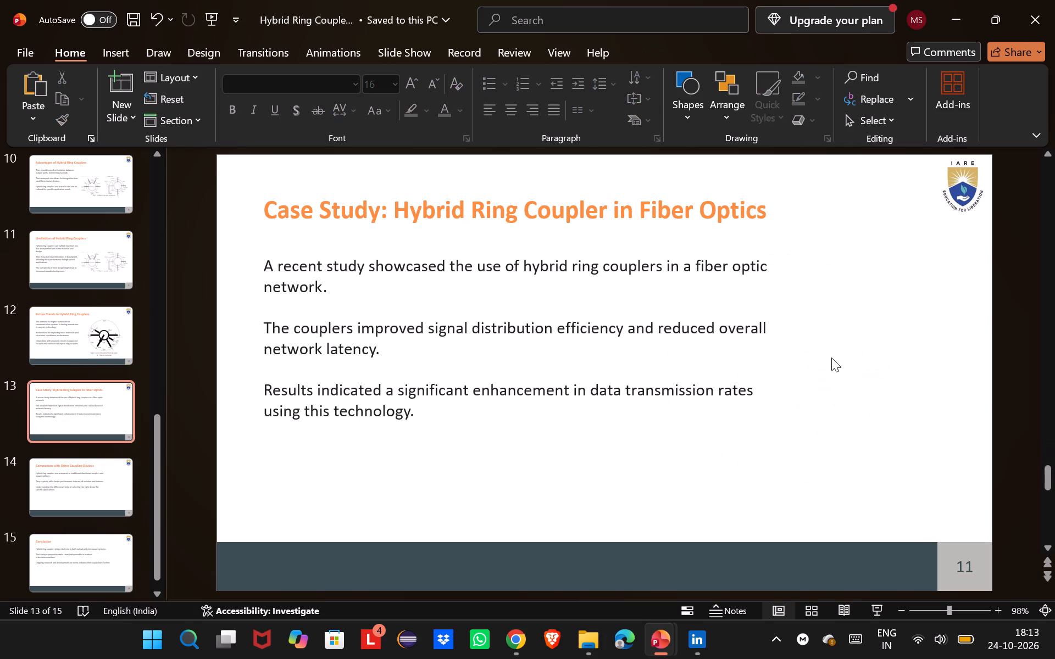
click(831, 358)
scroll(831, 358, up, 1)
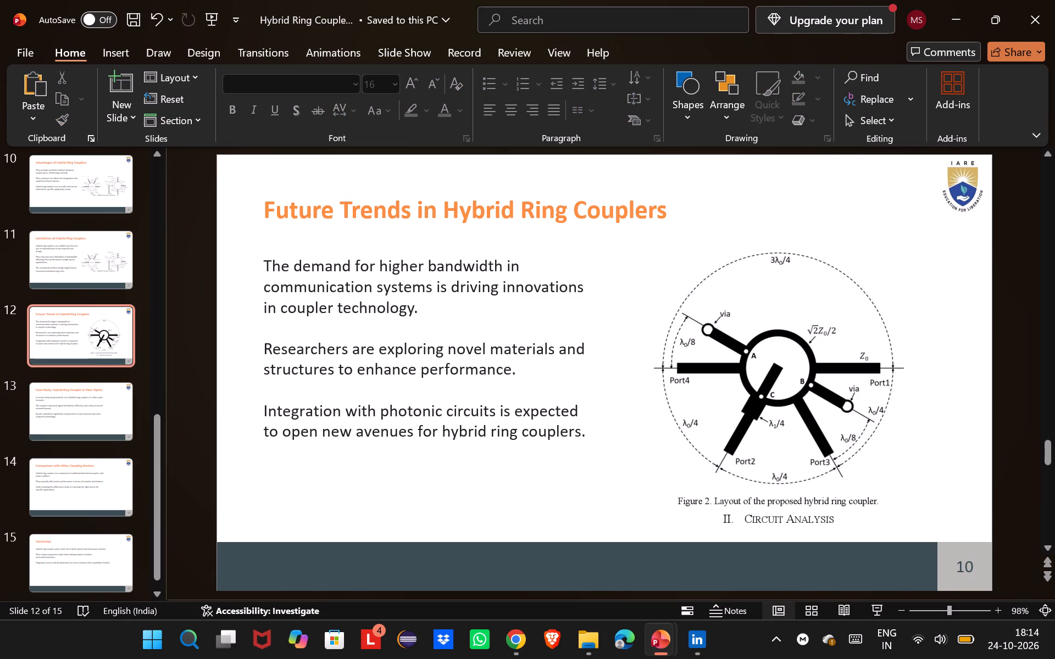
scroll(831, 358, up, 2)
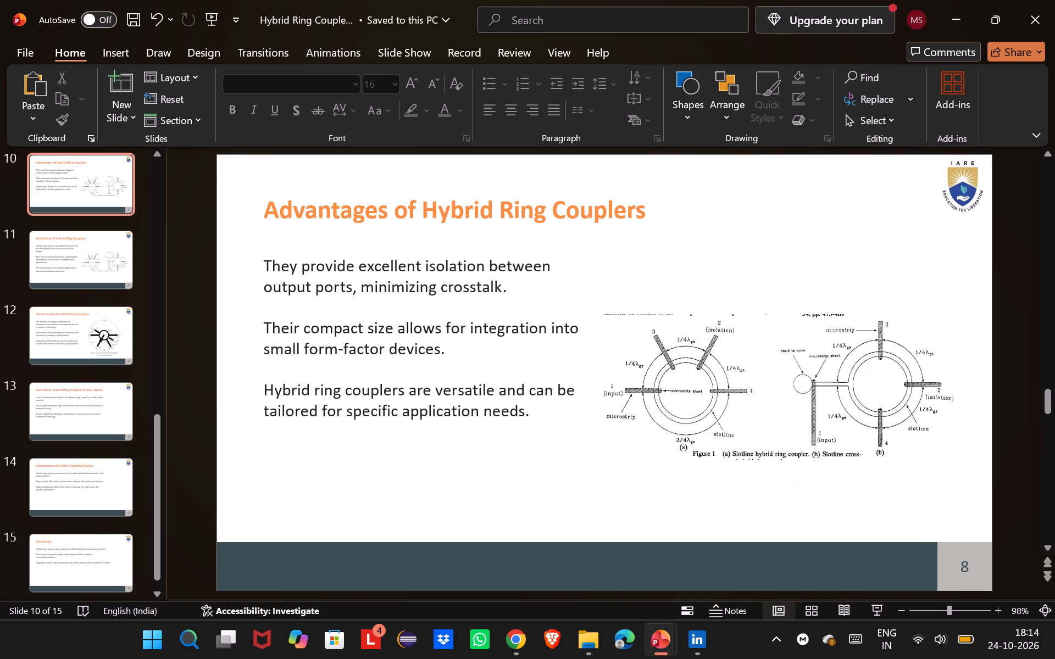
click(831, 358)
scroll(831, 358, down, 1)
click(831, 358)
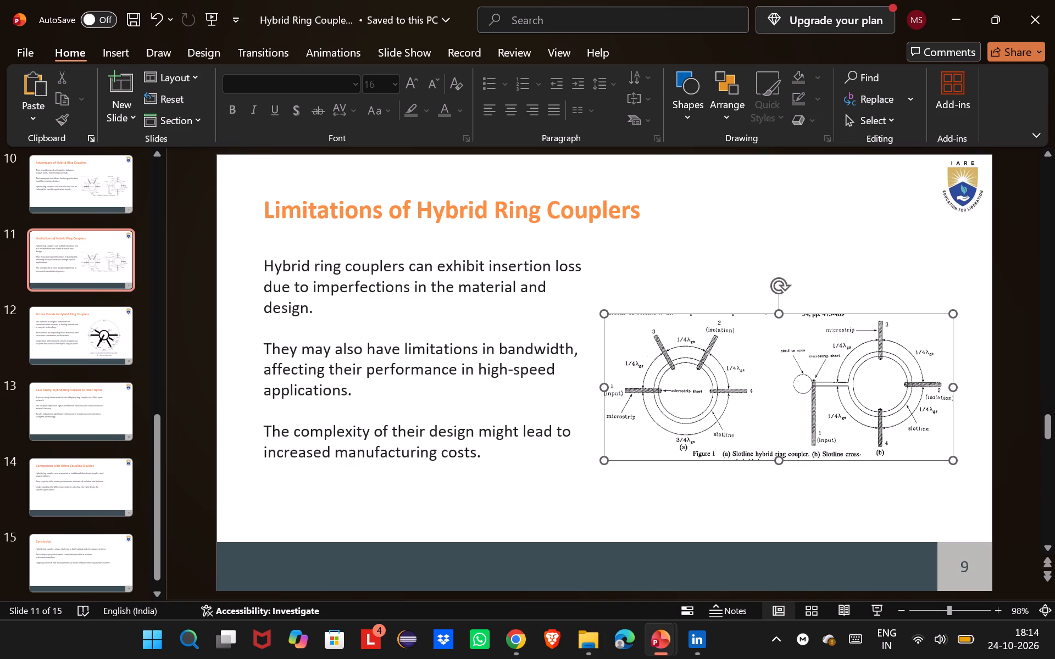
key(Delete)
click(398, 422)
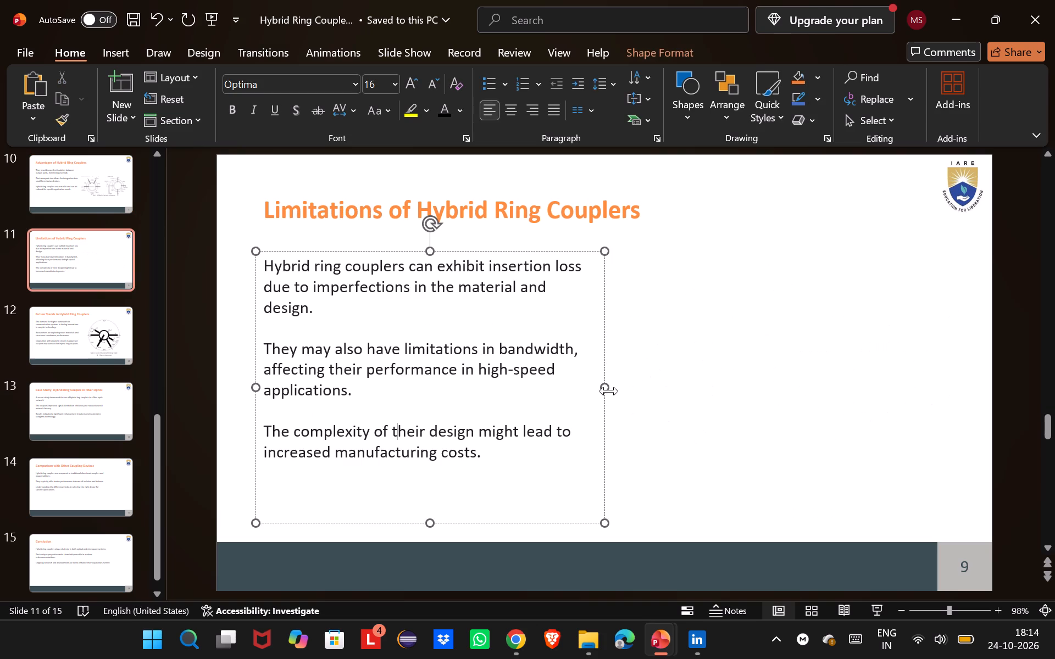
drag(609, 391, 804, 355)
On slide 9, "Design Considerations", delete the slotline coupler figure and widen the body text box into its space.
scroll(804, 355, up, 1)
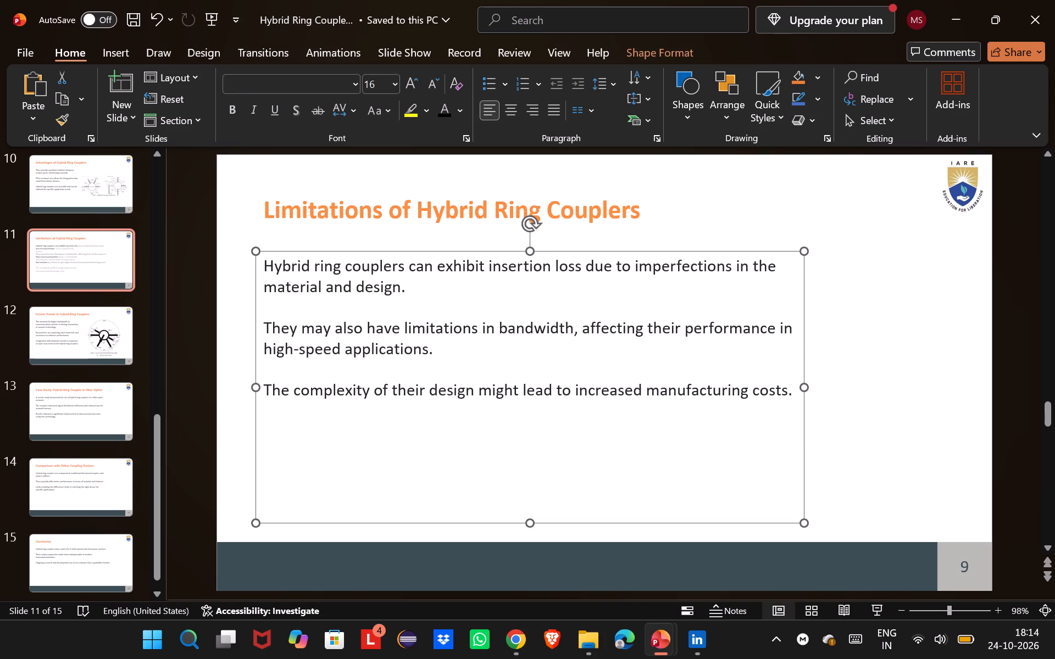
scroll(804, 355, up, 1)
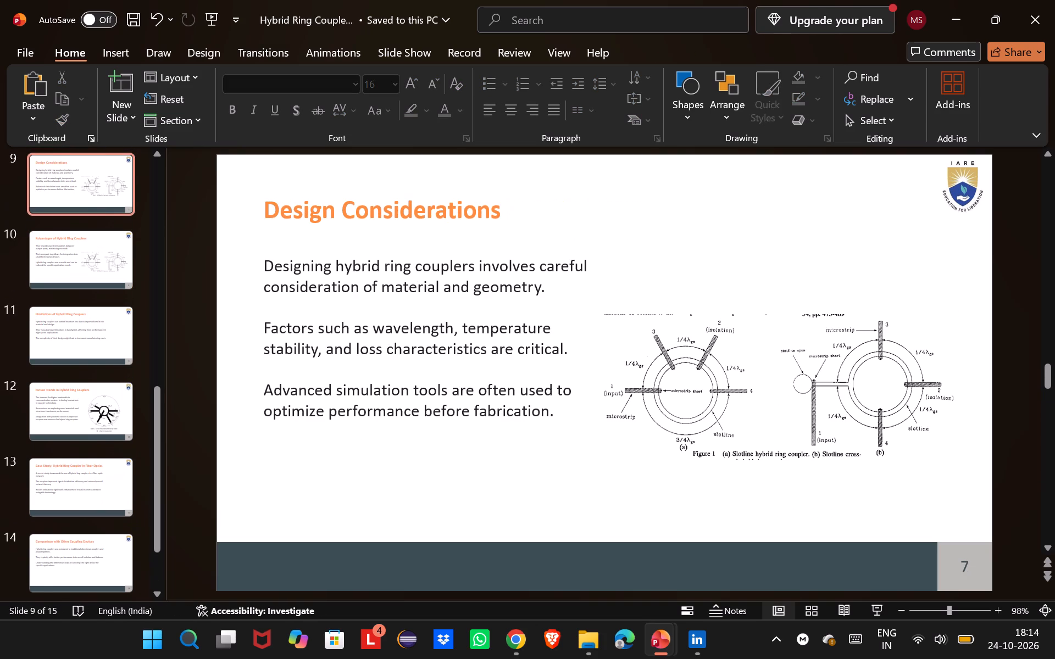
scroll(804, 355, down, 2)
scroll(804, 355, up, 1)
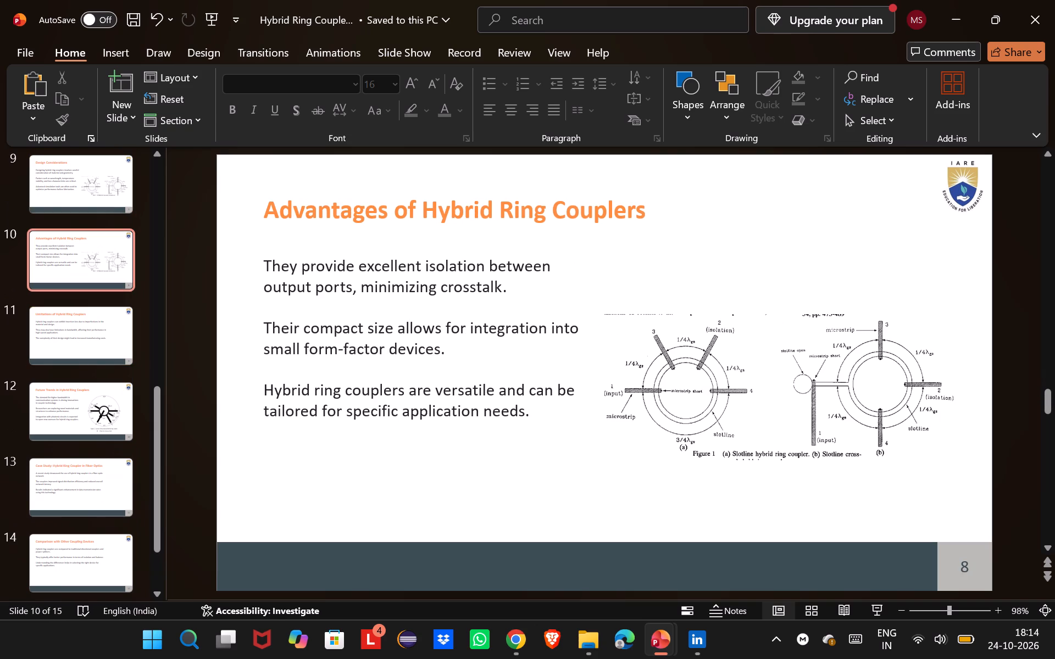
scroll(804, 355, up, 1)
click(804, 355)
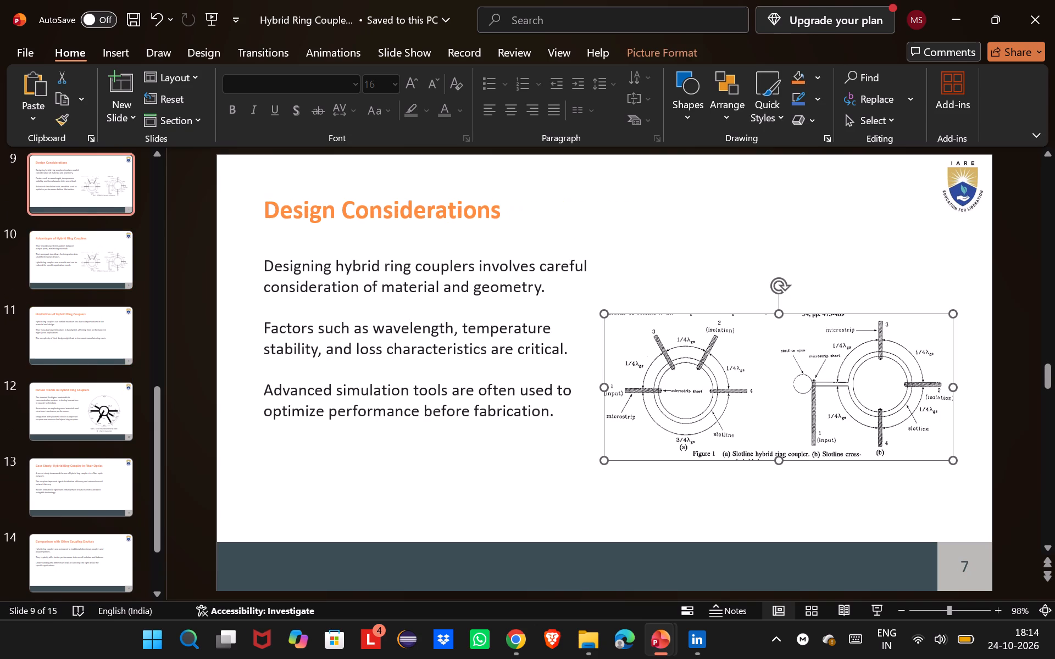
key(Delete)
click(414, 405)
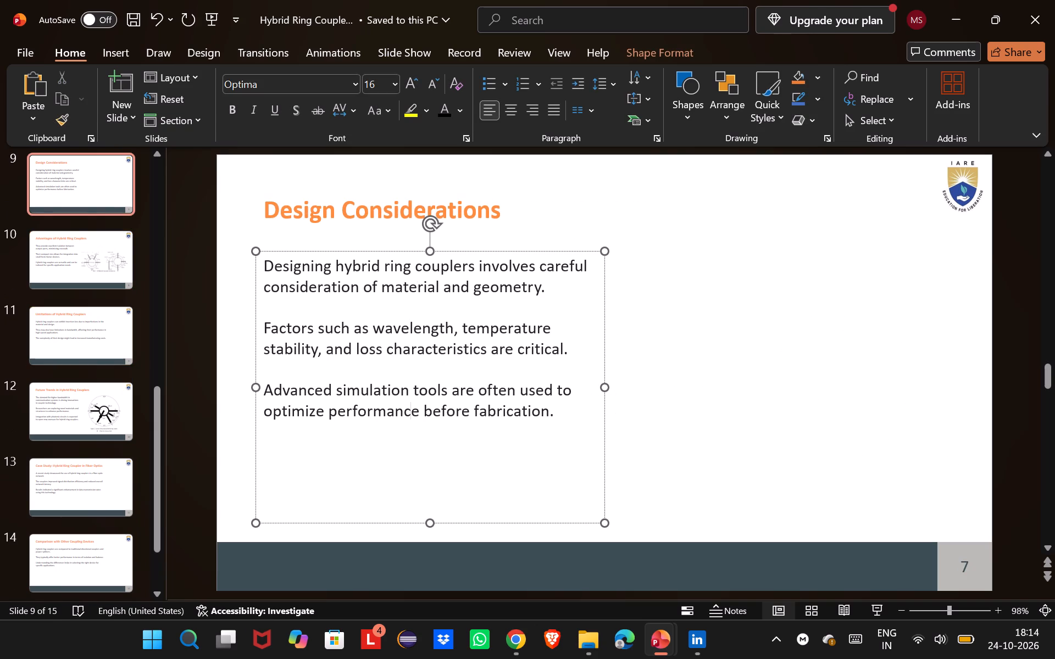
drag(603, 386, 782, 348)
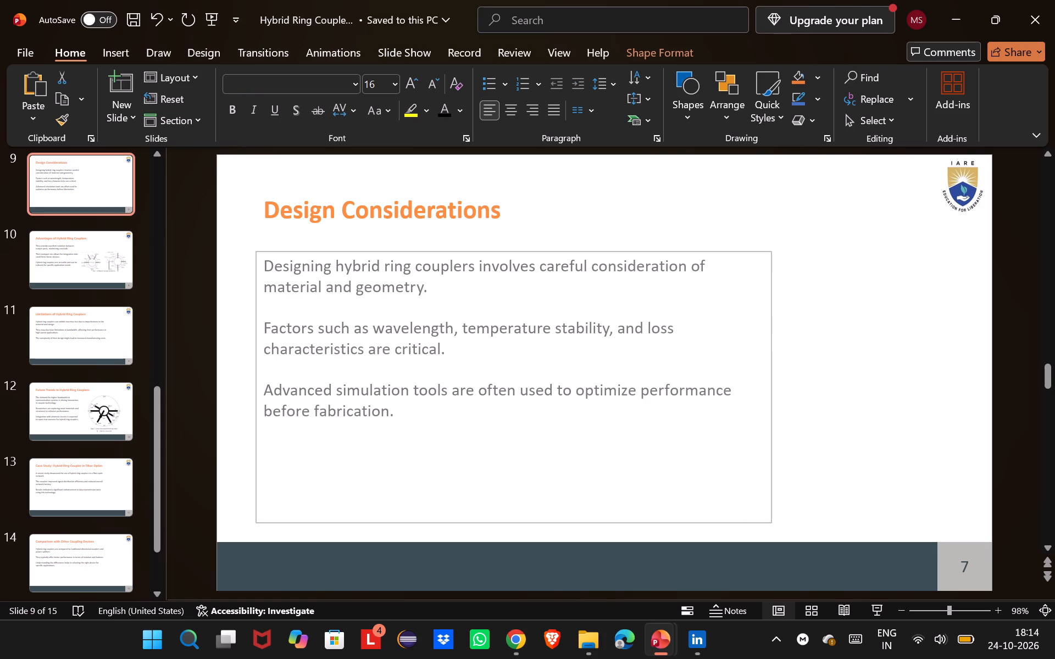
drag(782, 348, 801, 347)
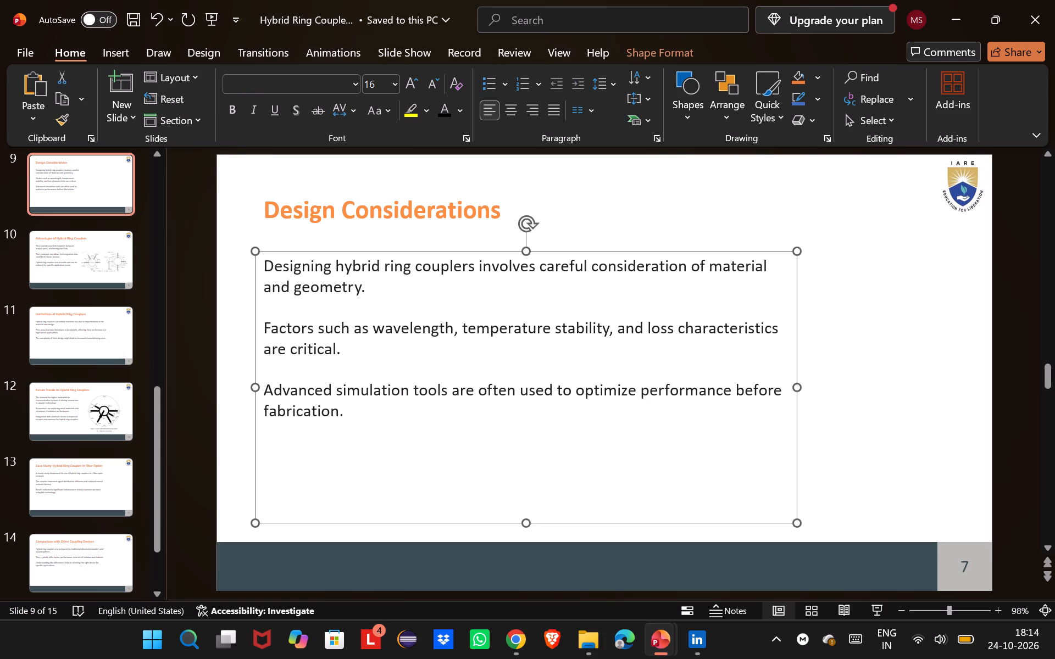
click(808, 345)
Look back through the earlier slides from slide 8 to the title slide.
scroll(808, 345, up, 1)
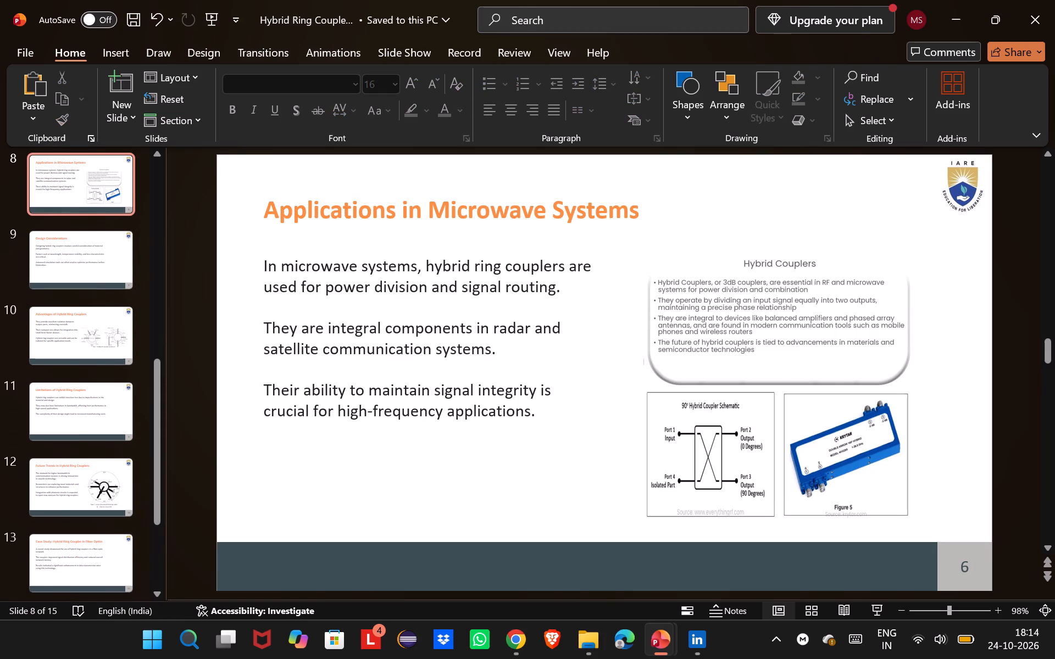
scroll(604, 468, up, 3)
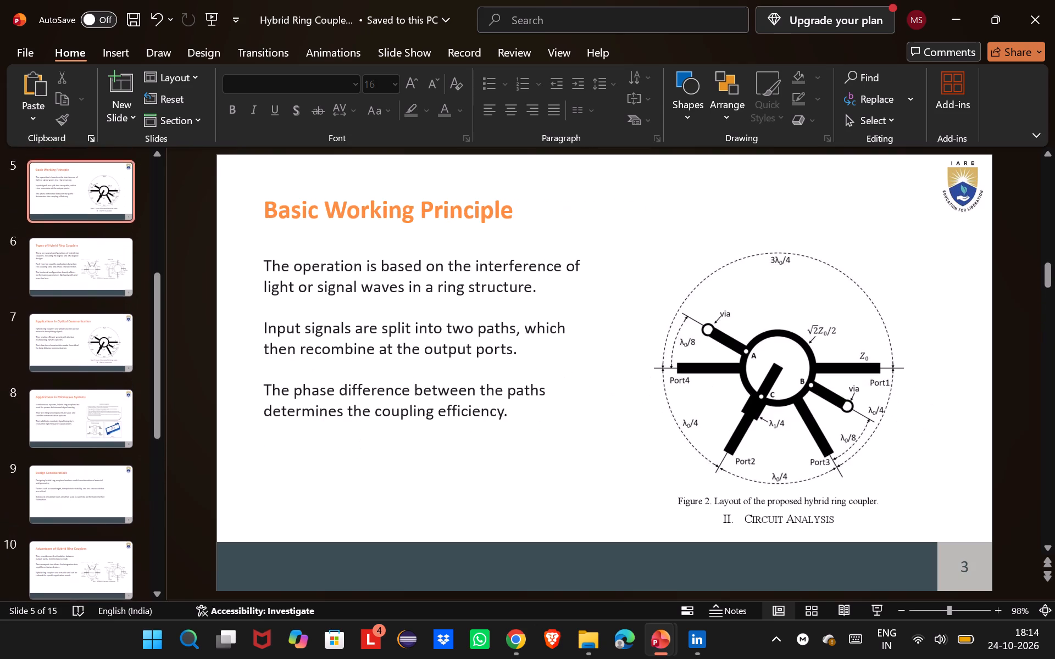
scroll(604, 468, up, 5)
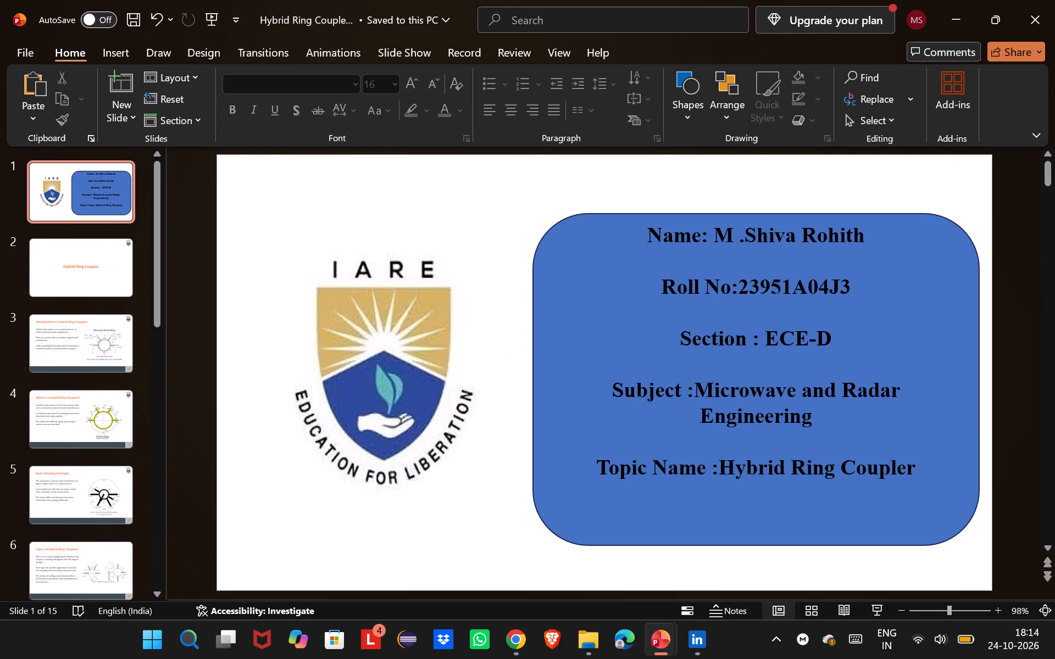
Close the "An RFID Reader Implemented On An FPGA Chip" presentation.
scroll(604, 468, down, 2)
scroll(604, 468, up, 2)
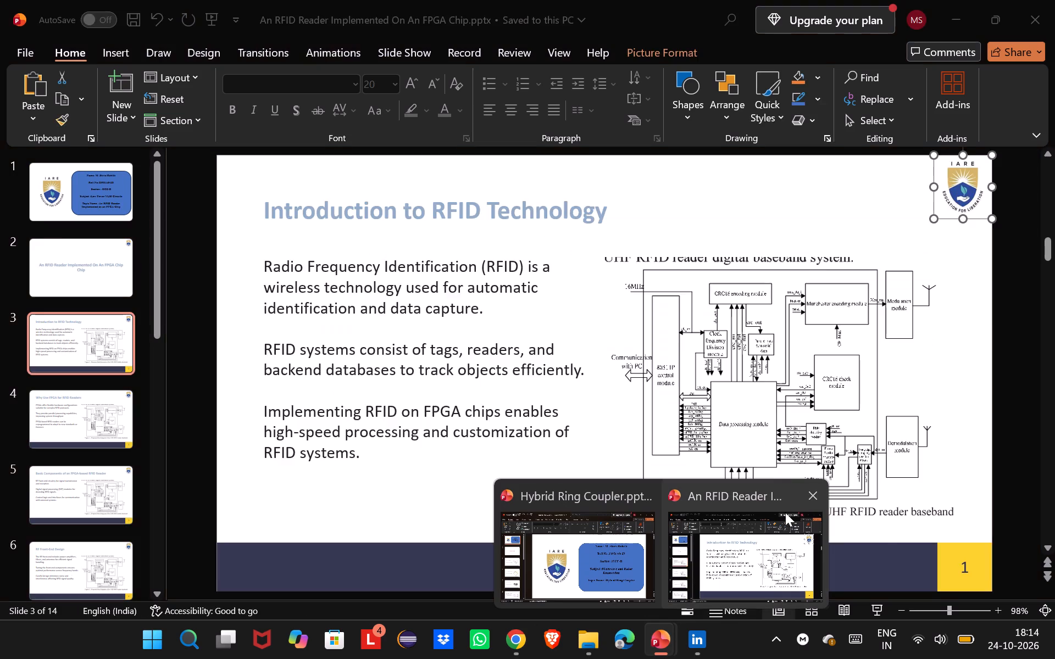
click(814, 492)
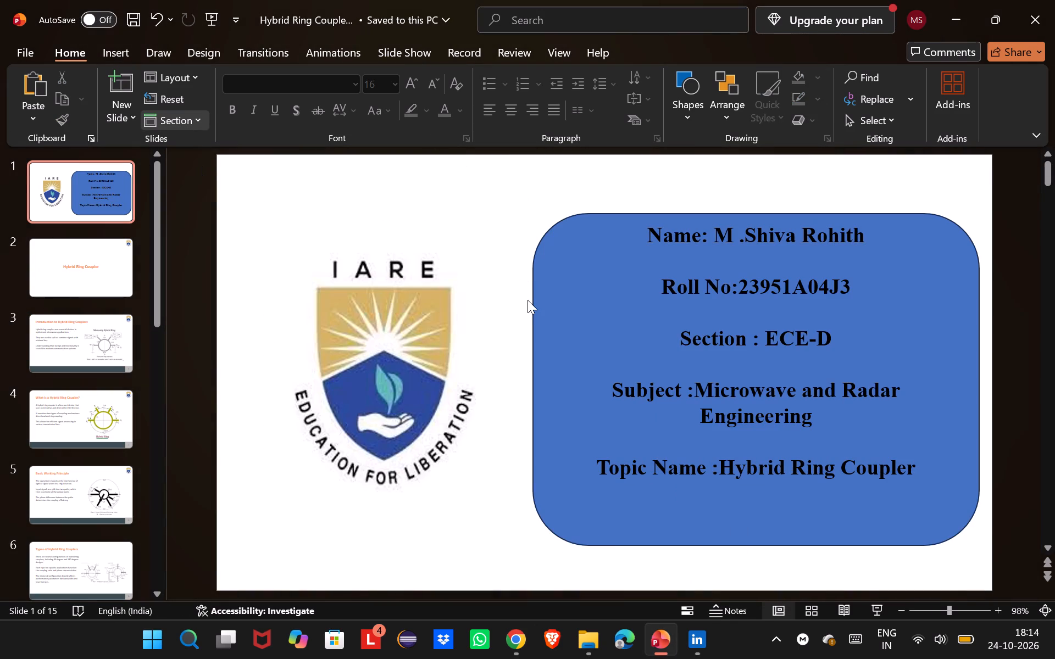
In the browser's AAT-II page, get the assignment question for AECD47, Embedded System Design and Development, and dismiss the message.
key(alt+Tab)
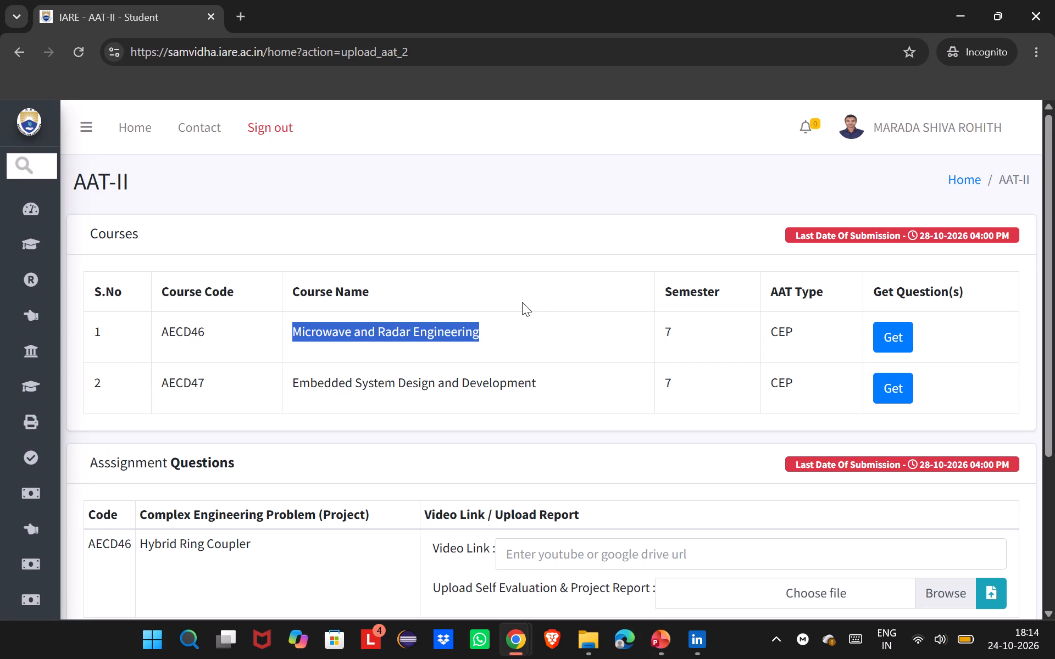
key(alt+Tab)
key(alt+Tab)
click(885, 393)
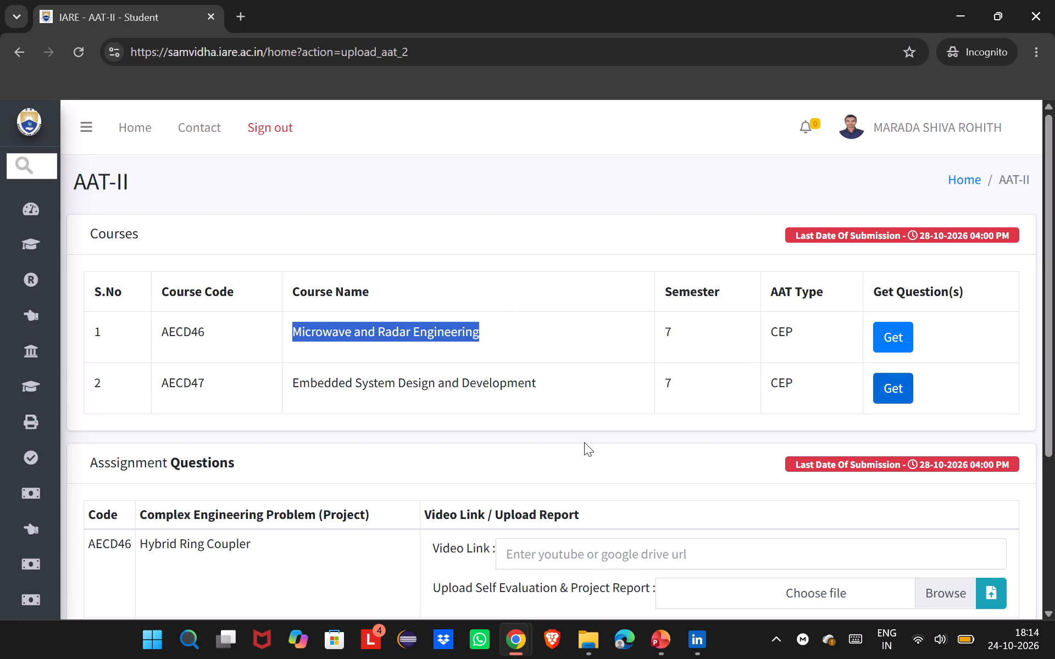
scroll(469, 460, down, 3)
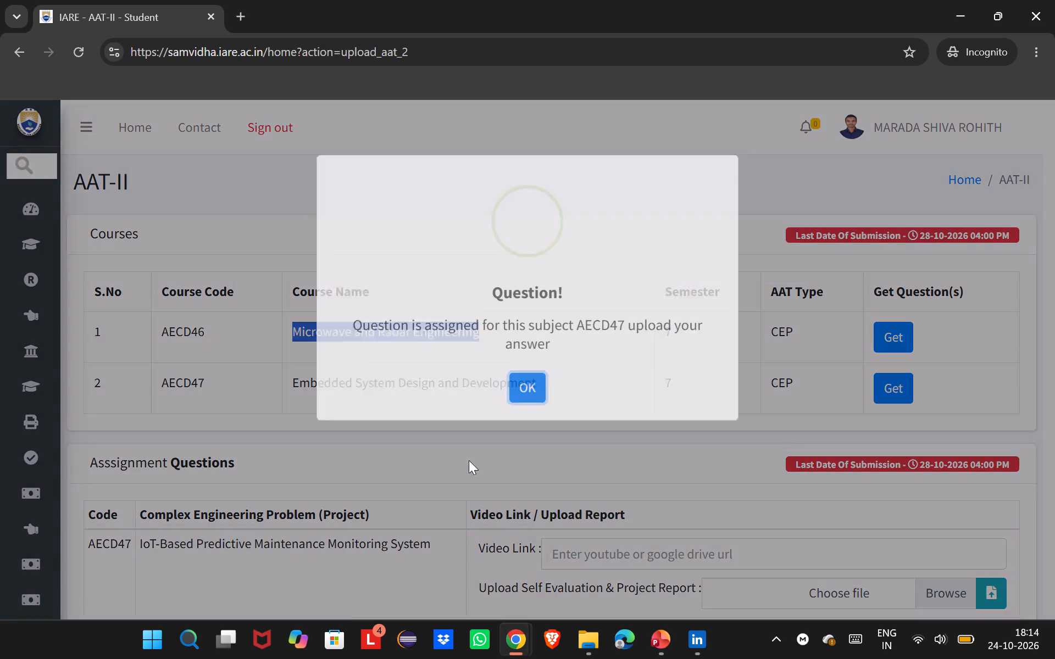
scroll(469, 460, up, 1)
click(507, 456)
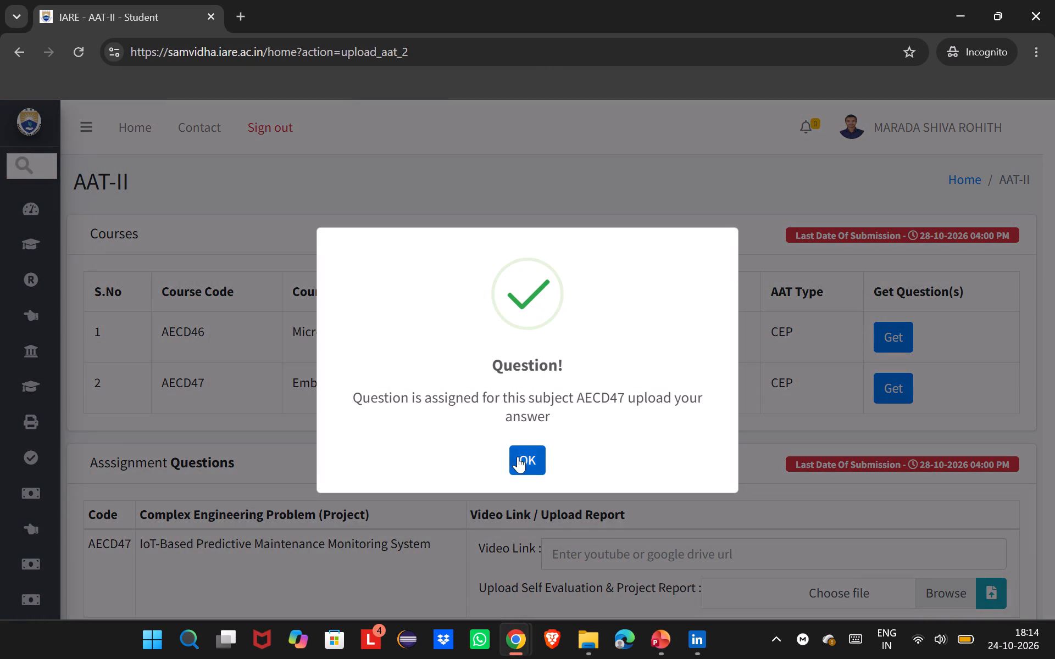
click(521, 456)
Open the IoT-Based Predictive Maintenance Monitoring System presentation from the Downloads folder and enable editing.
key(alt+Tab)
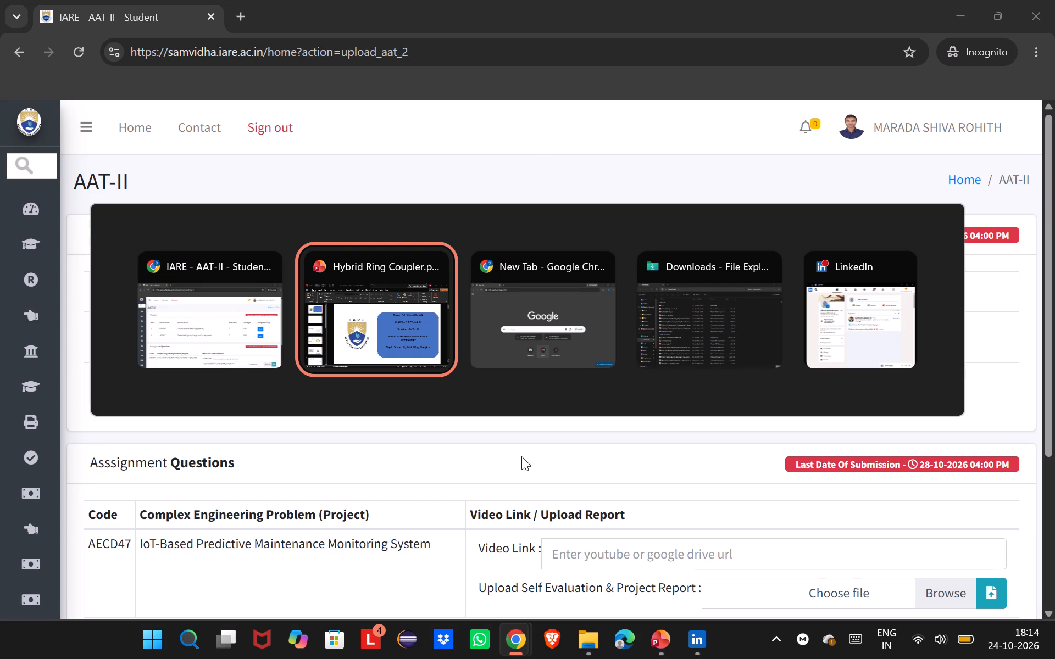
key(alt+Tab)
key(alt+Tab)
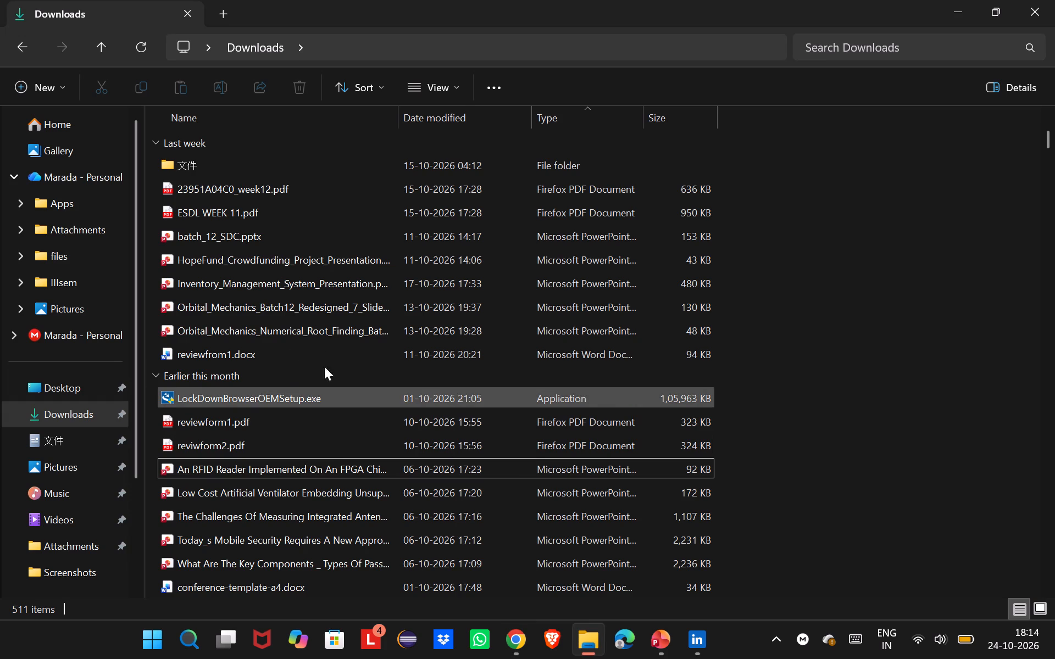
scroll(282, 520, down, 1)
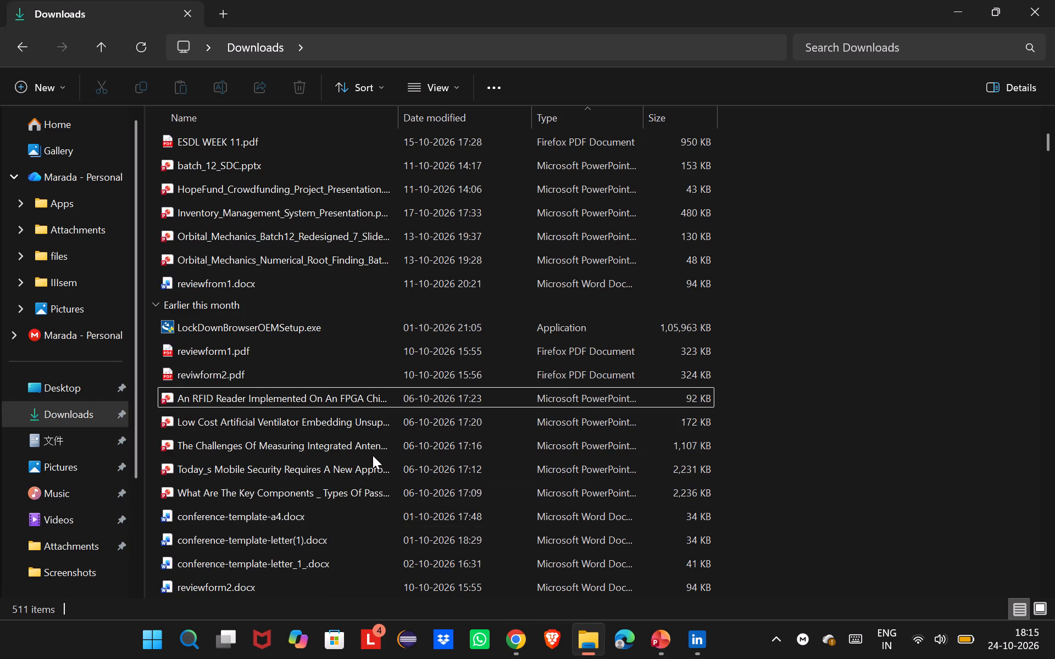
scroll(373, 455, up, 1)
scroll(380, 287, up, 4)
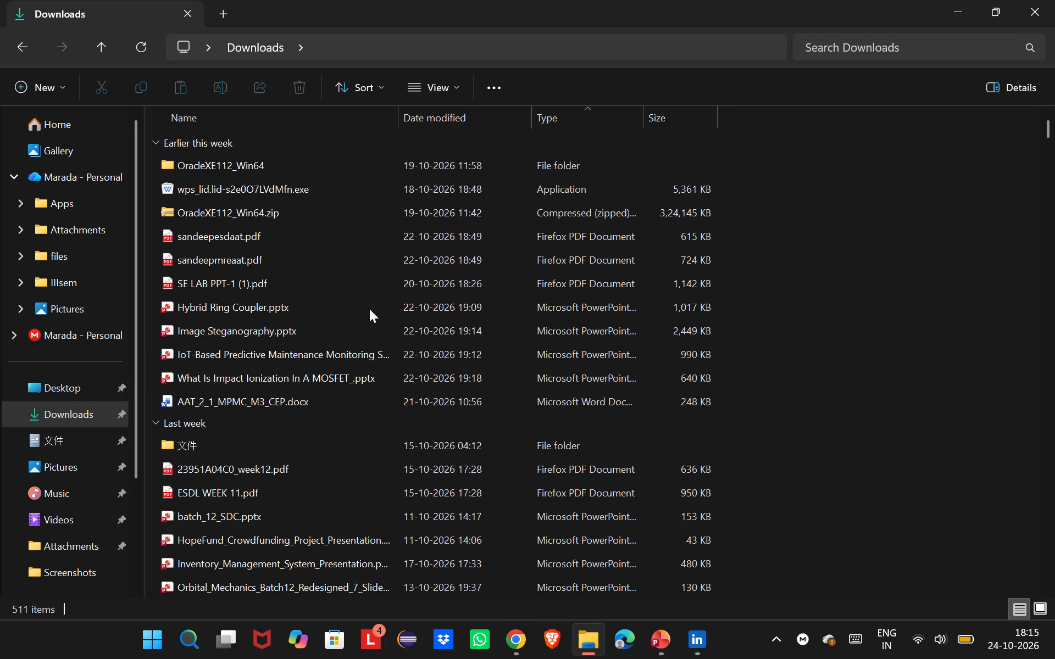
double_click(374, 362)
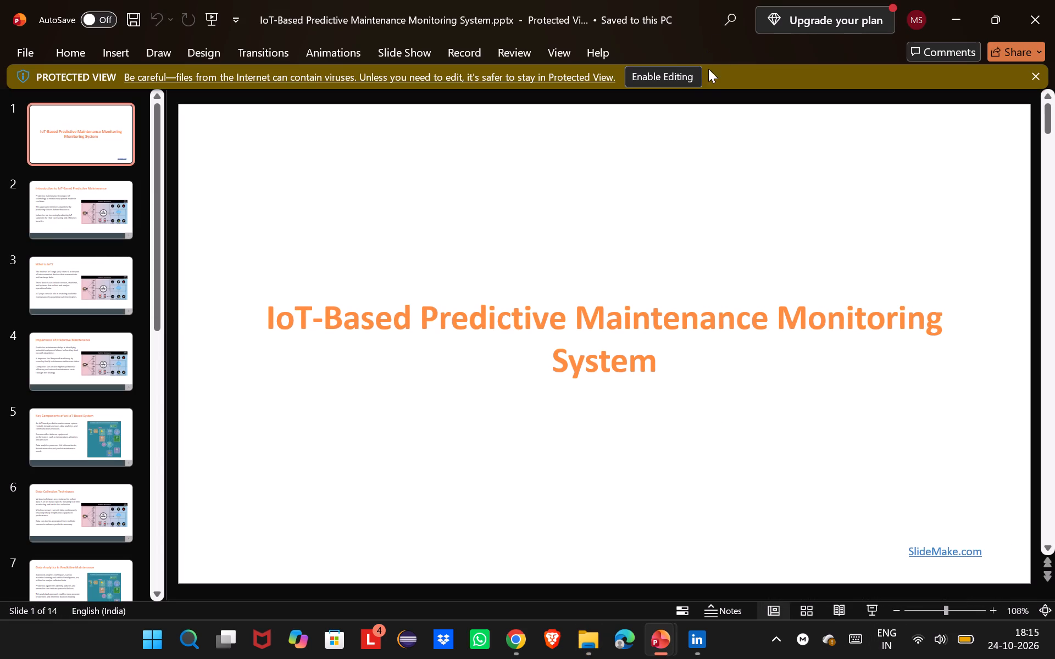
click(647, 75)
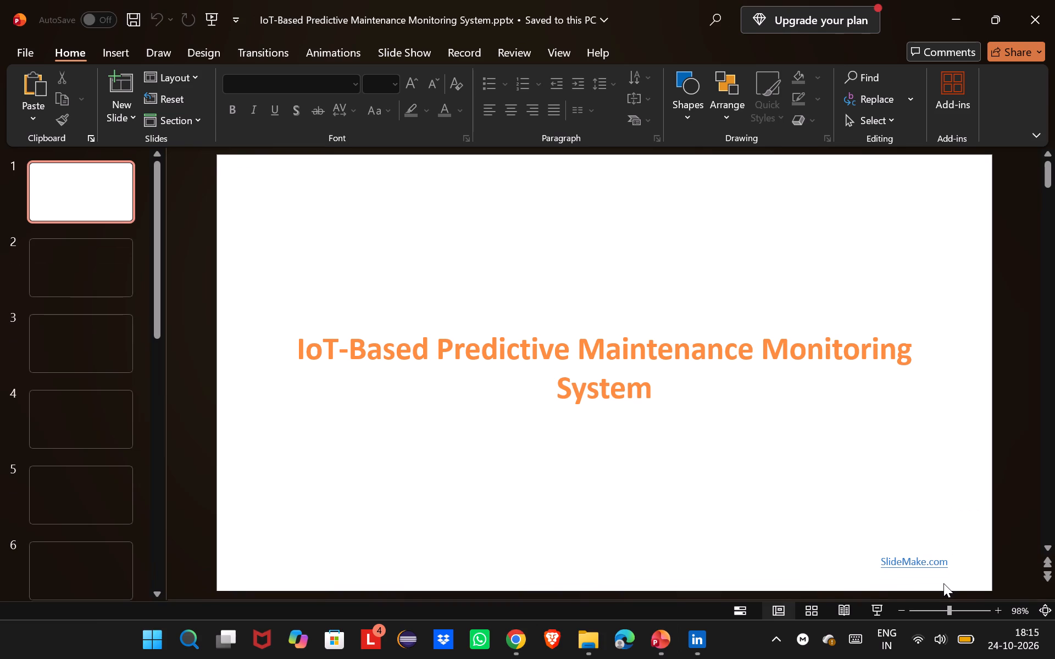
Delete the SlideMake.com link text box from the title slide.
click(918, 562)
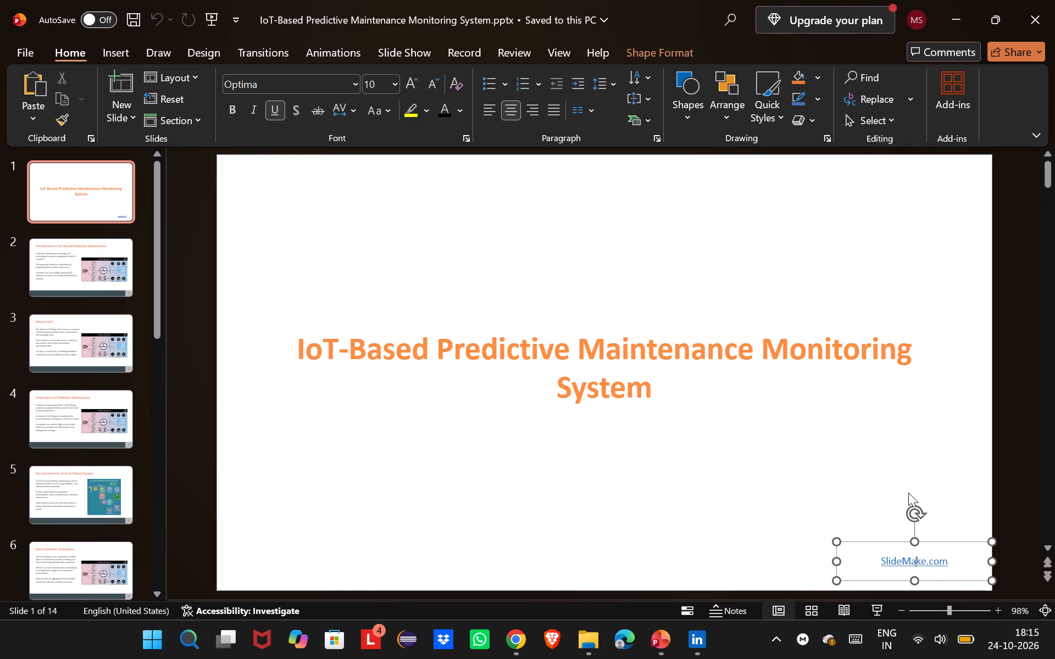
click(907, 506)
key(Delete)
Add a blank slide with the DEFAULT layout and move it to the front as slide 1.
scroll(666, 442, up, 1)
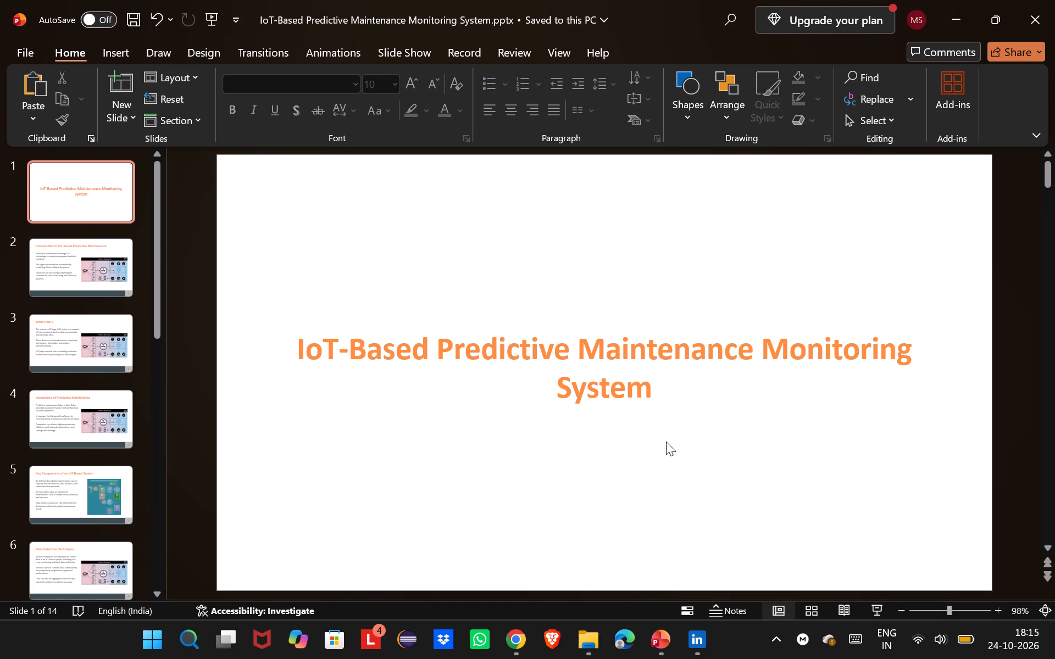
click(130, 105)
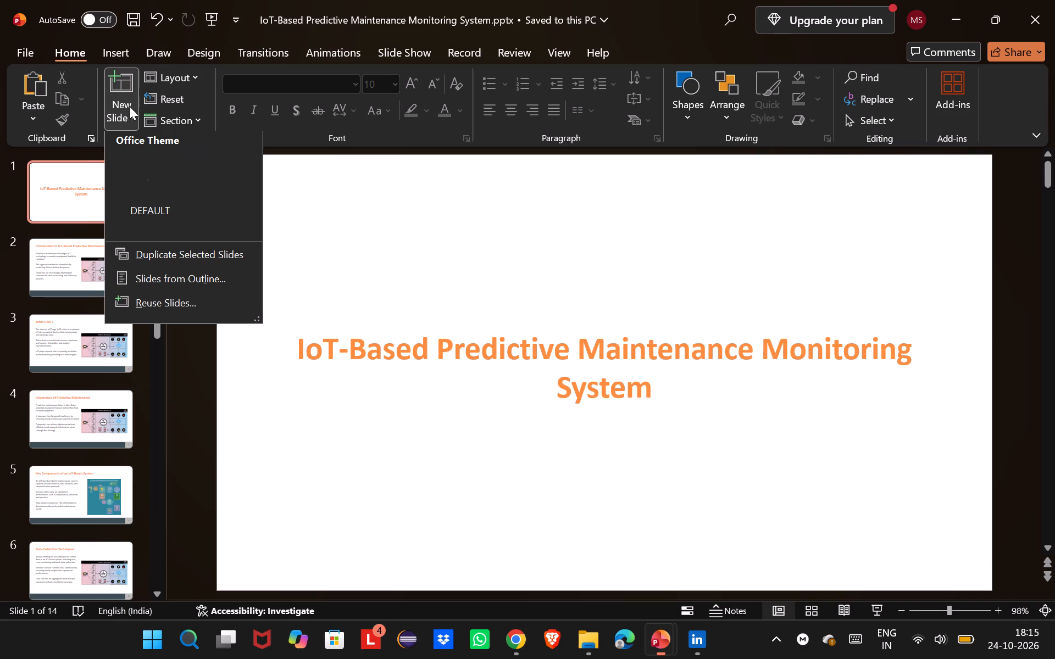
click(142, 215)
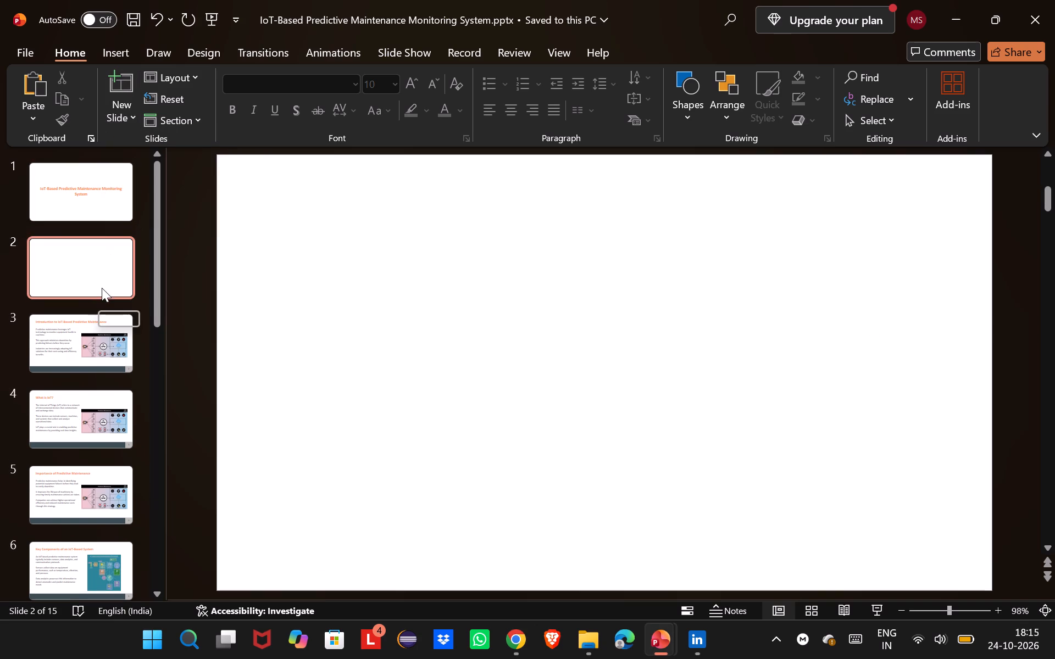
drag(102, 288, 112, 209)
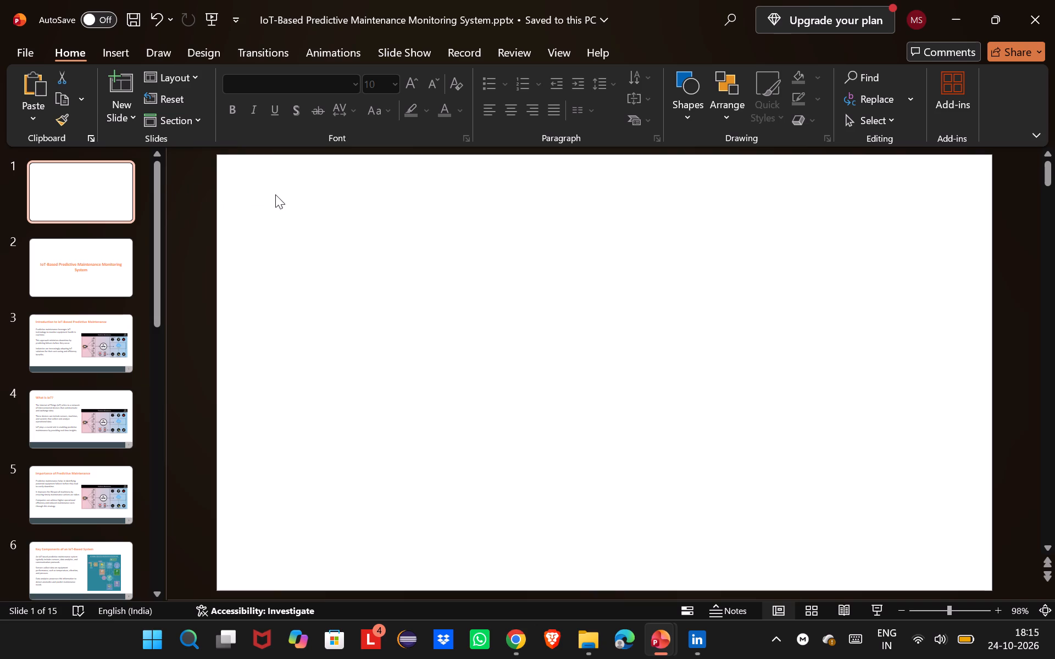
key(F4)
Copy the large IARE logo and student details box from the Hybrid Ring Coupler title slide onto the IoT presentation's blank slide 1.
key(alt+Tab)
key(alt+Tab)
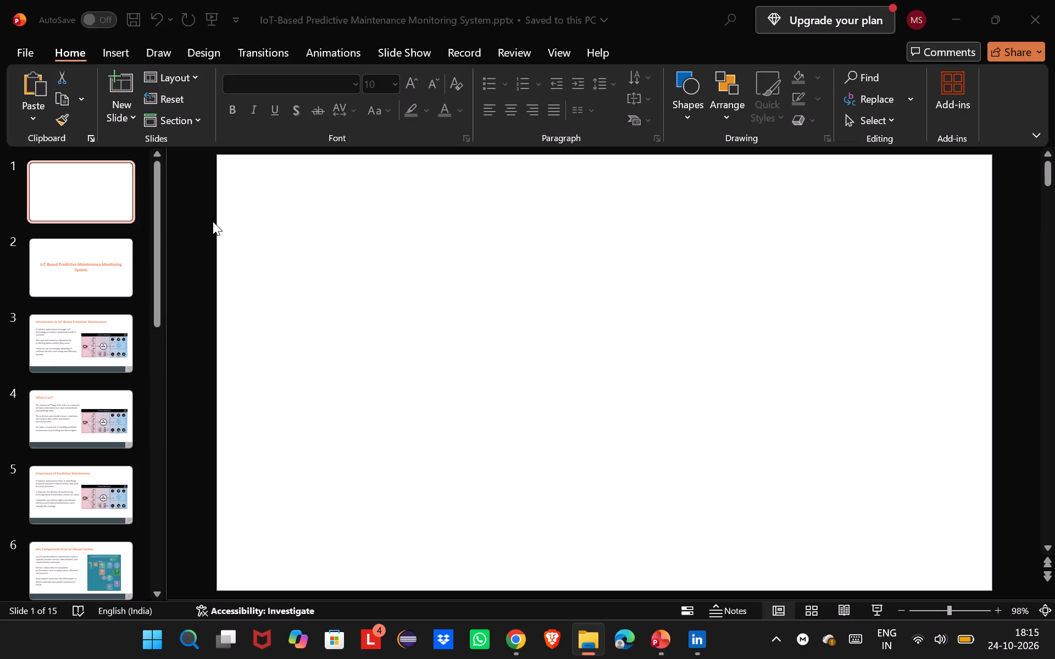
key(alt+Tab)
key(alt+Tab)
key(alt+Tab)
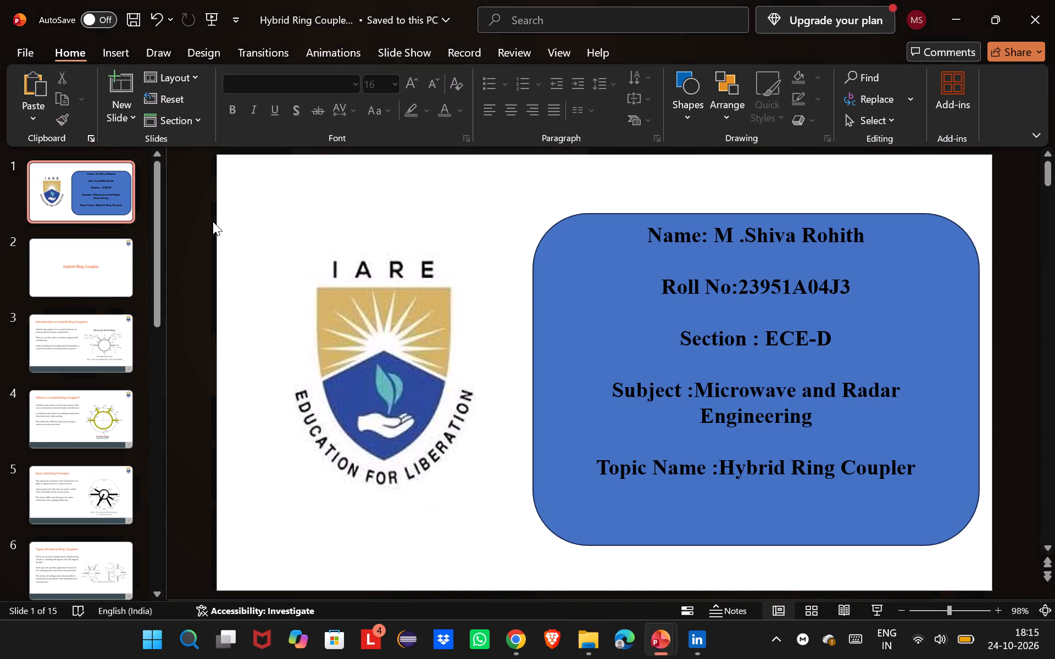
key(ctrl+a)
key(ctrl+c)
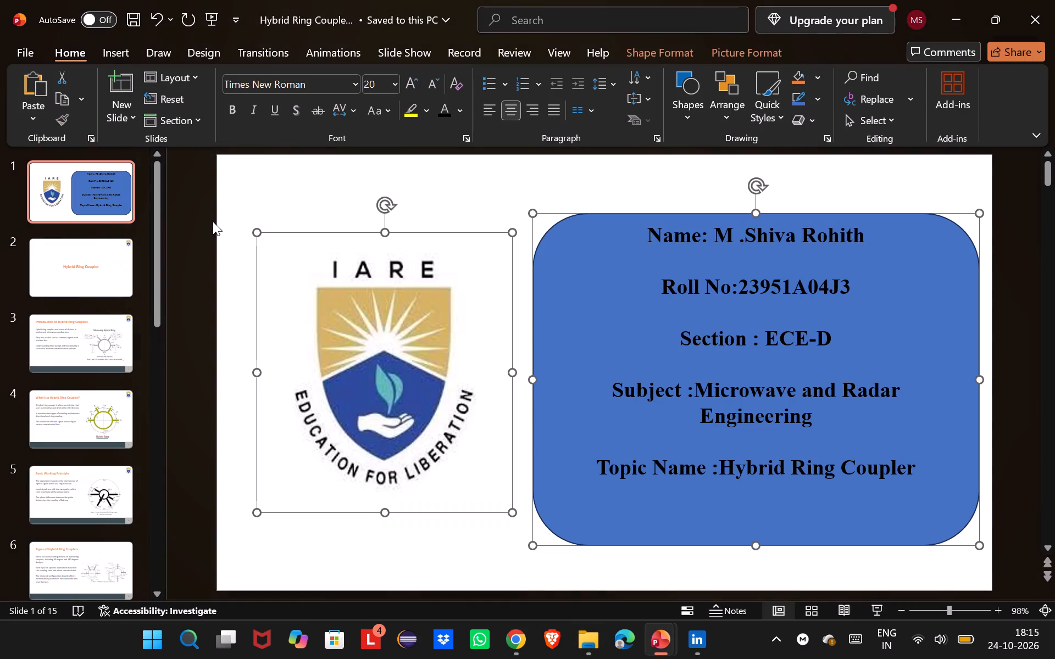
key(alt+Tab)
key(ctrl+v)
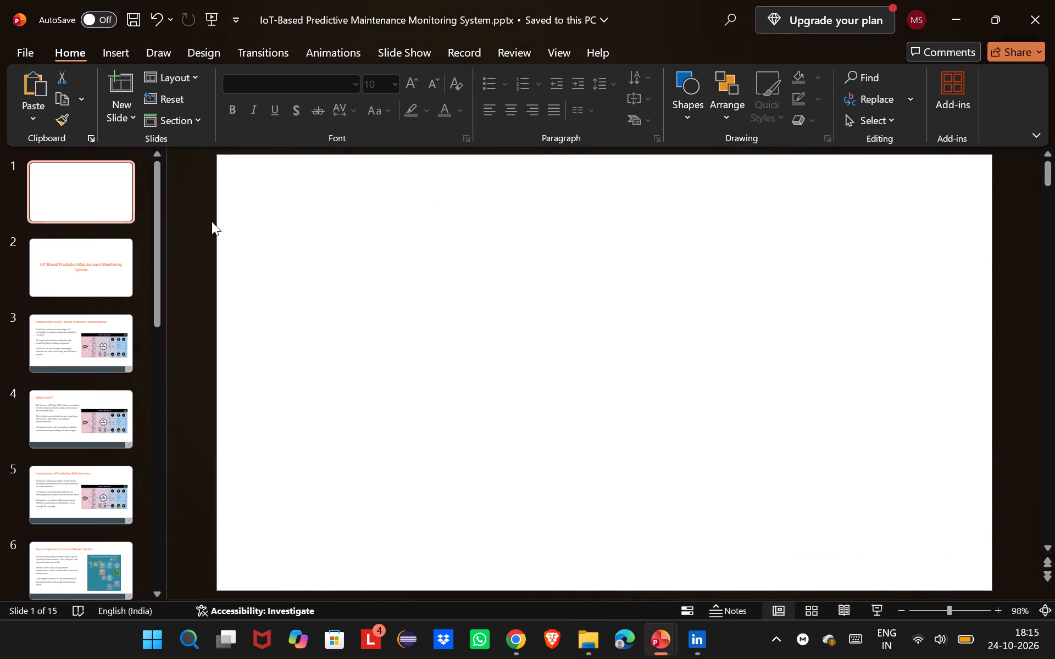
Copy the small corner IARE logo from slide 2 of the Hybrid Ring Coupler presentation onto slide 2 of the IoT presentation.
key(alt+Tab)
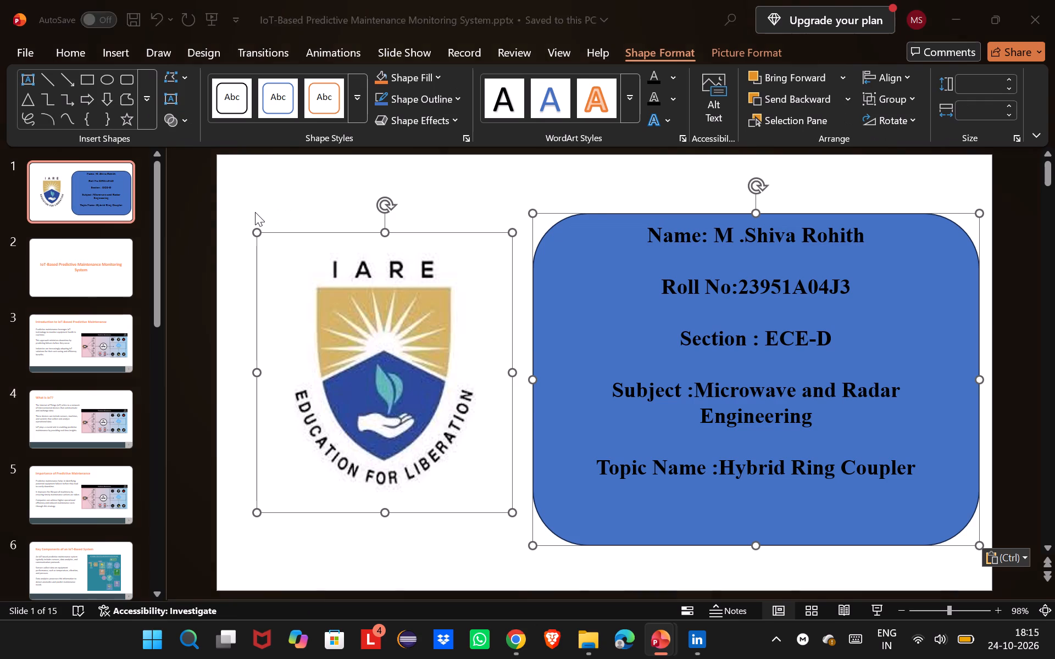
scroll(255, 212, down, 1)
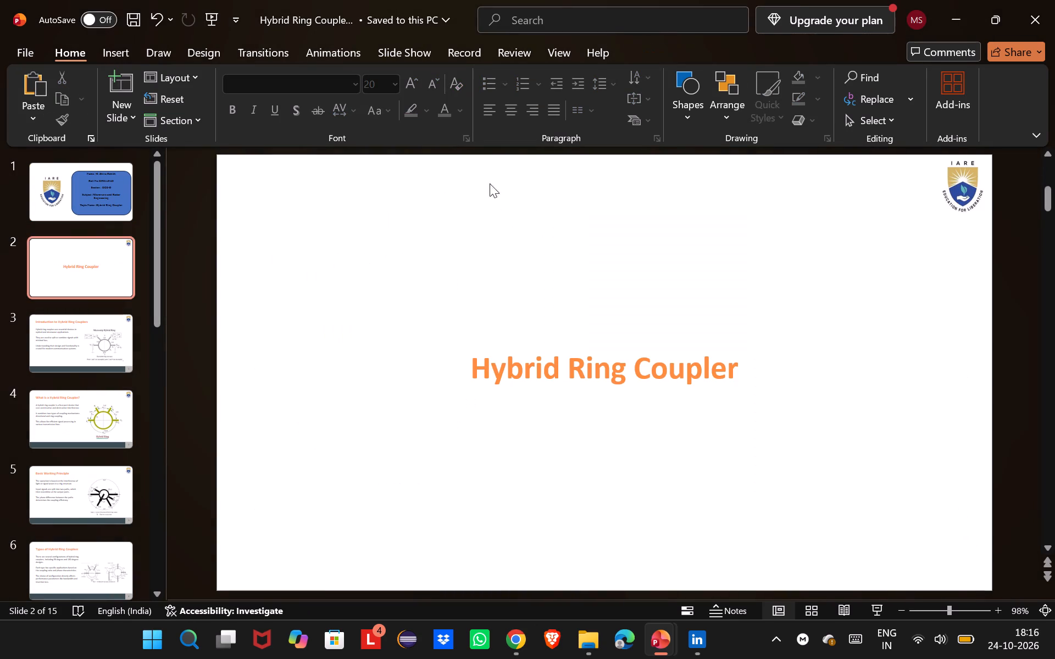
click(948, 167)
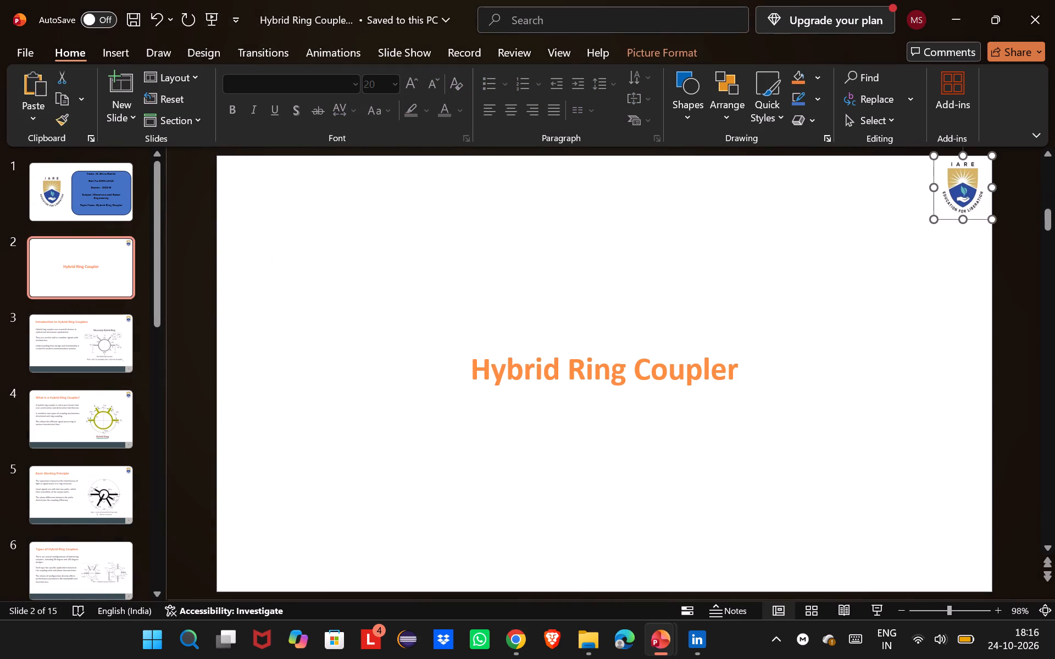
key(ctrl+c)
key(alt+Tab)
scroll(947, 167, down, 1)
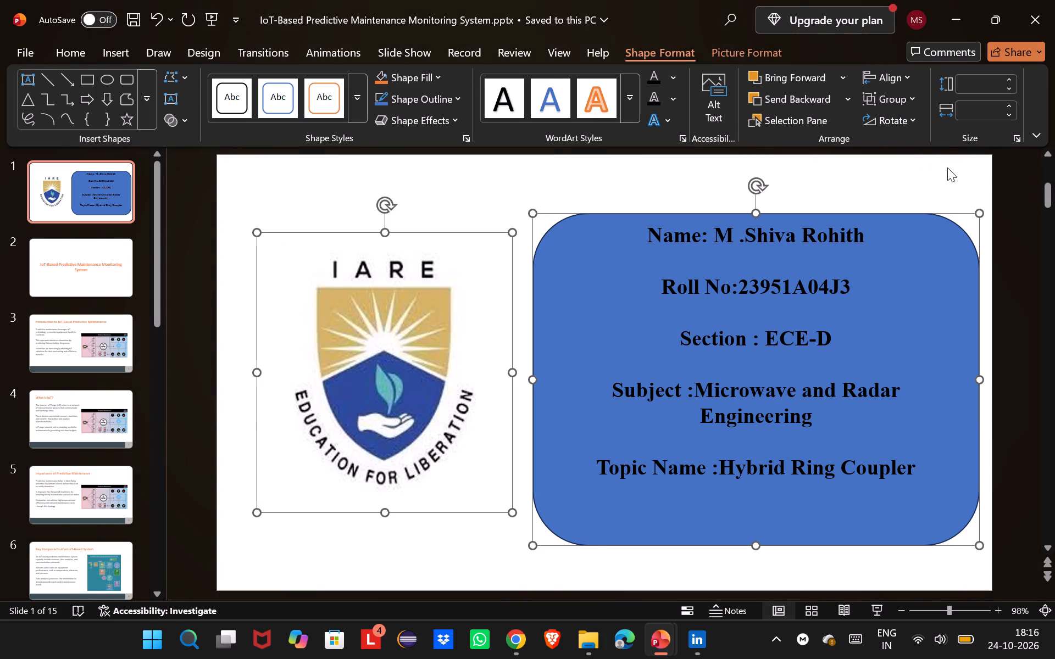
key(ctrl+v)
Paste the corner IARE logo onto slide 4, "What is IoT?", and slide 5, "Importance of Predictive Maintenance".
scroll(947, 167, down, 1)
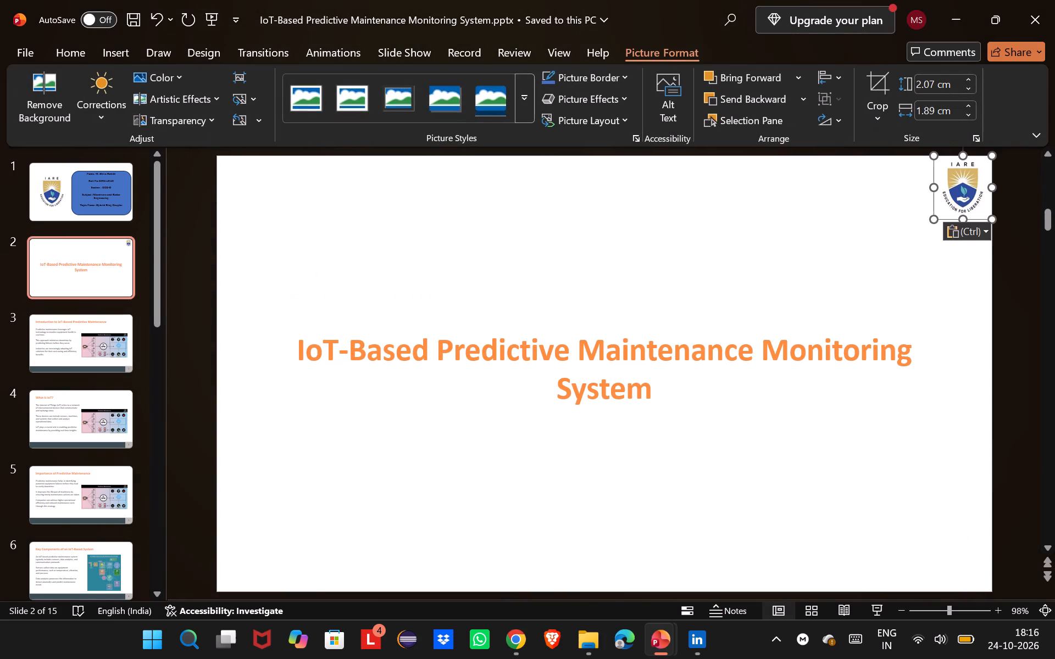
scroll(947, 167, down, 1)
key(ctrl+v)
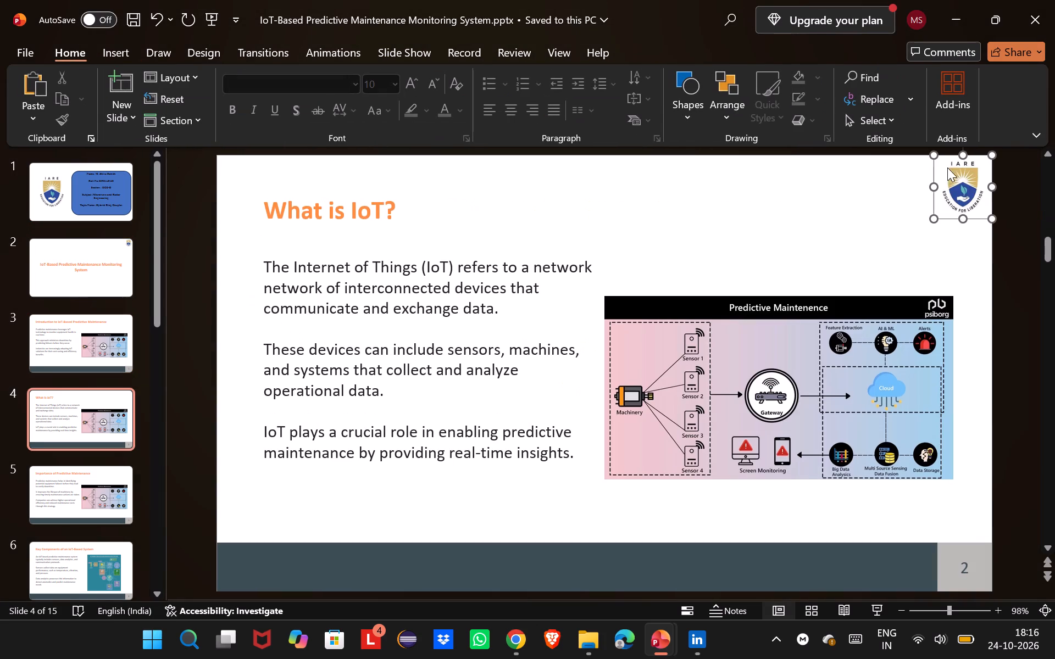
scroll(947, 167, down, 1)
scroll(947, 167, up, 1)
scroll(947, 167, down, 1)
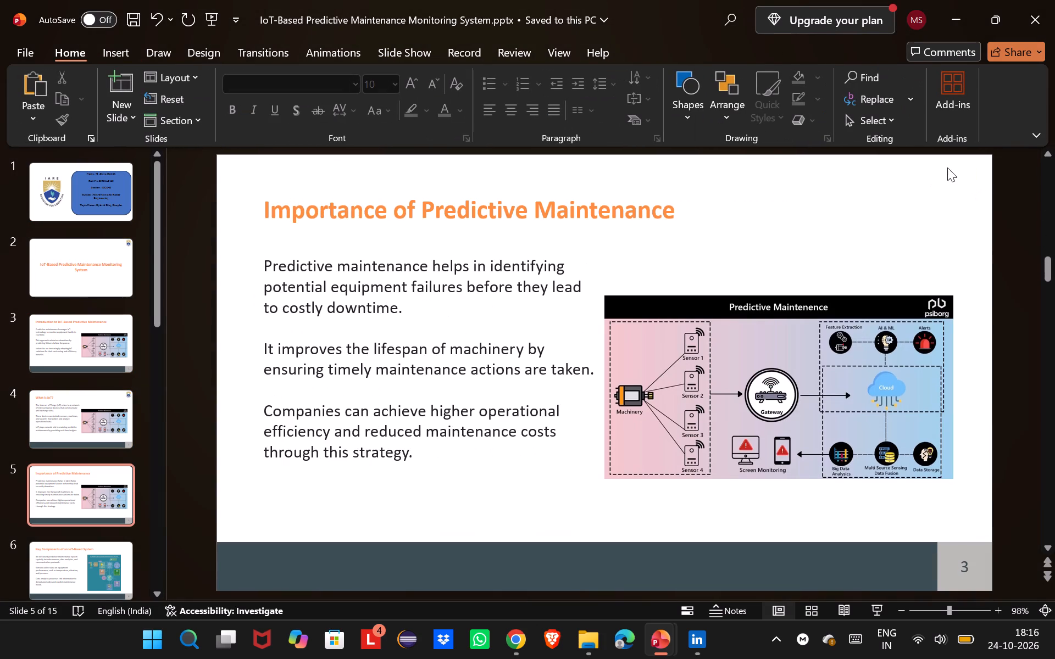
key(ctrl+v)
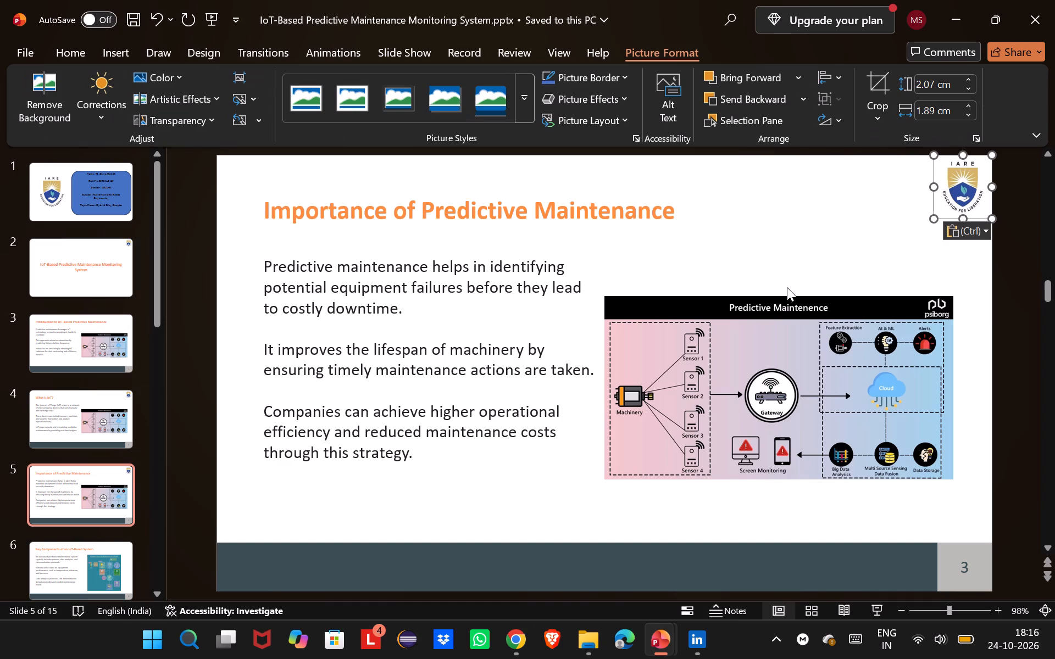
On slide 5, "Importance of Predictive Maintenance", delete the Predictive Maintenence diagram and widen the body text box into its space.
click(792, 359)
key(Delete)
click(556, 329)
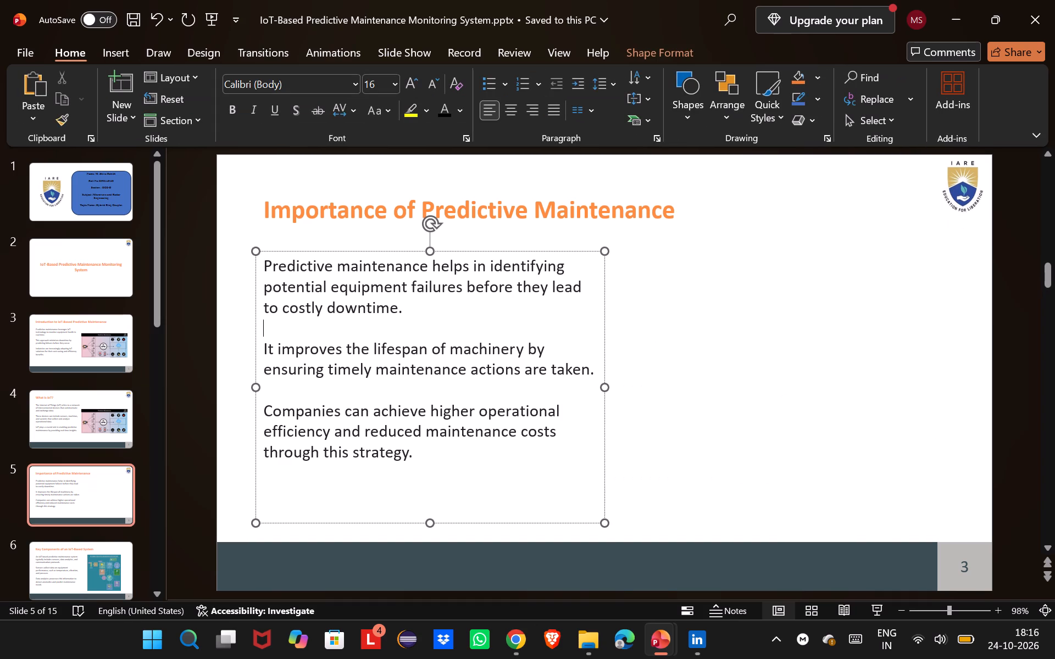
drag(605, 389, 756, 404)
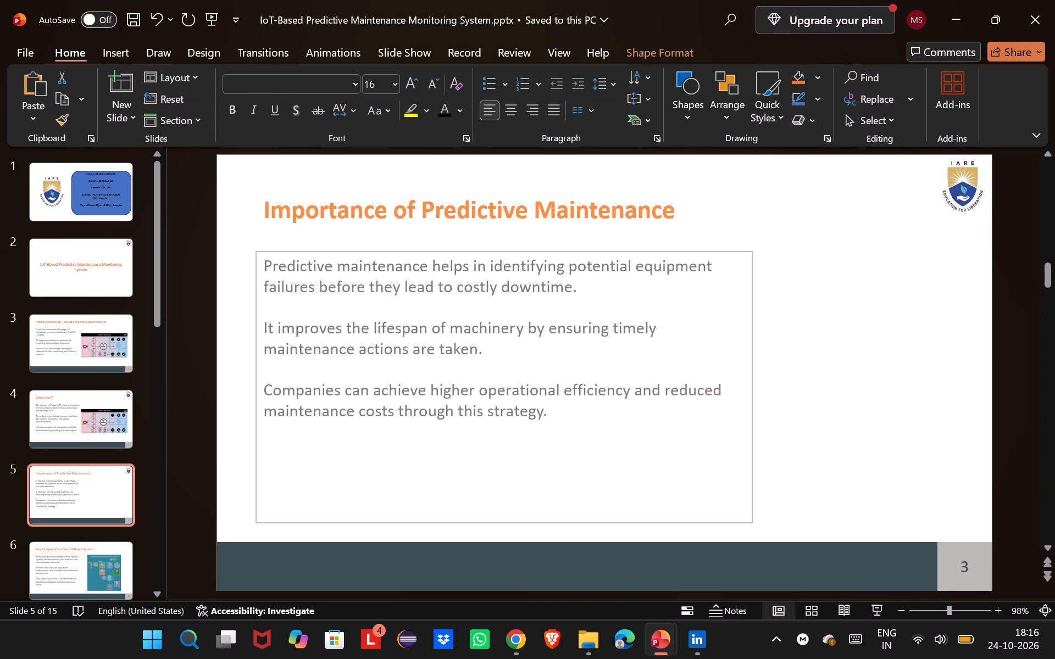
drag(756, 404, 825, 404)
click(869, 403)
On slide 6, "Key Components of an IoT-Based System", move the architecture figure slightly up and paste the corner IARE logo.
scroll(869, 403, down, 1)
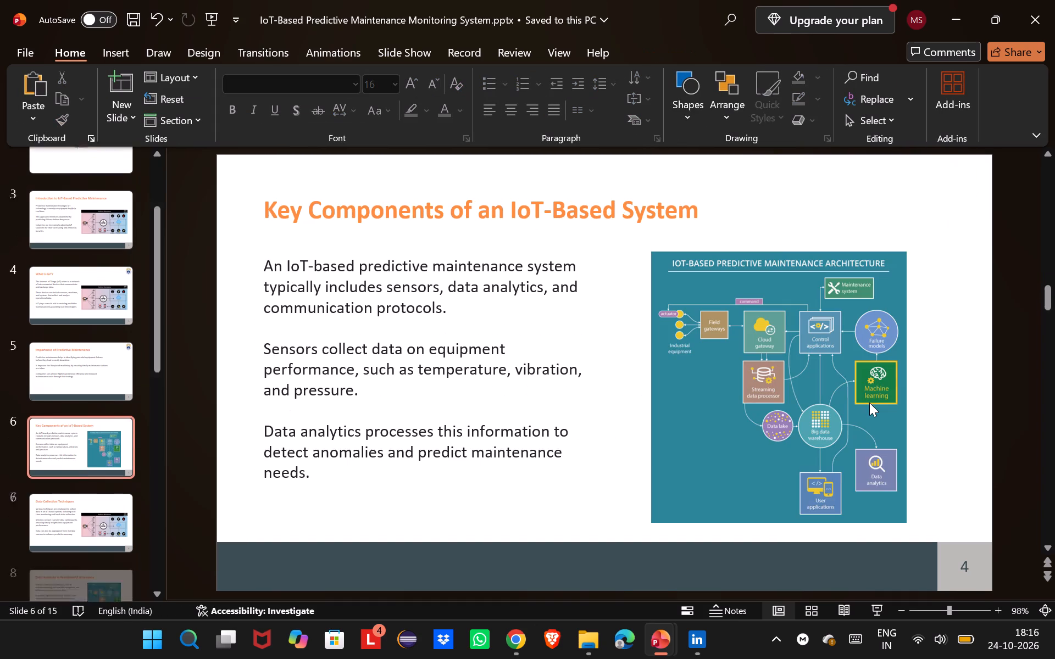
click(869, 403)
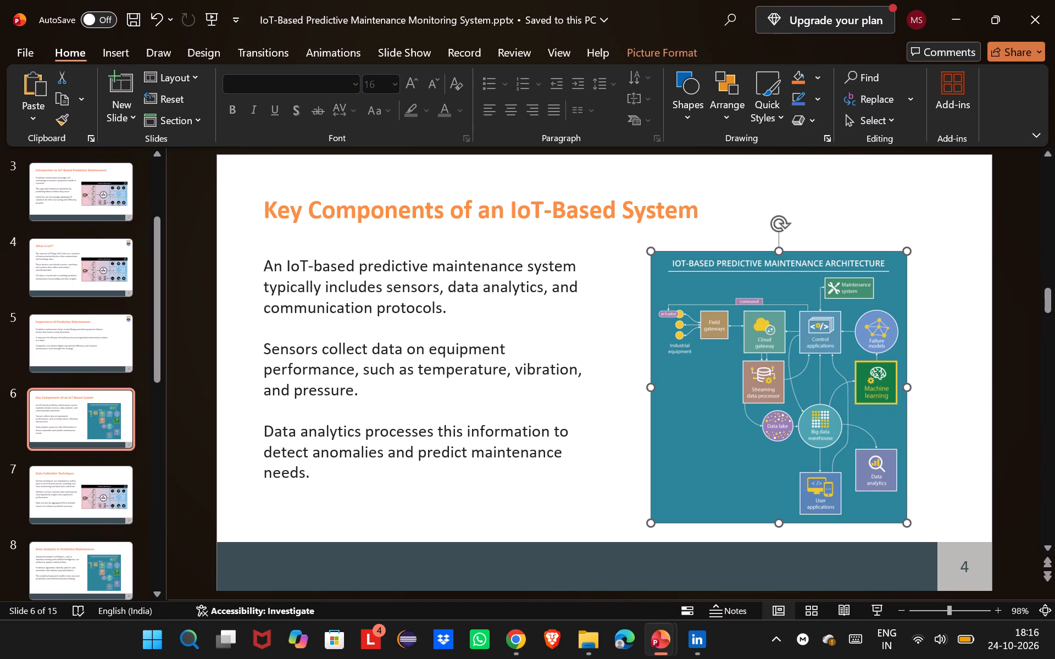
click(890, 325)
drag(907, 264, 913, 251)
click(918, 209)
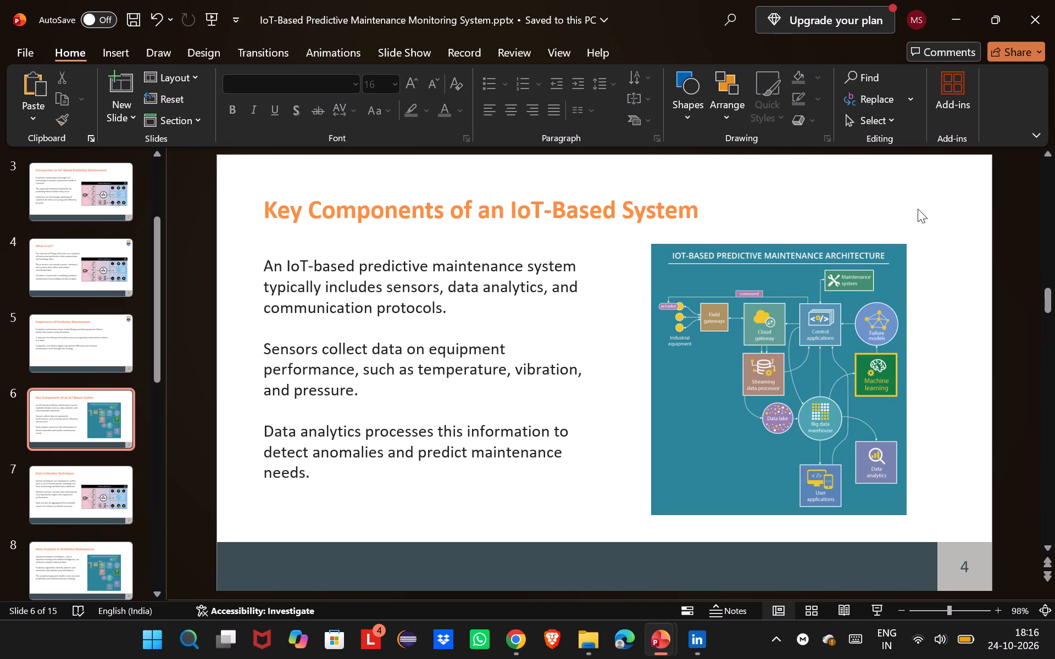
key(ctrl+v)
scroll(918, 209, down, 1)
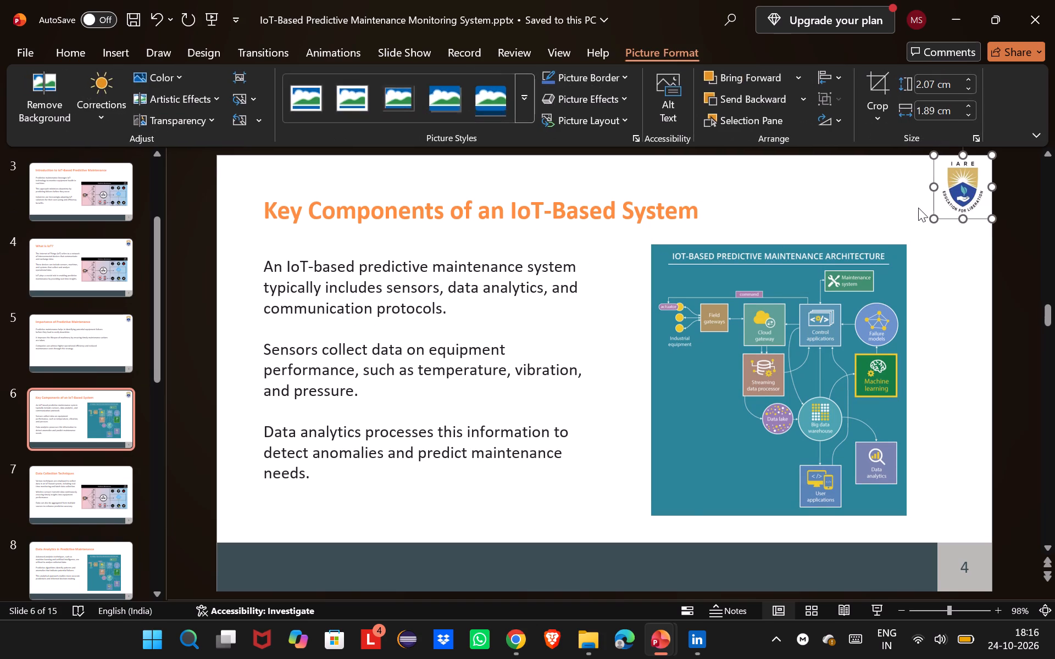
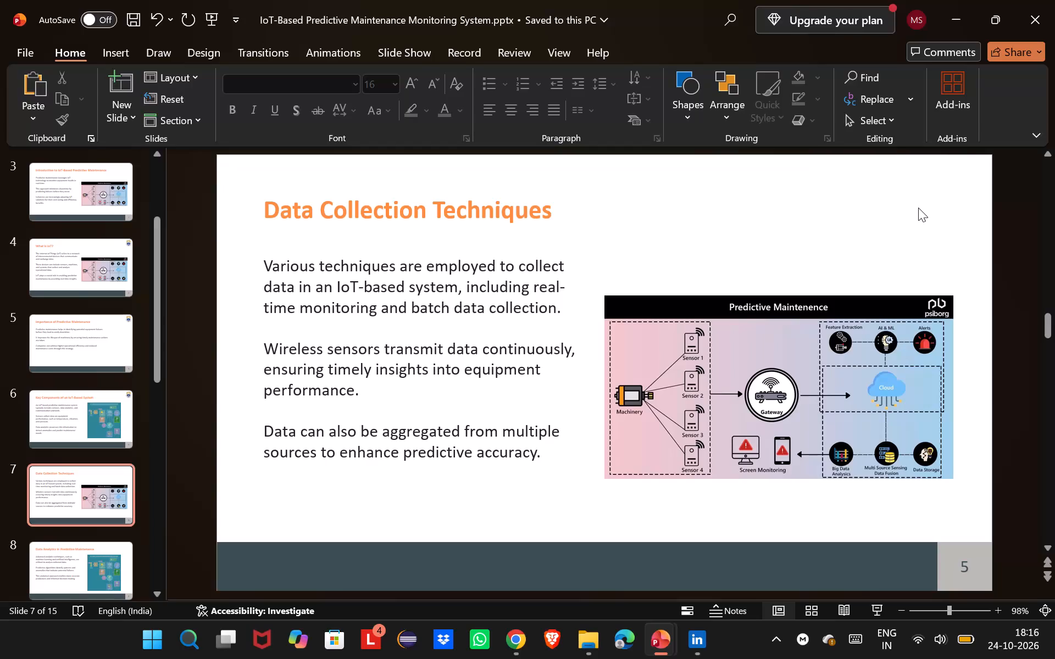
Paste the corner IARE logo onto slides 7, 8, 9 and 10 of the IoT presentation.
key(ctrl+v)
scroll(918, 208, down, 1)
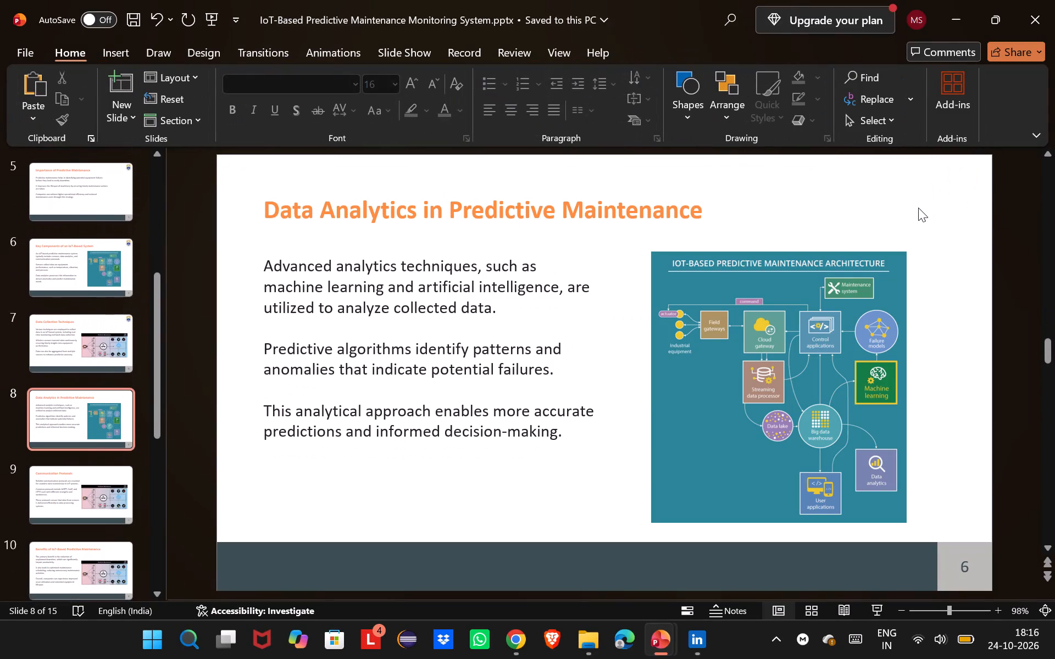
key(ctrl+v)
scroll(918, 208, down, 1)
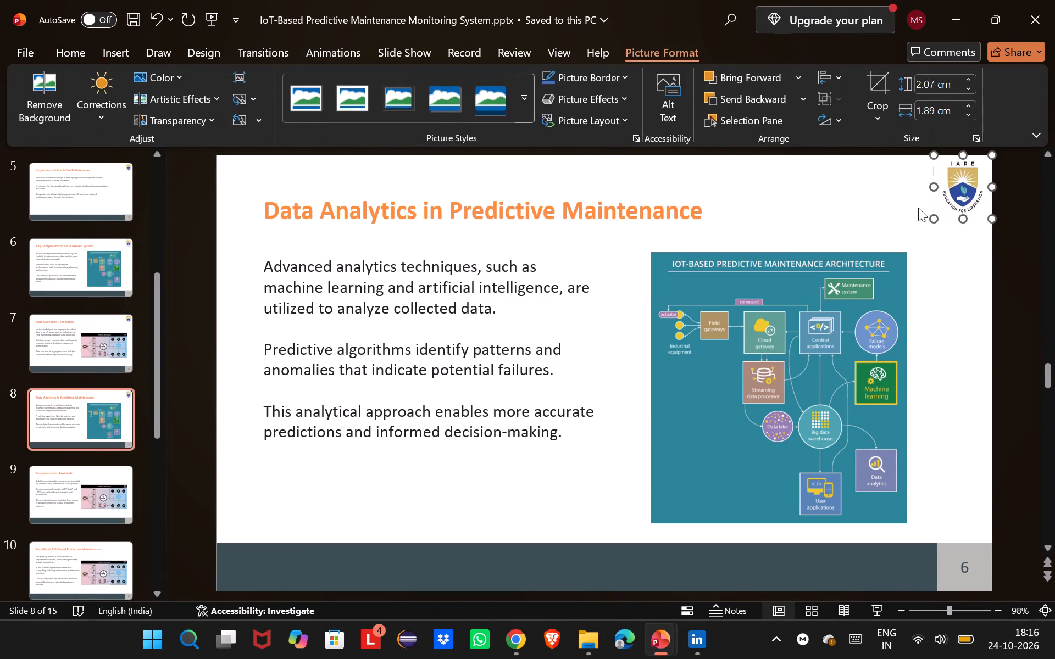
key(ctrl+v)
scroll(918, 208, down, 1)
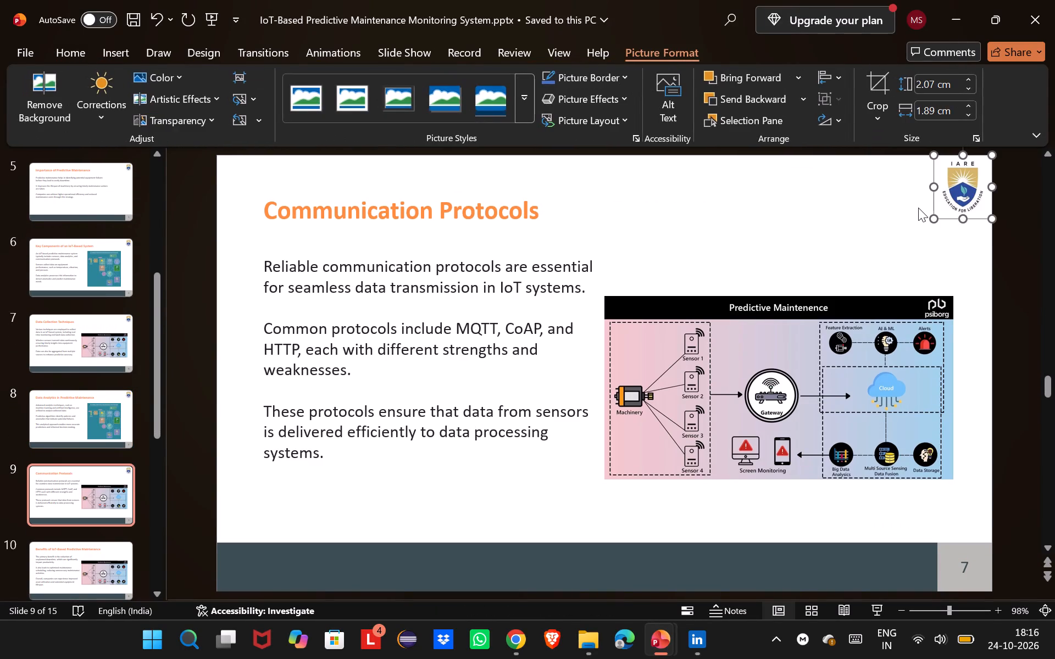
key(ctrl+v)
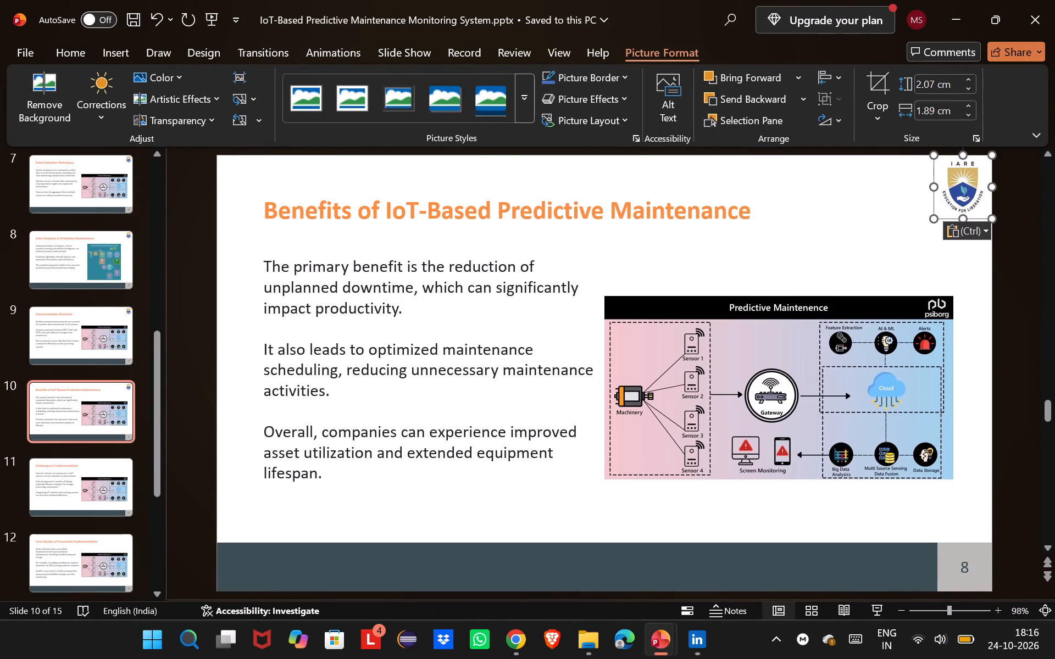
On slide 10, "Benefits of IoT-Based Predictive Maintenance", delete the Predictive Maintenance diagram and widen the body text box into its space.
click(827, 341)
key(Delete)
click(523, 326)
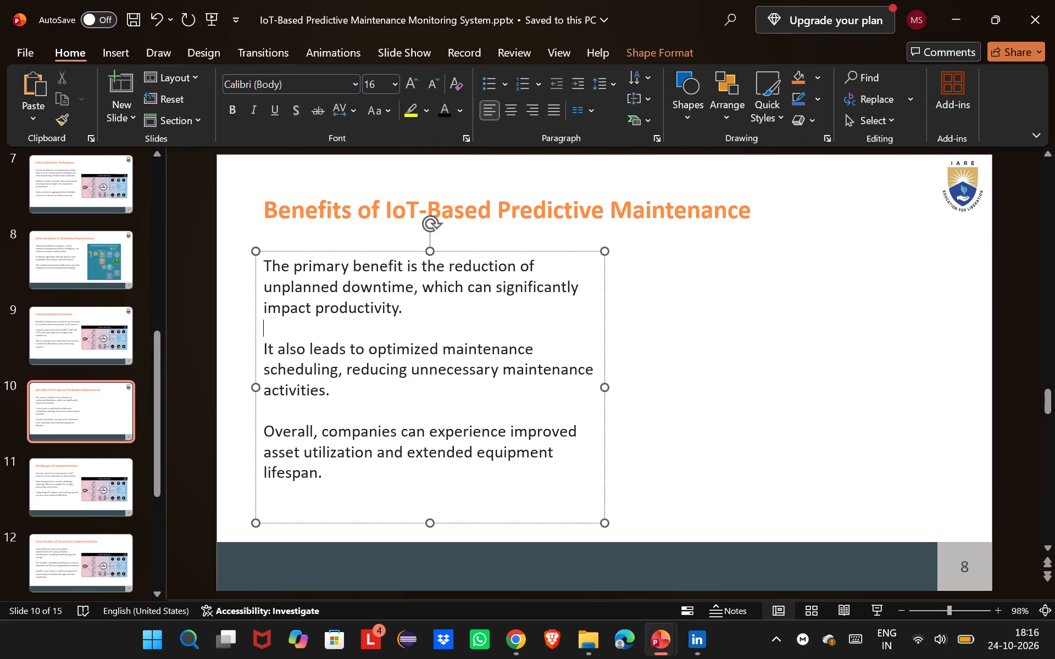
drag(606, 389, 722, 389)
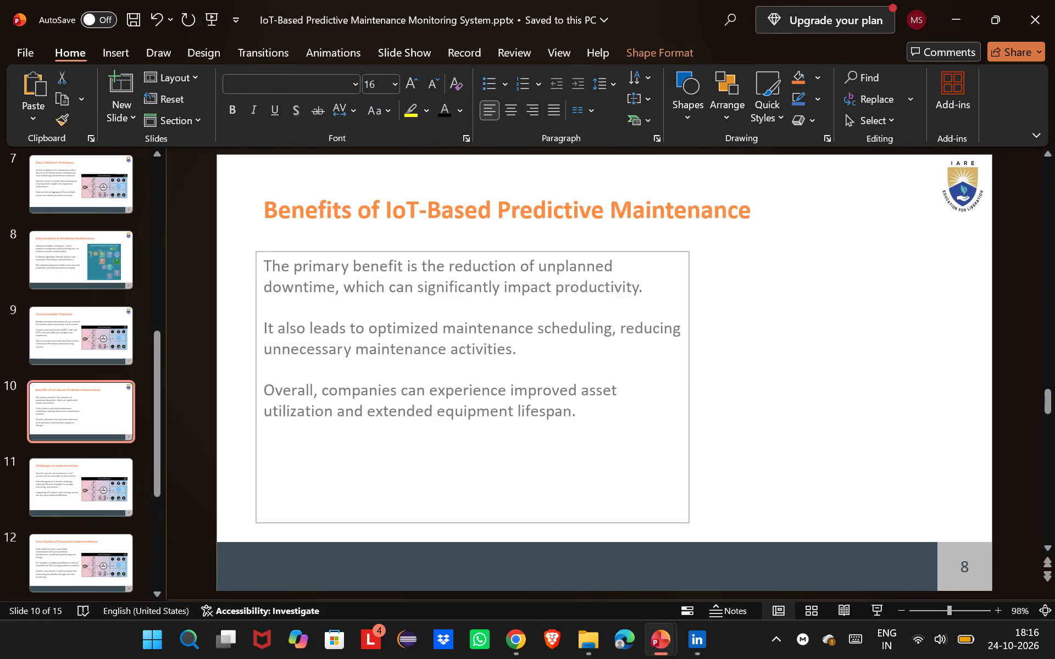
drag(722, 389, 819, 391)
click(867, 391)
On slide 11, "Challenges in Implementation", delete the Predictive Maintenance diagram and widen the body text box into its space.
scroll(867, 391, down, 1)
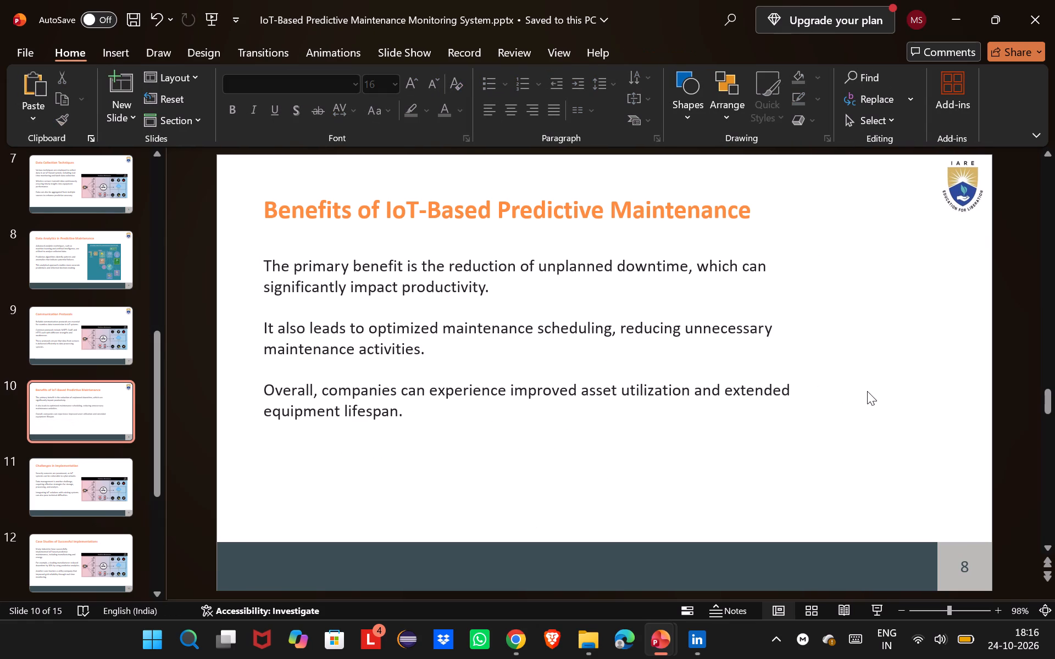
click(869, 391)
key(Delete)
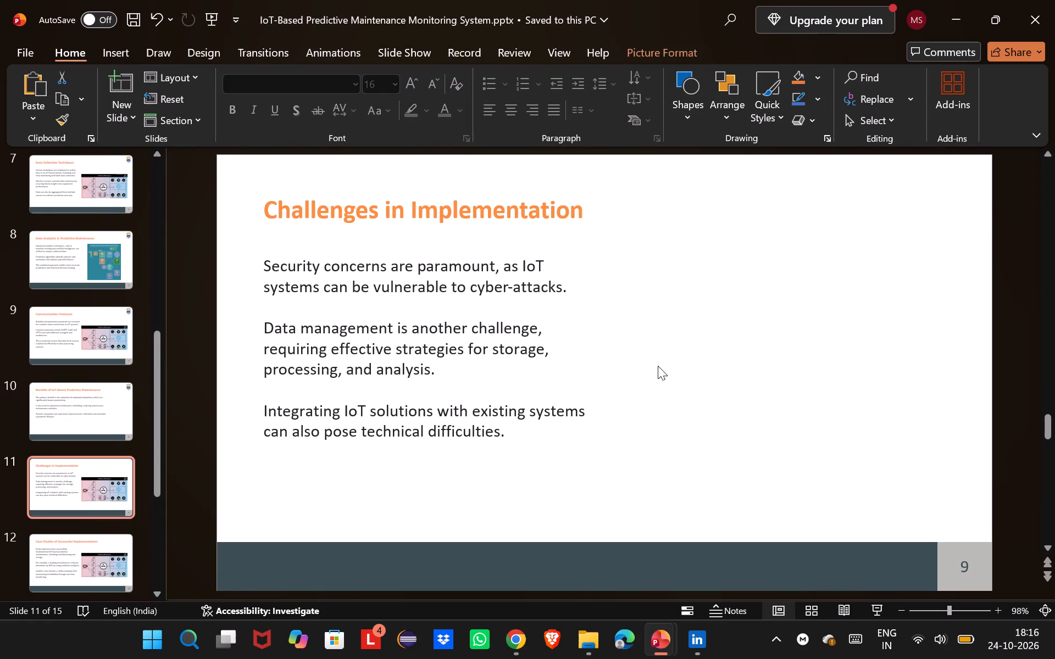
click(419, 329)
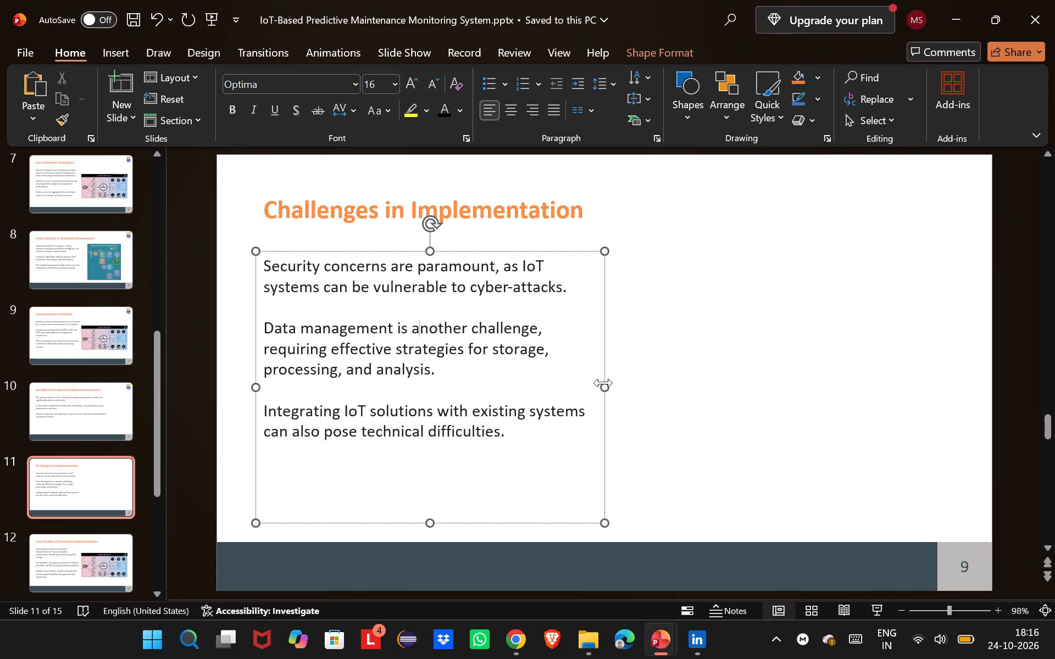
drag(609, 383, 844, 391)
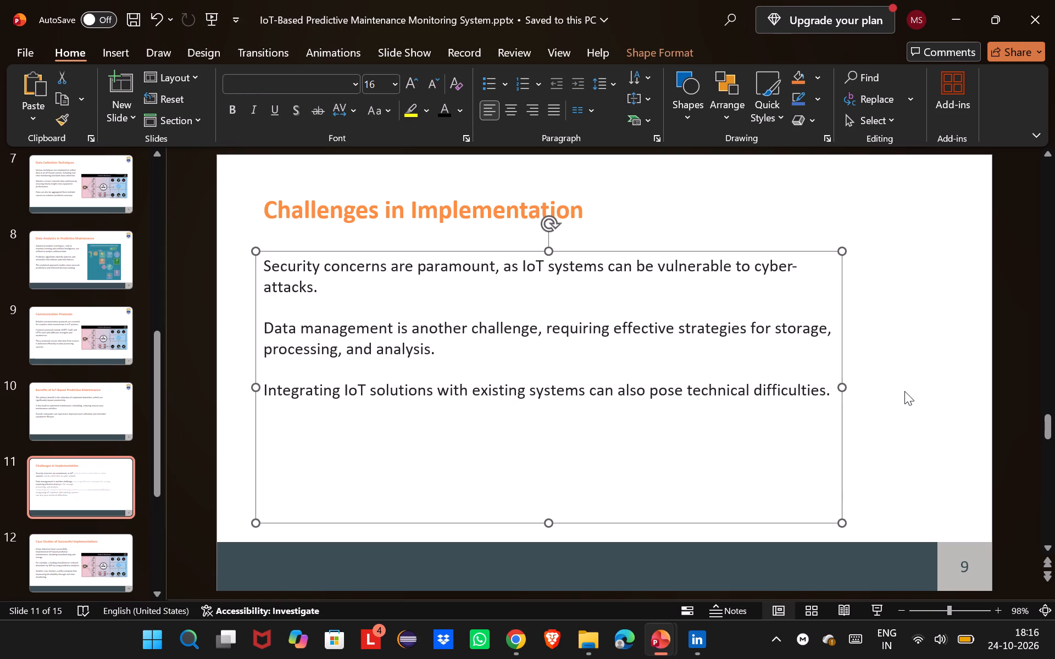
Paste the corner IARE logo onto slide 11, "Challenges in Implementation".
click(904, 391)
key(ctrl+v)
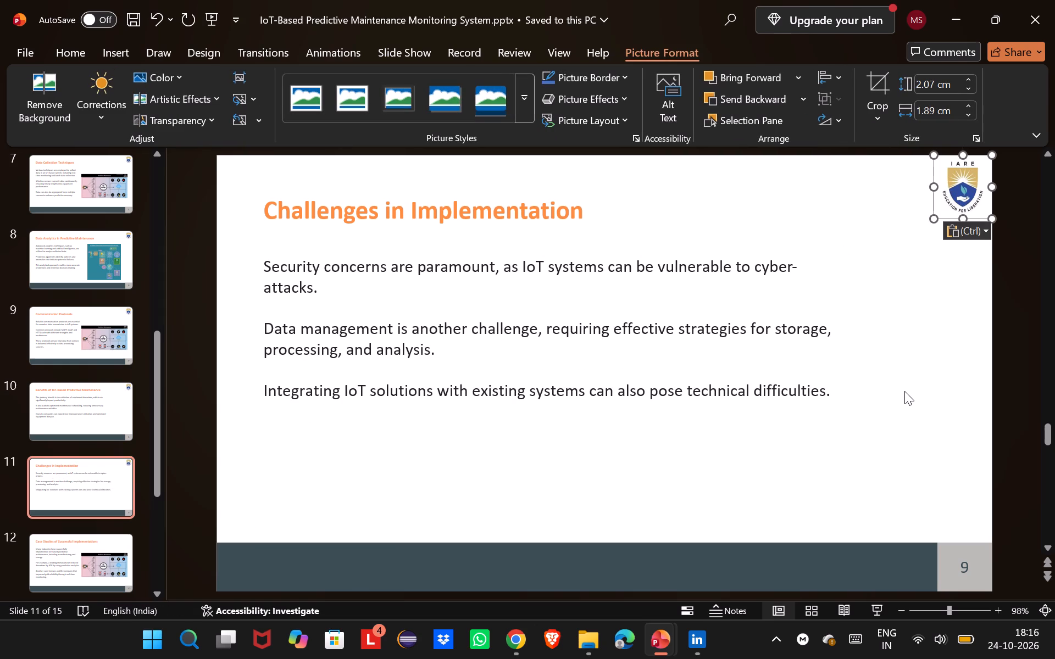
On slide 12, "Case Studies of Successful Implementations", delete the Predictive Maintenance diagram and widen the body text box into its space.
scroll(905, 390, down, 1)
click(905, 390)
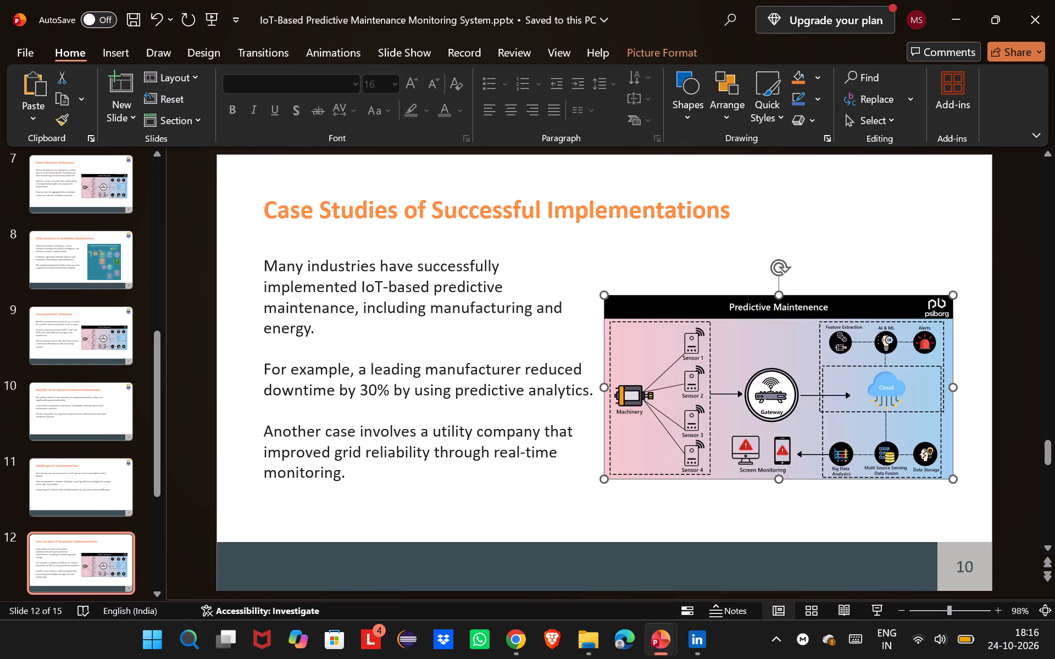
key(Delete)
click(464, 332)
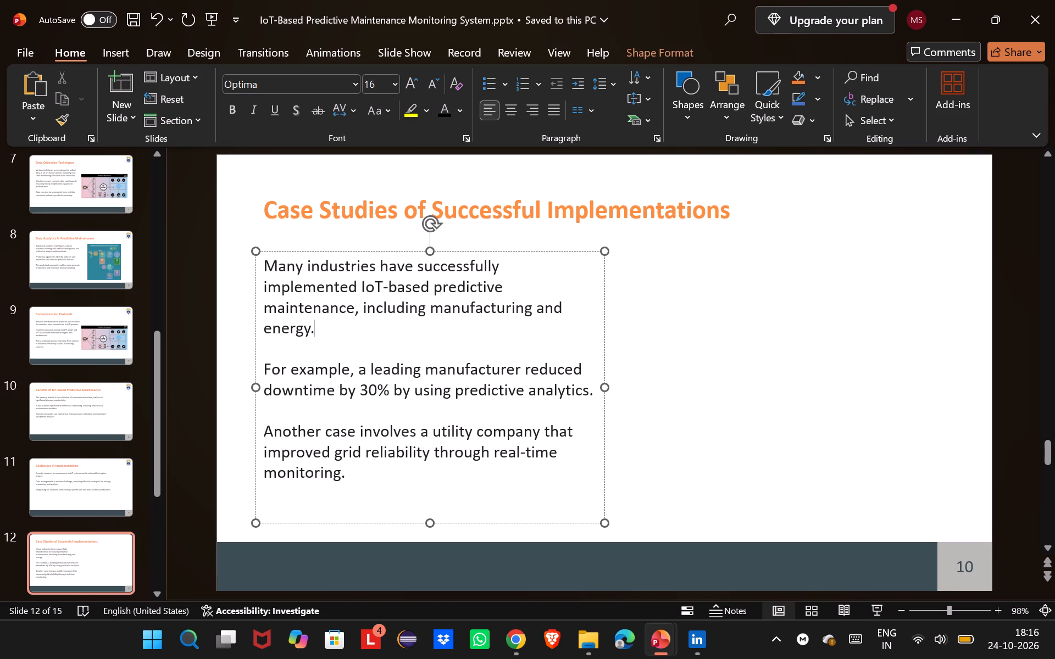
drag(604, 384, 879, 400)
Paste the corner IARE logo onto slide 12, "Case Studies of Successful Implementations".
click(943, 389)
key(ctrl+v)
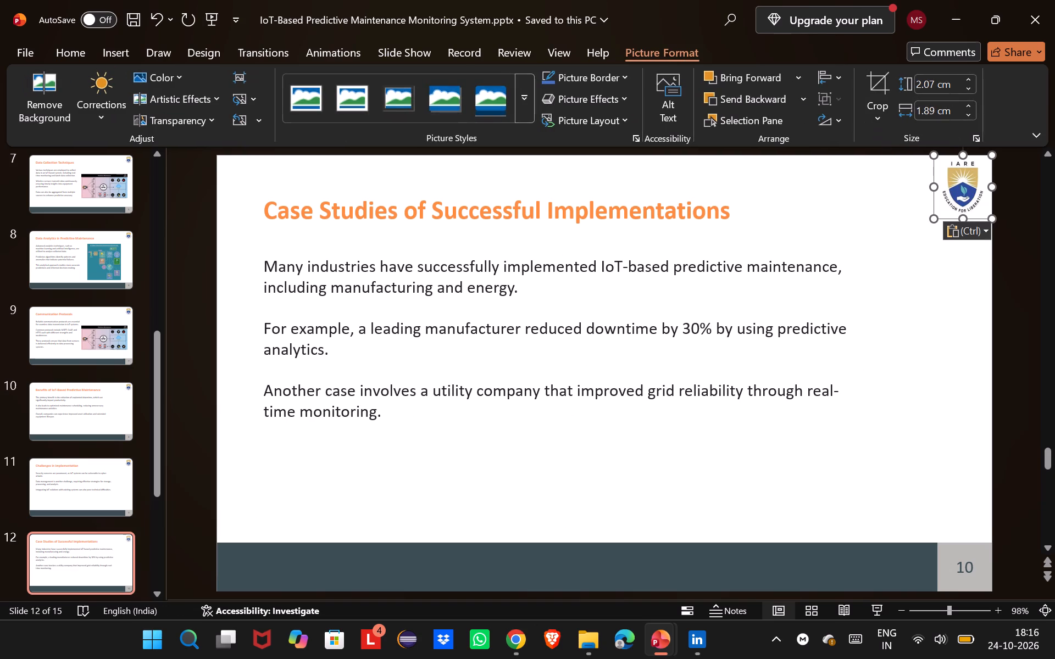
On slide 13, "Future Trends in IoT-Based Predictive Maintenance", delete the Predictive Maintenance diagram and widen the body text box into its space.
scroll(785, 343, down, 1)
click(785, 343)
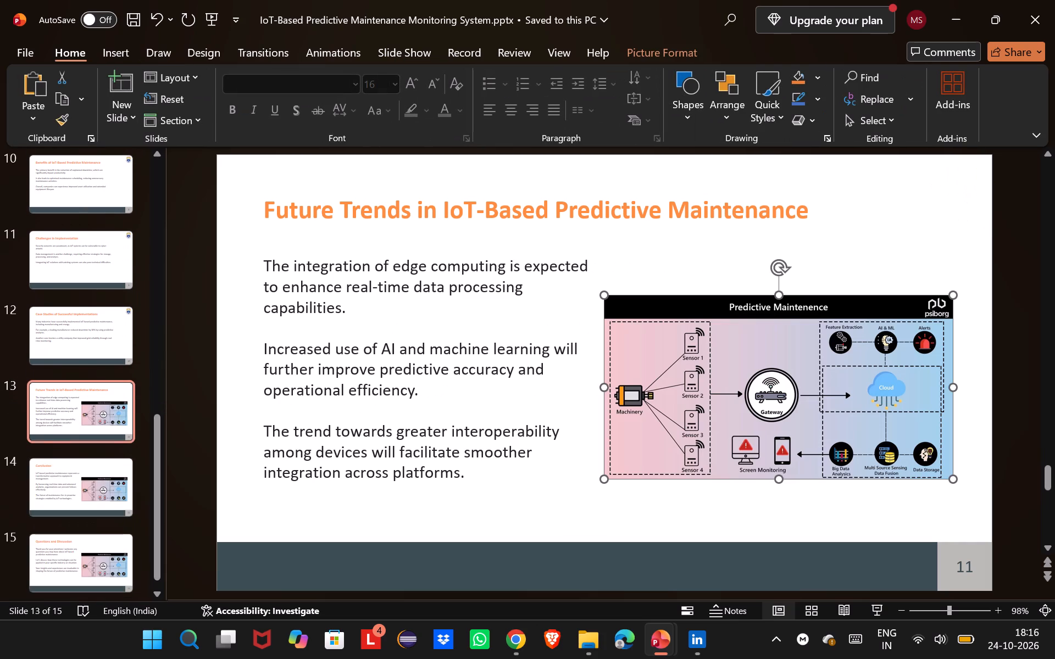
key(Delete)
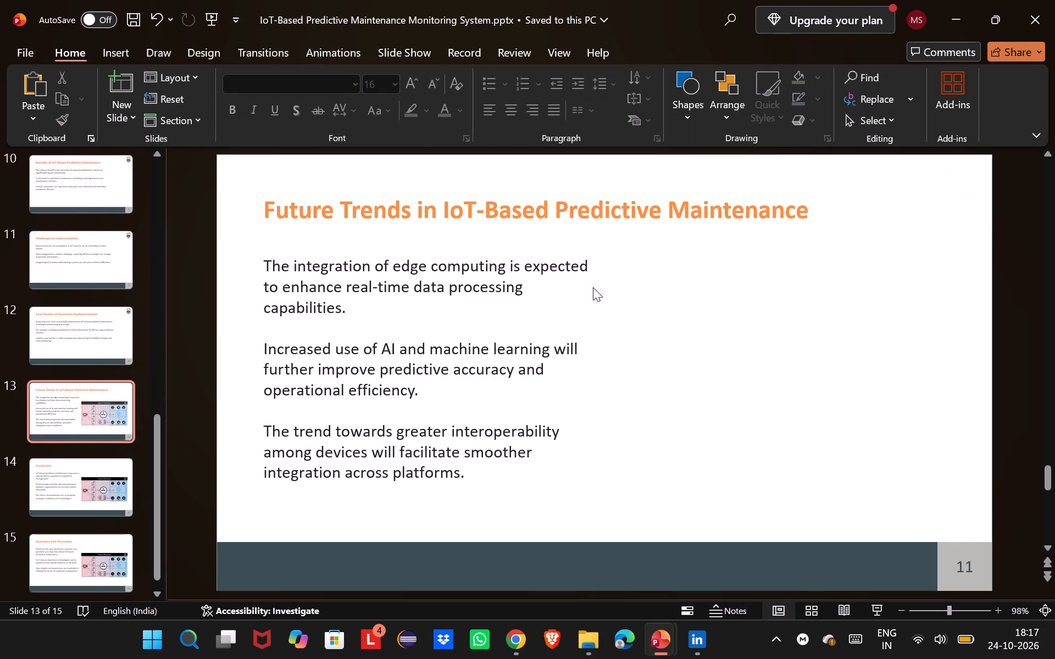
click(574, 285)
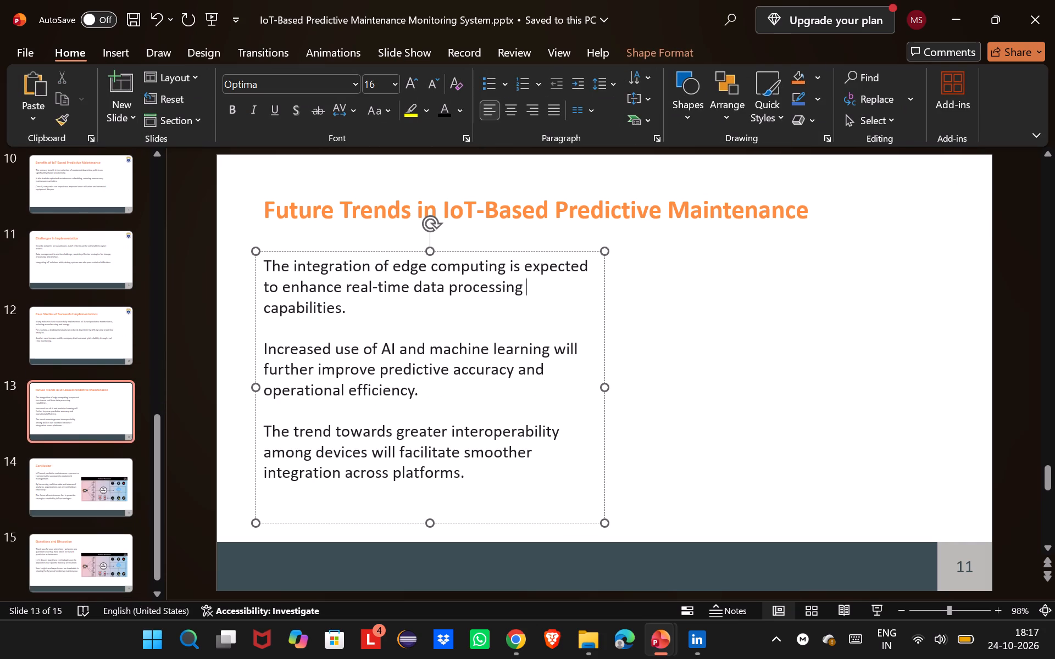
drag(609, 390, 874, 394)
click(901, 394)
Delete slide 15, "Questions and Discussion", from the end of the IoT presentation.
scroll(901, 394, down, 2)
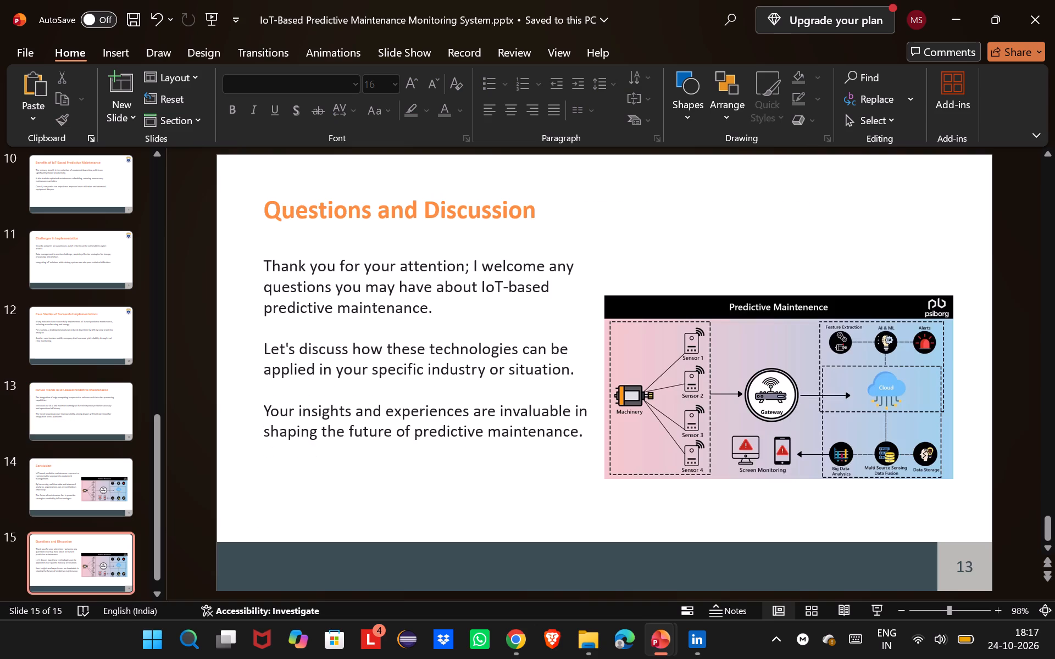
scroll(662, 394, up, 1)
scroll(662, 394, down, 3)
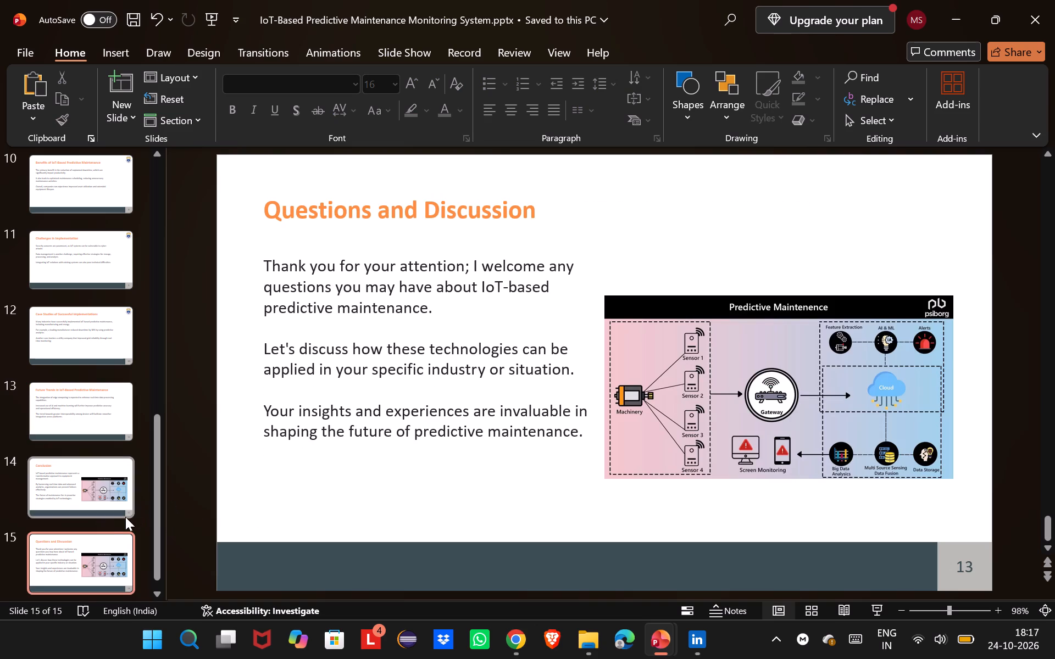
key(Delete)
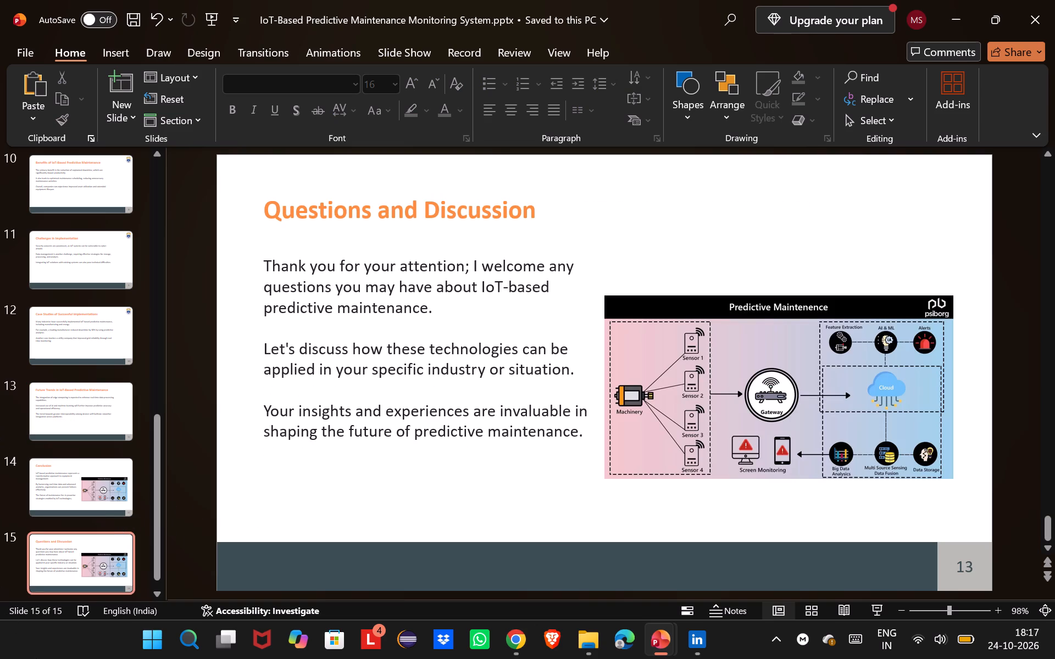
click(97, 560)
key(Delete)
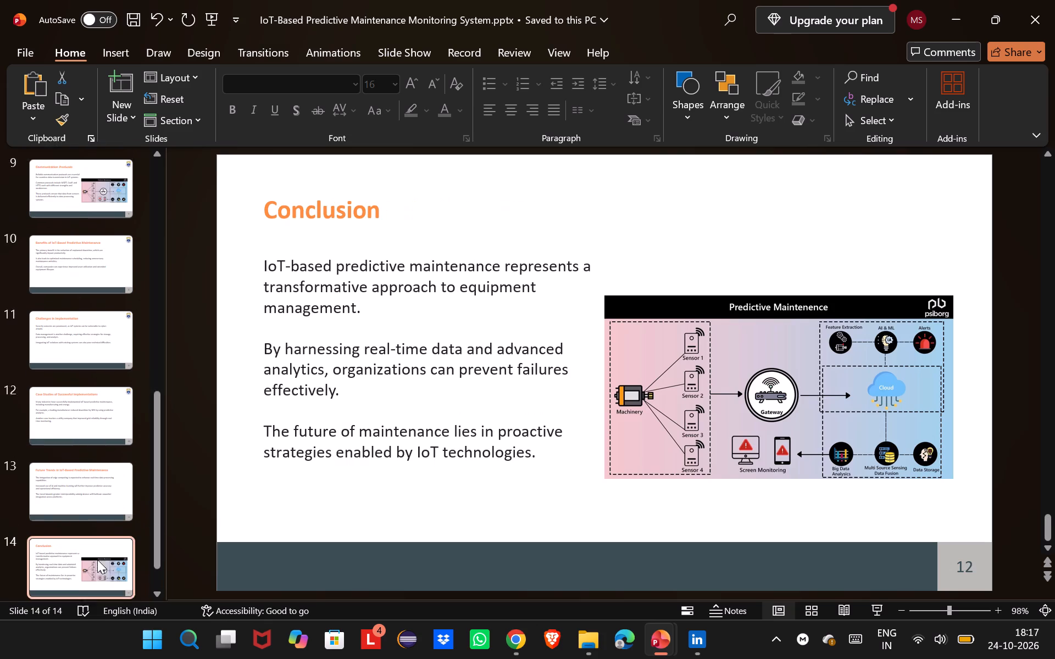
Paste the corner IARE logo onto slide 14, "Conclusion", and slide 13, "Future Trends in IoT-Based Predictive Maintenance".
scroll(335, 463, up, 1)
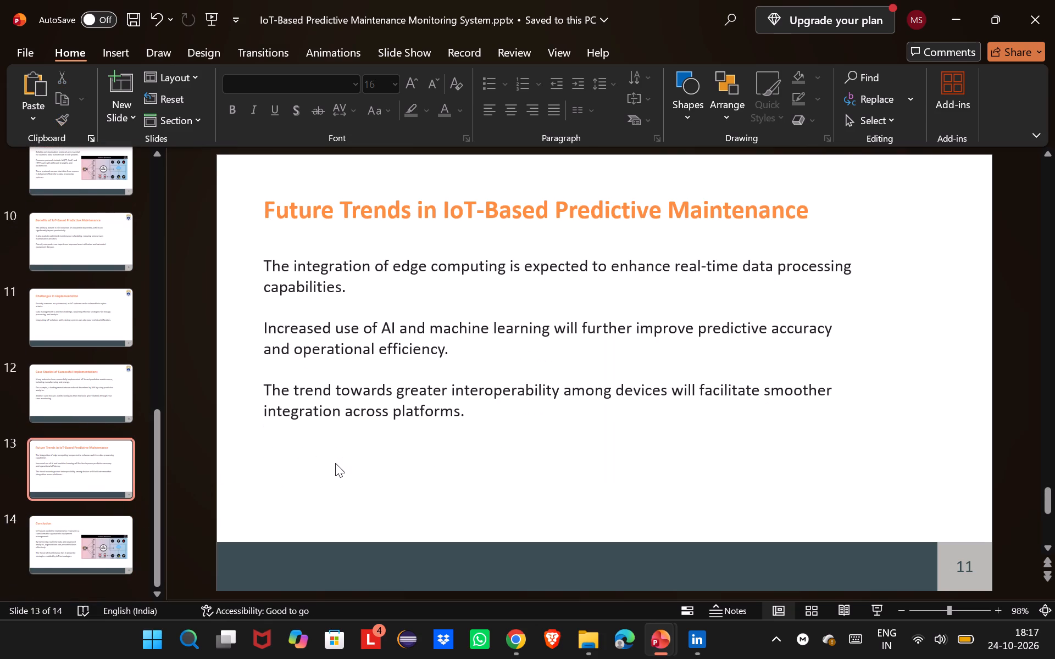
scroll(335, 463, up, 2)
scroll(335, 463, down, 4)
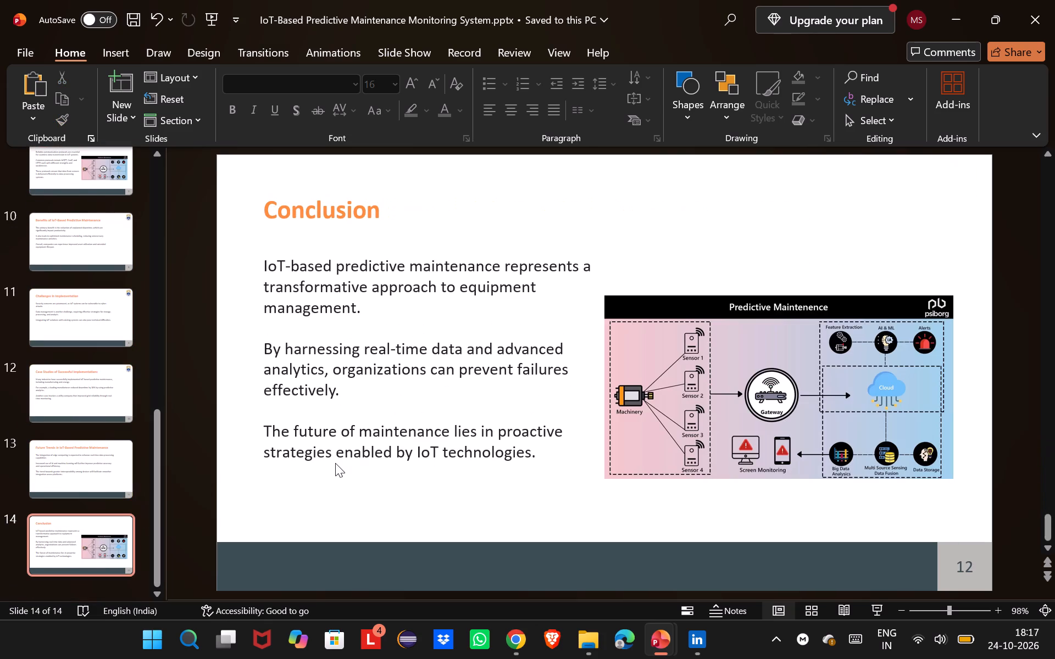
key(ctrl+v)
scroll(335, 463, up, 1)
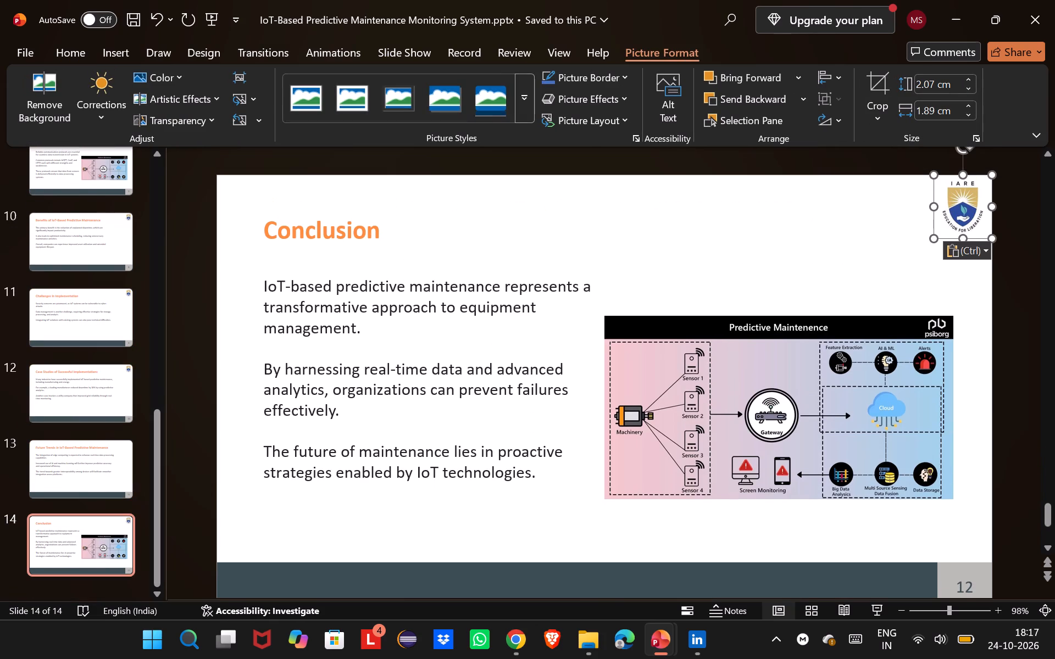
scroll(335, 463, up, 1)
click(105, 481)
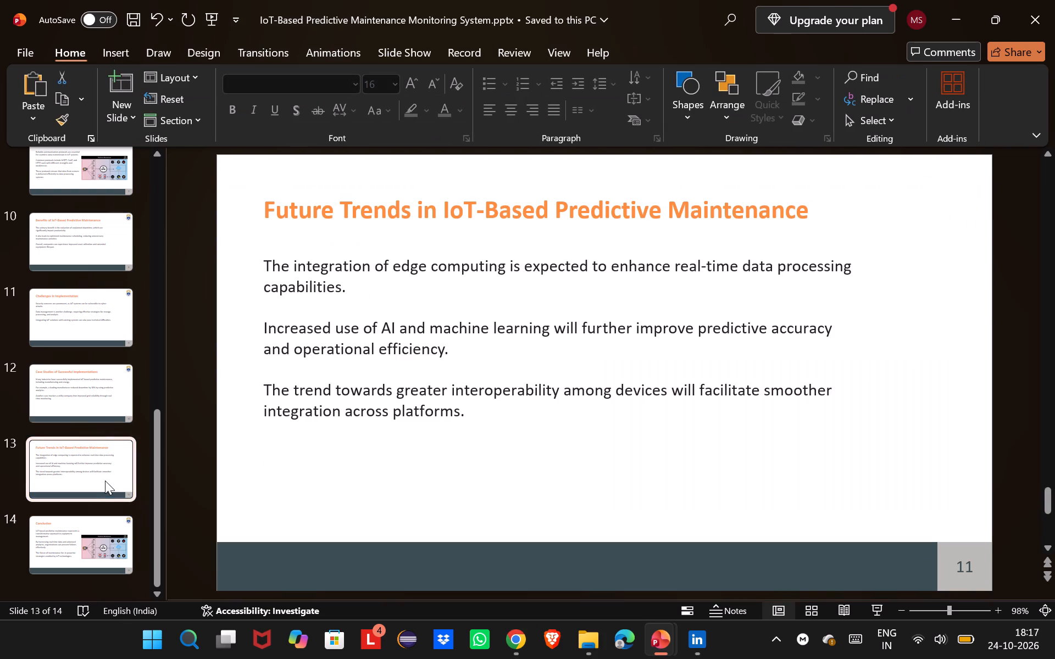
key(ctrl+v)
Look back through the slide thumbnails to the start of the deck and save the IoT presentation.
scroll(105, 481, up, 1)
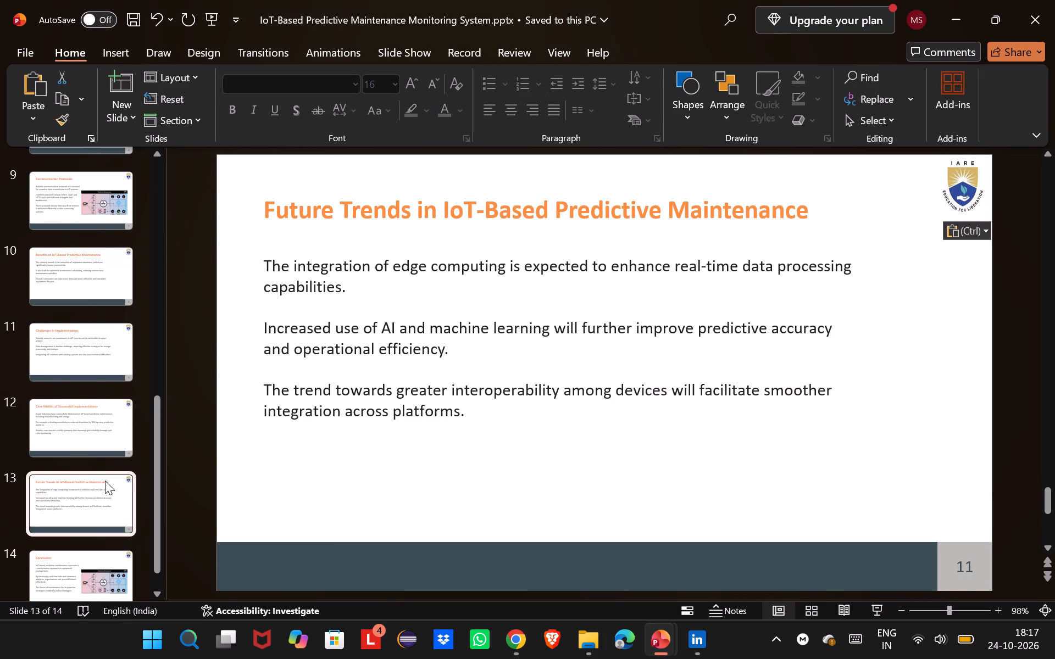
scroll(78, 393, up, 1)
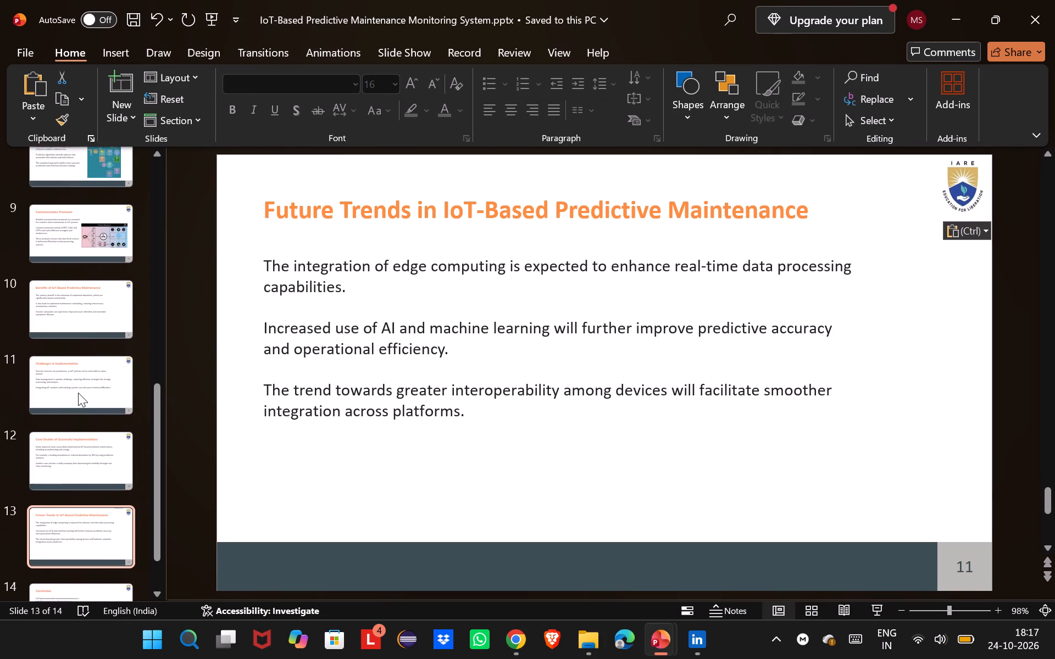
scroll(78, 393, up, 12)
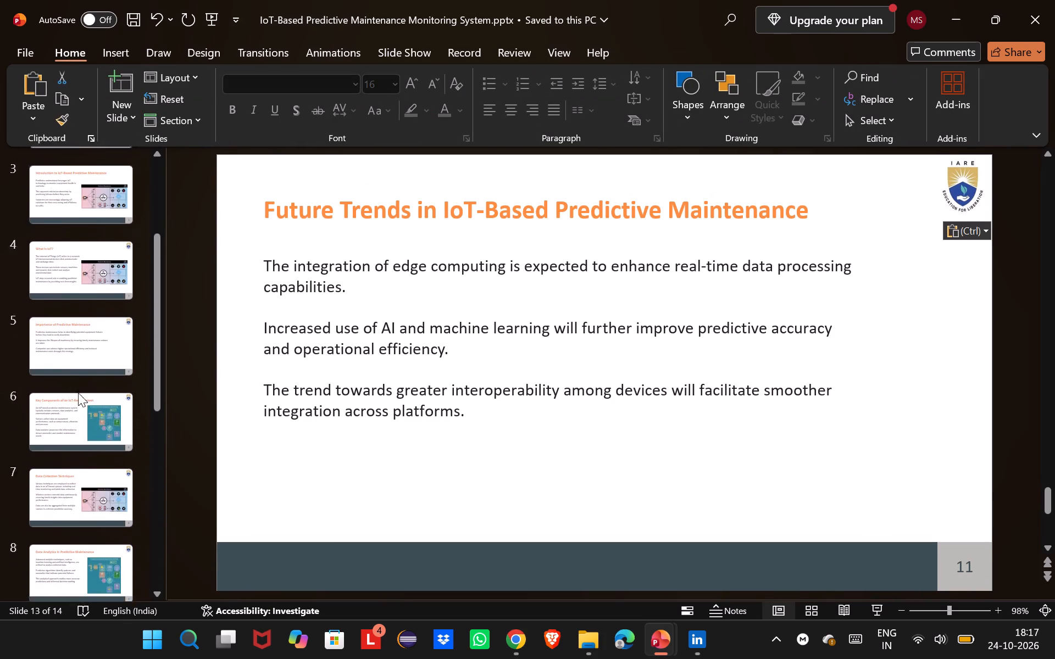
scroll(78, 393, up, 9)
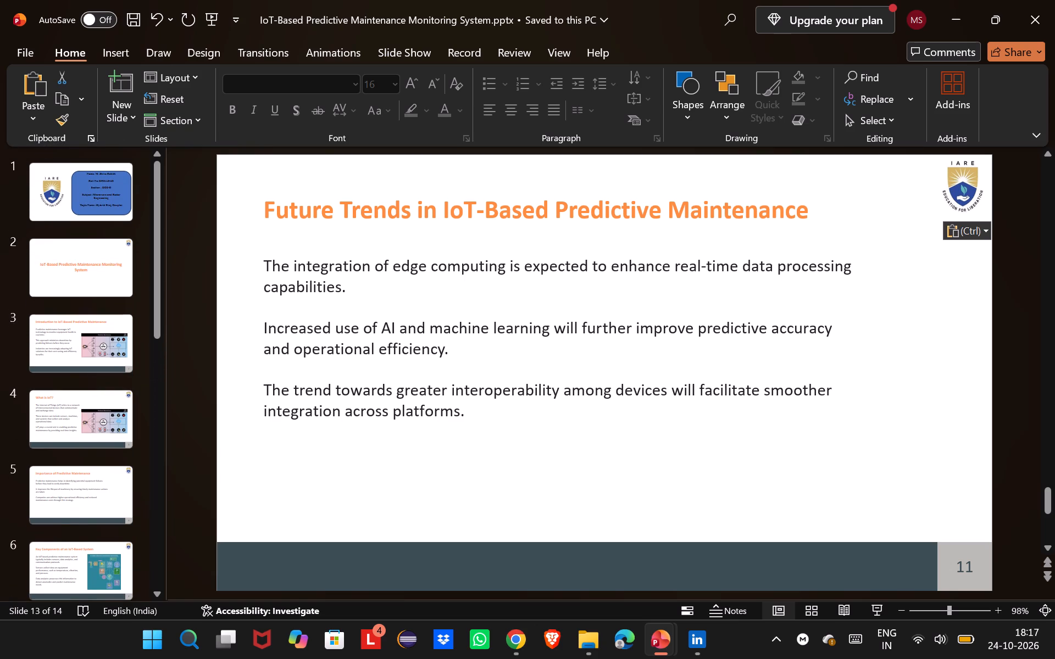
key(ctrl+s)
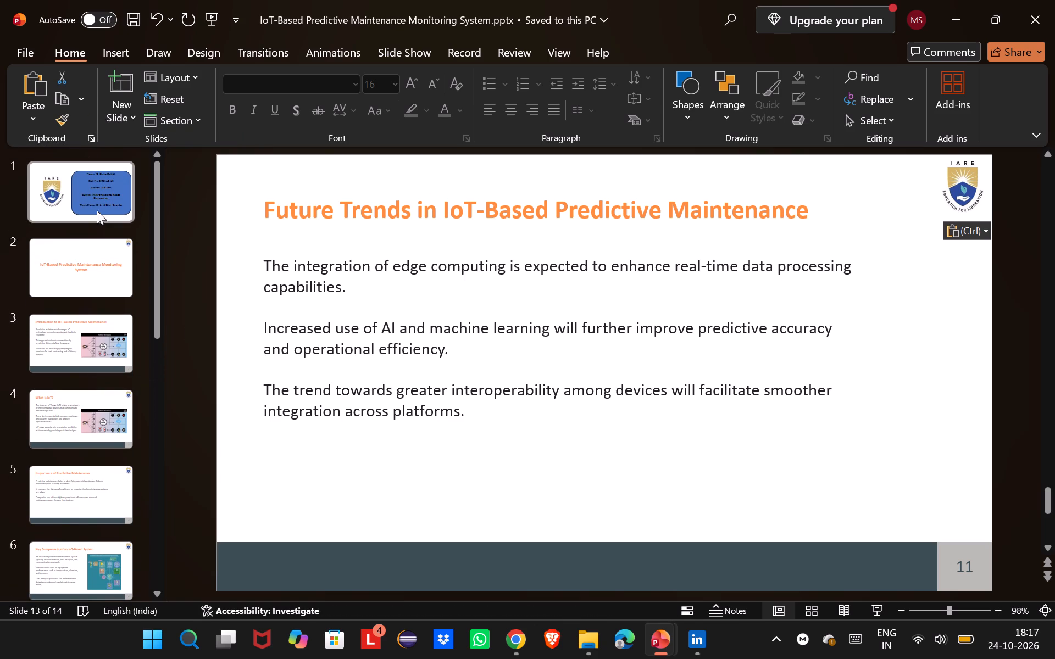
Replace the subject on slide 1 with "Embedded System Design and Development", copied from the course list on the AAT-II page in Chrome.
click(97, 213)
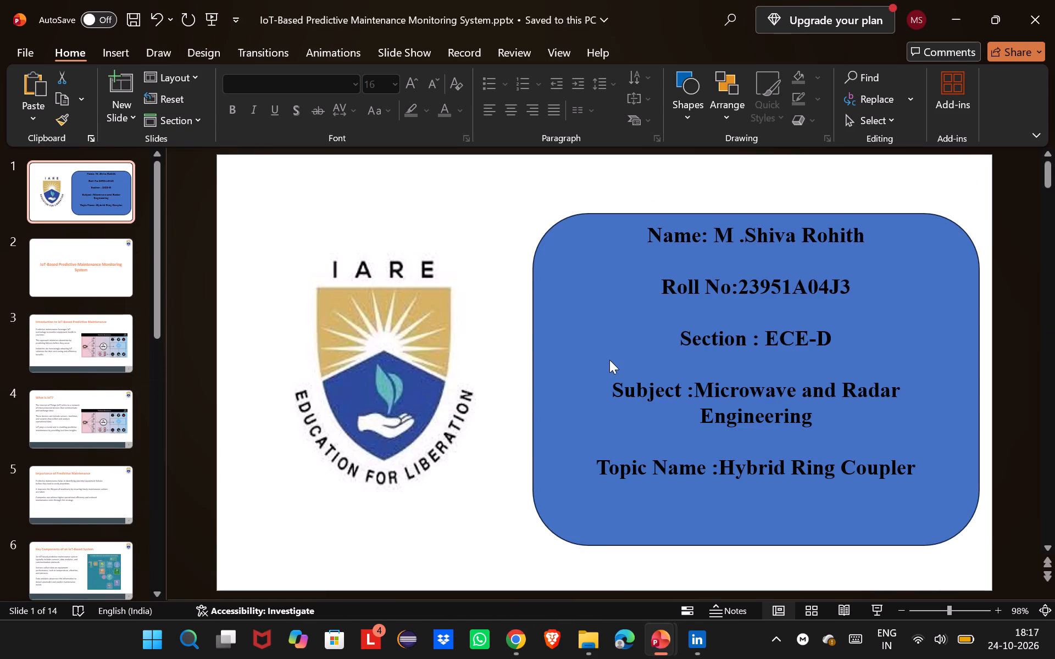
key(alt+Tab)
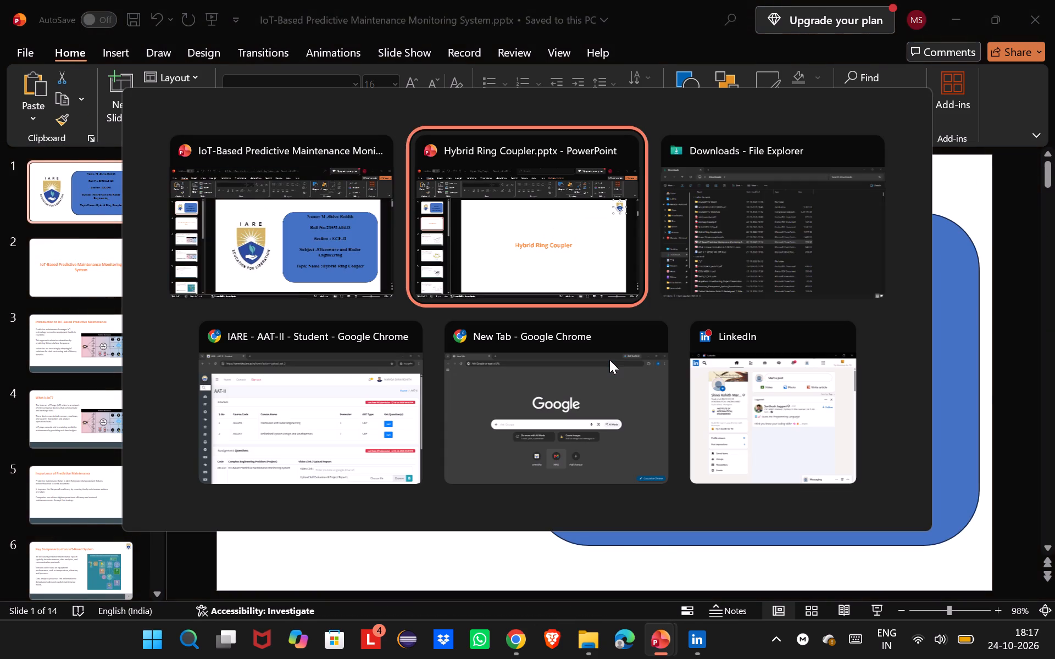
key(alt+Tab)
key(alt+Tab)
scroll(406, 577, down, 1)
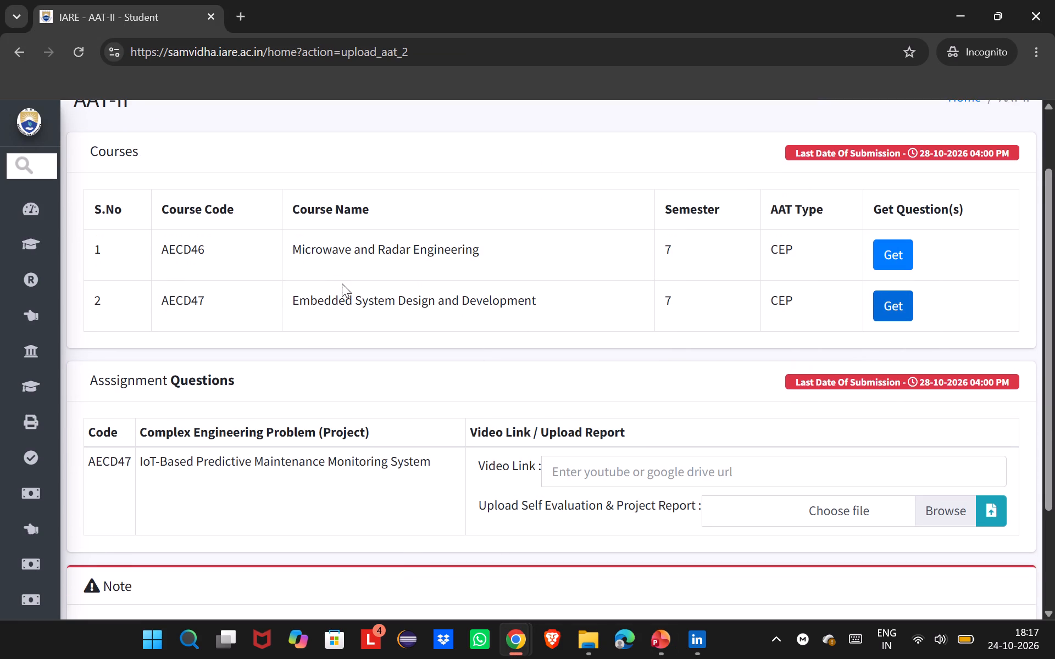
triple_click(346, 298)
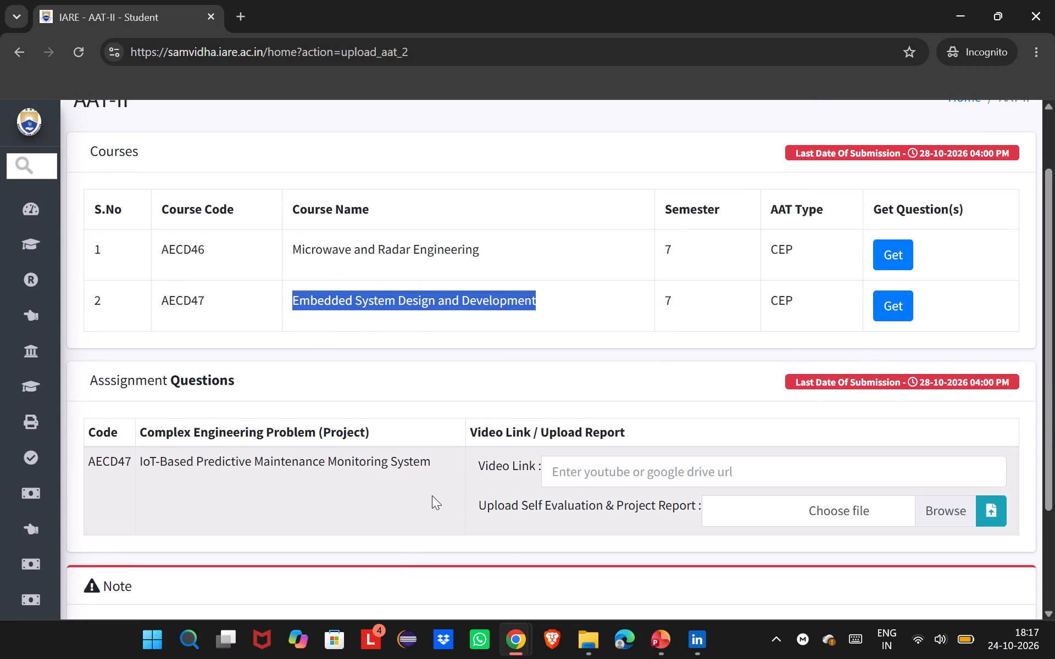
key(ctrl+c)
key(alt+Tab)
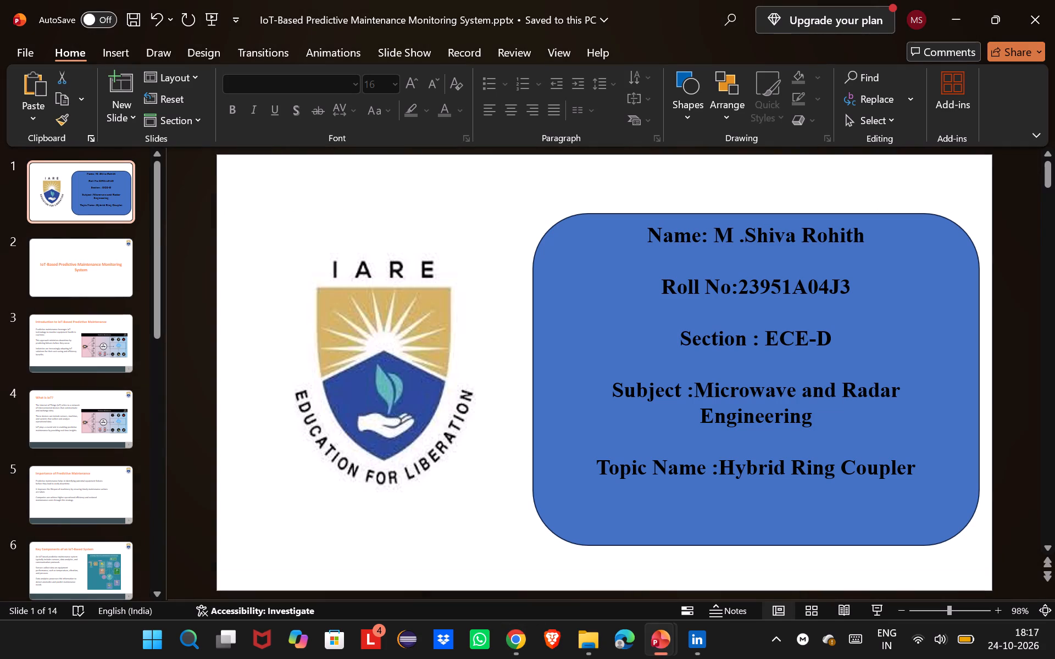
drag(695, 386, 703, 388)
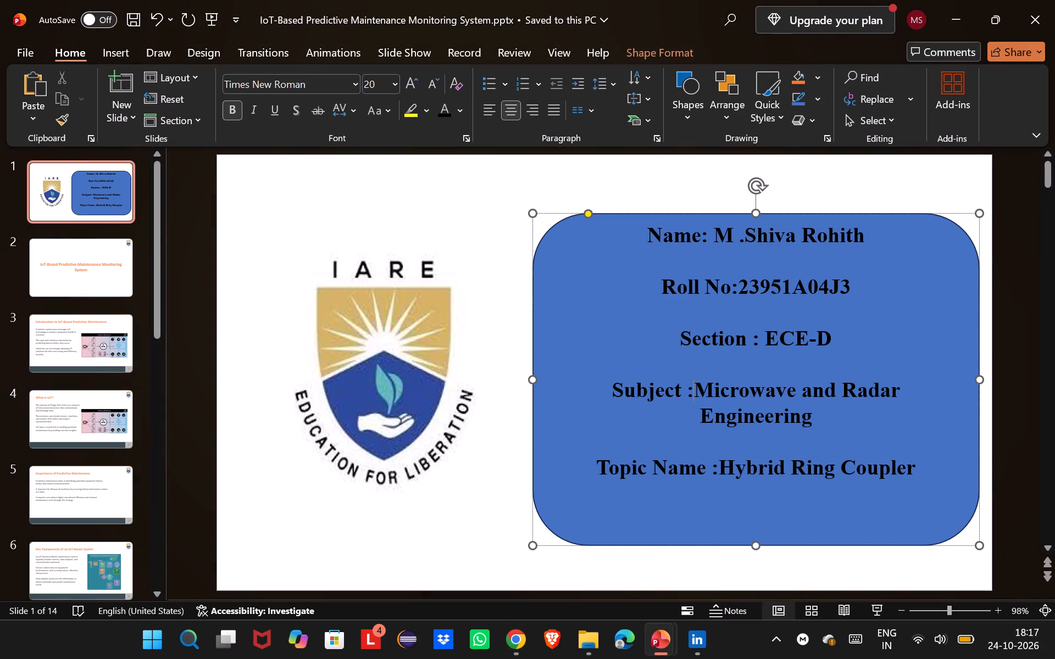
drag(703, 388, 803, 408)
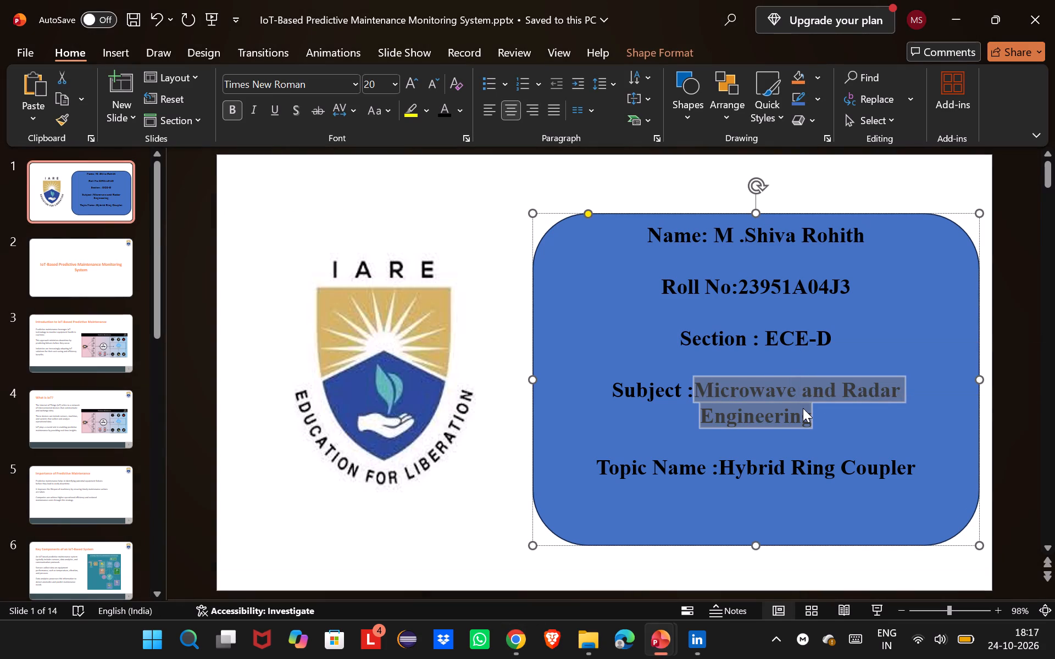
key(ctrl+v)
drag(803, 408, 750, 404)
click(750, 404)
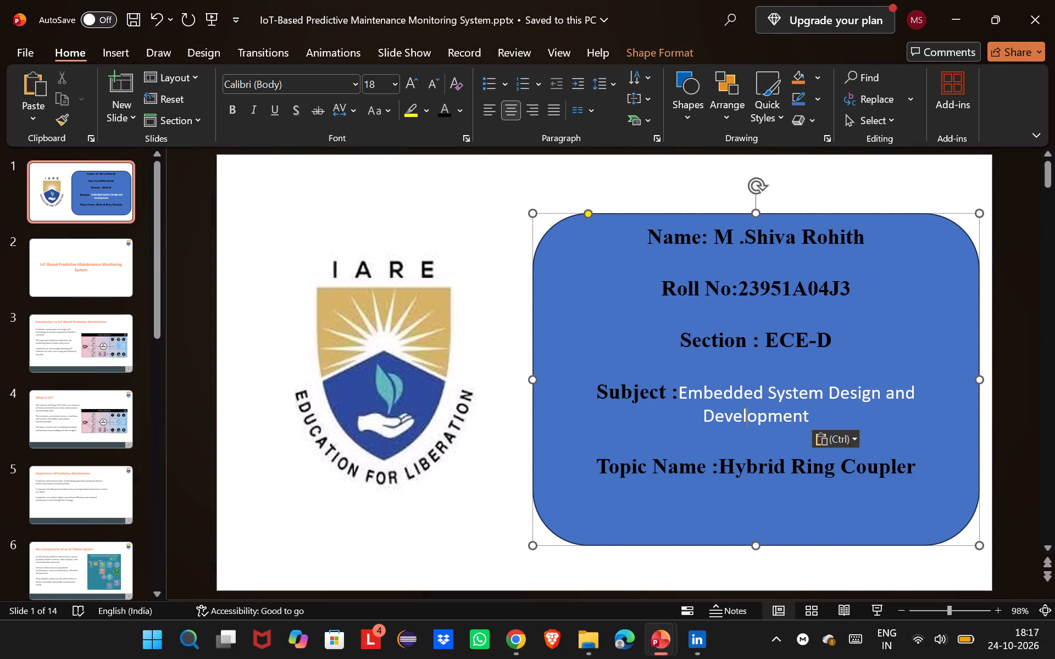
Format the pasted subject name on slide 1 as 20 pt Times New Roman, bold and black.
drag(819, 418, 715, 388)
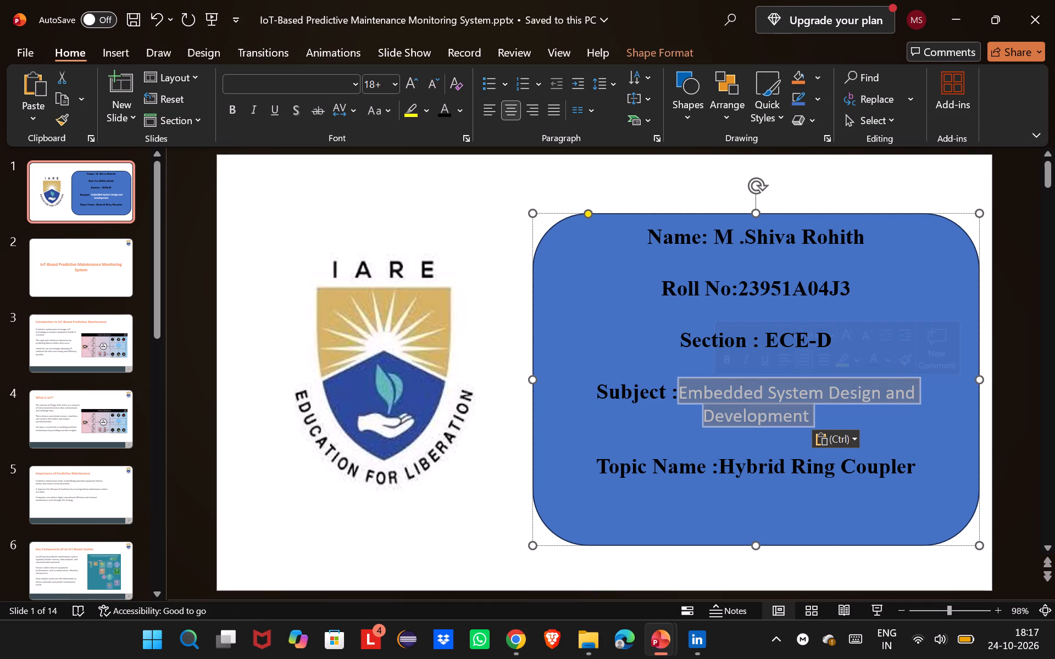
click(380, 86)
text(20)
key(Return)
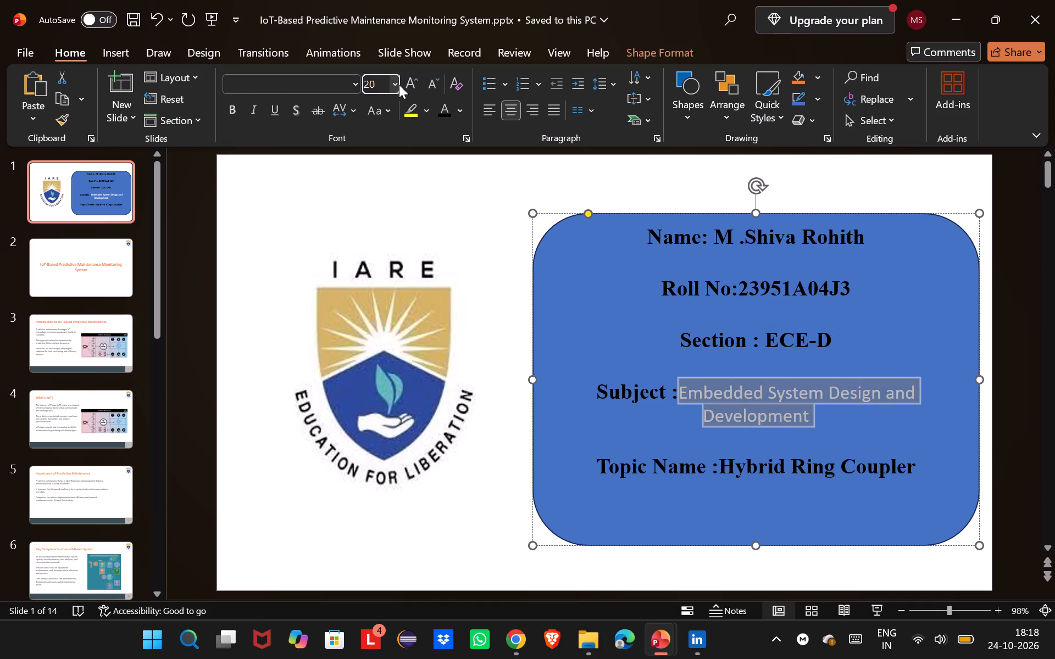
click(448, 105)
click(310, 87)
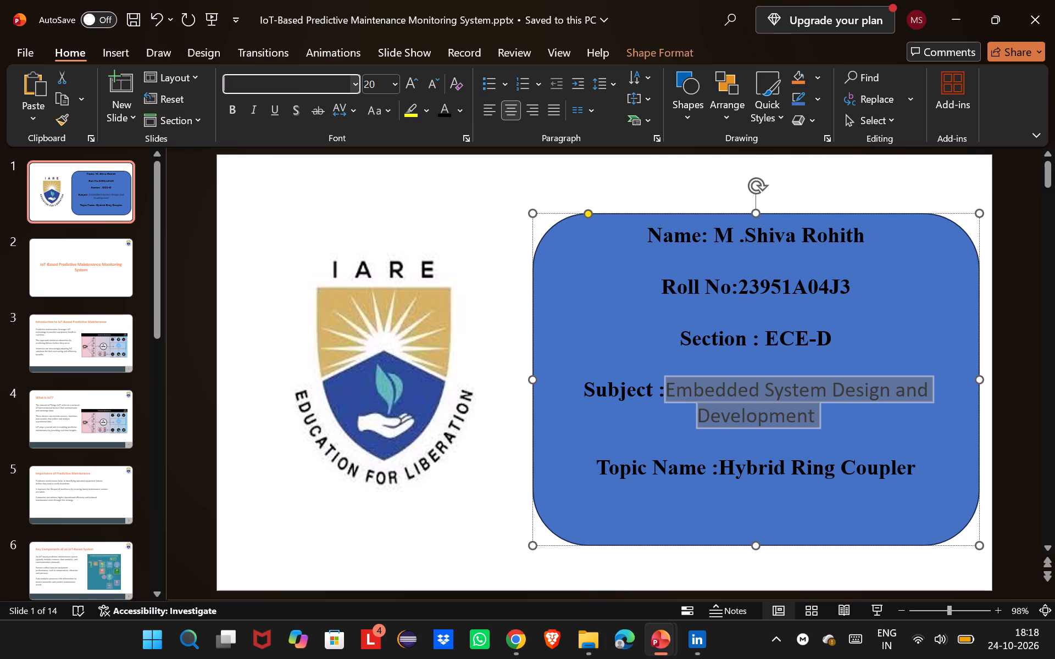
key(t)
key(i)
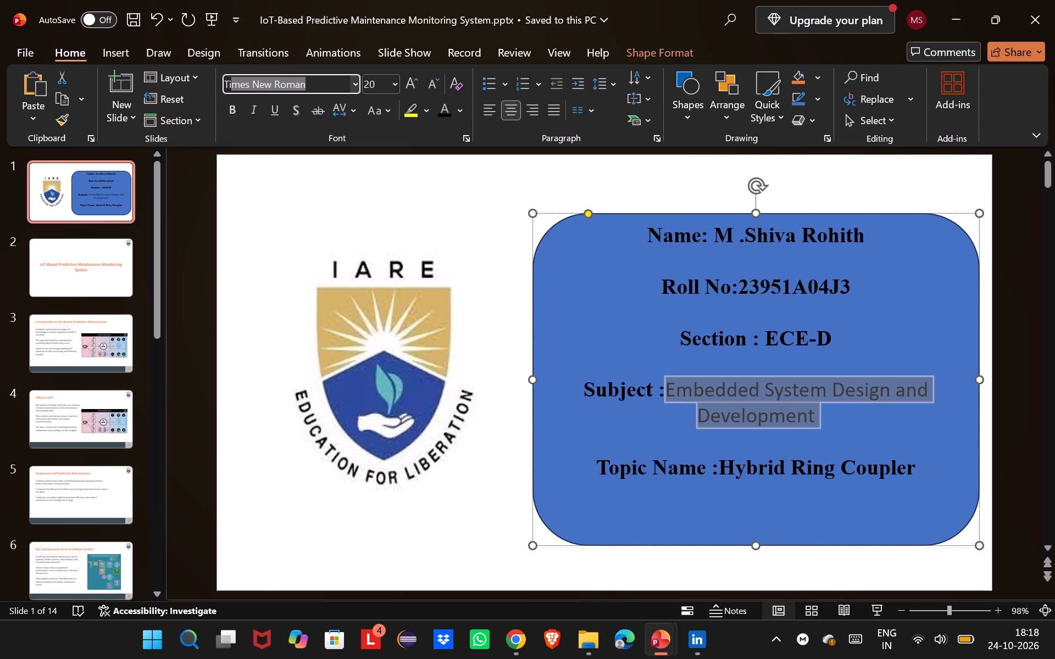
key(Return)
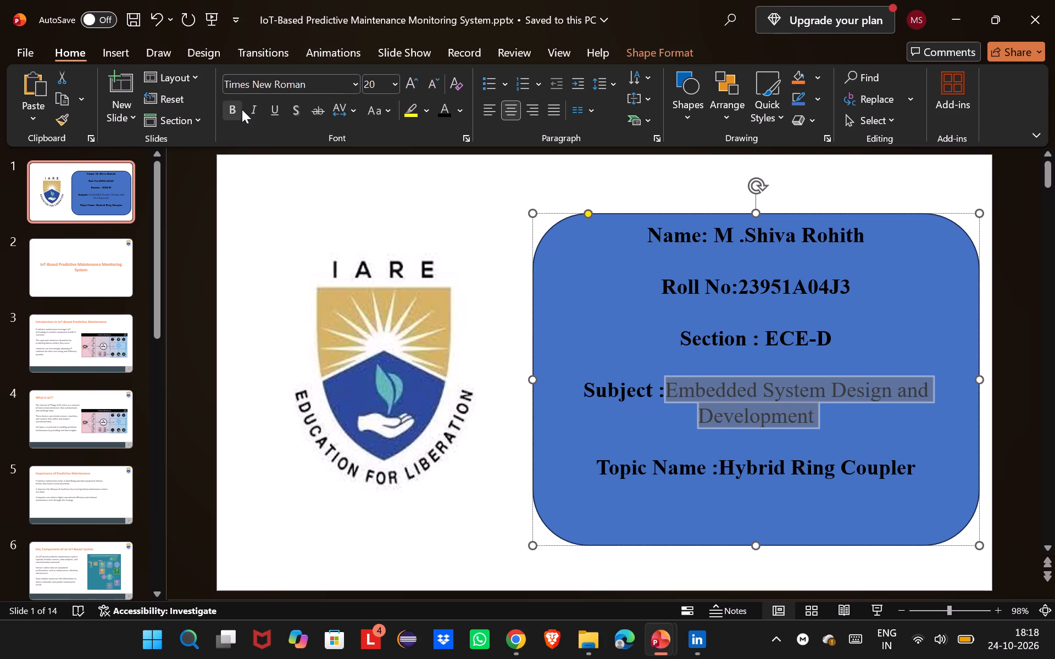
click(242, 109)
click(598, 372)
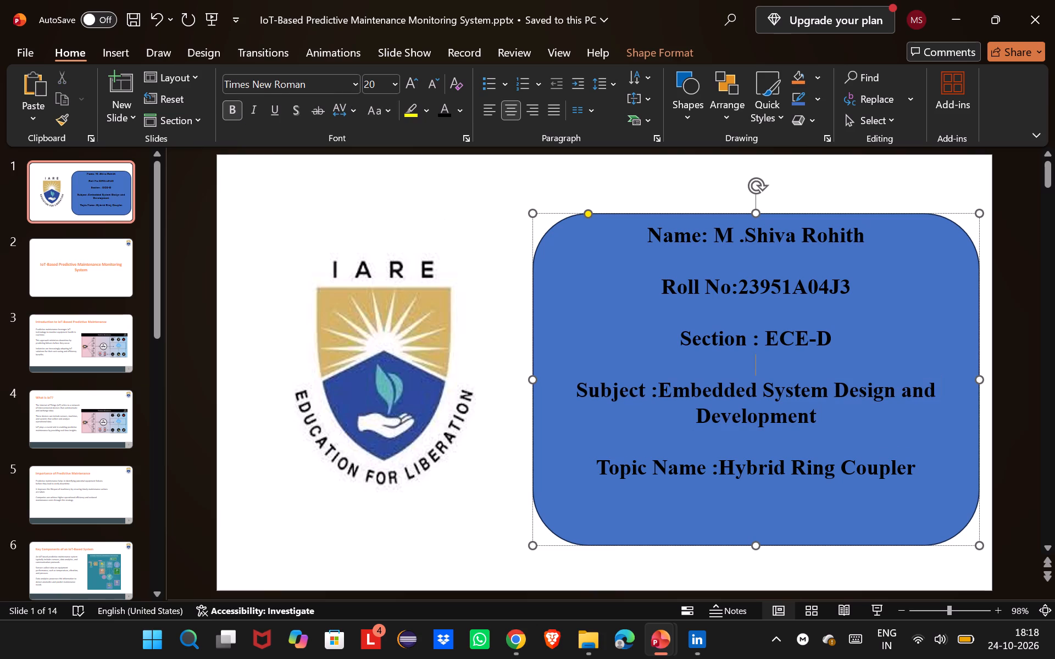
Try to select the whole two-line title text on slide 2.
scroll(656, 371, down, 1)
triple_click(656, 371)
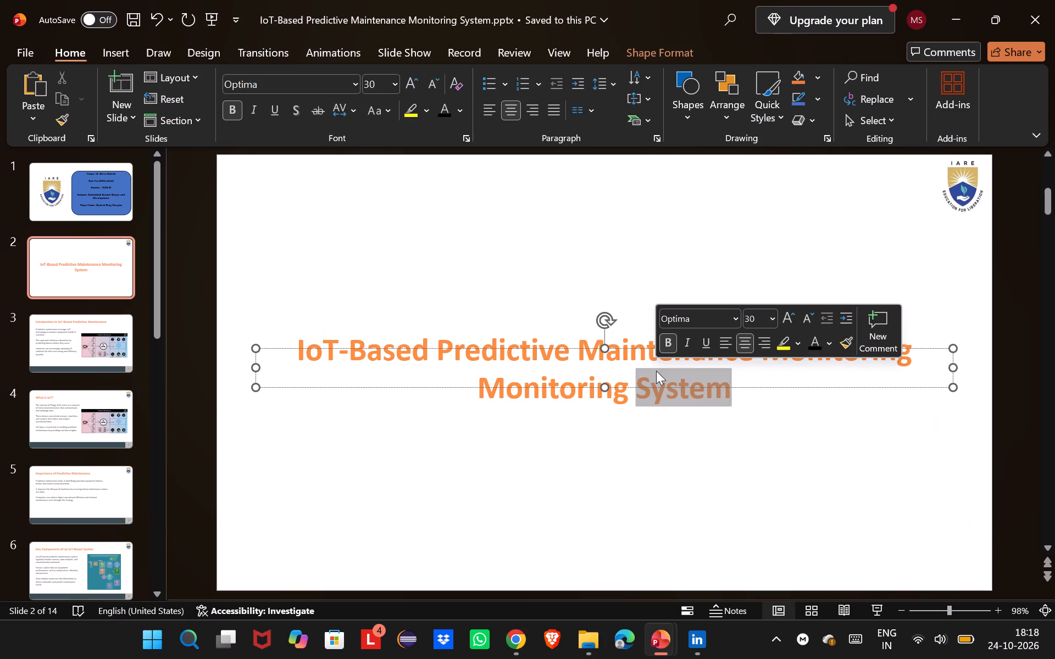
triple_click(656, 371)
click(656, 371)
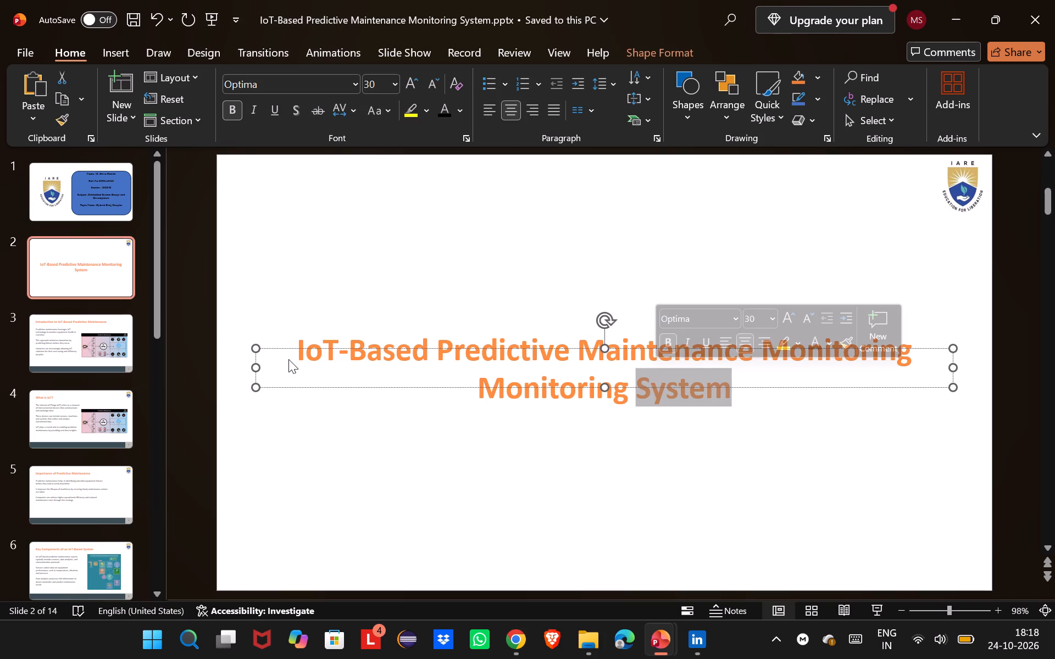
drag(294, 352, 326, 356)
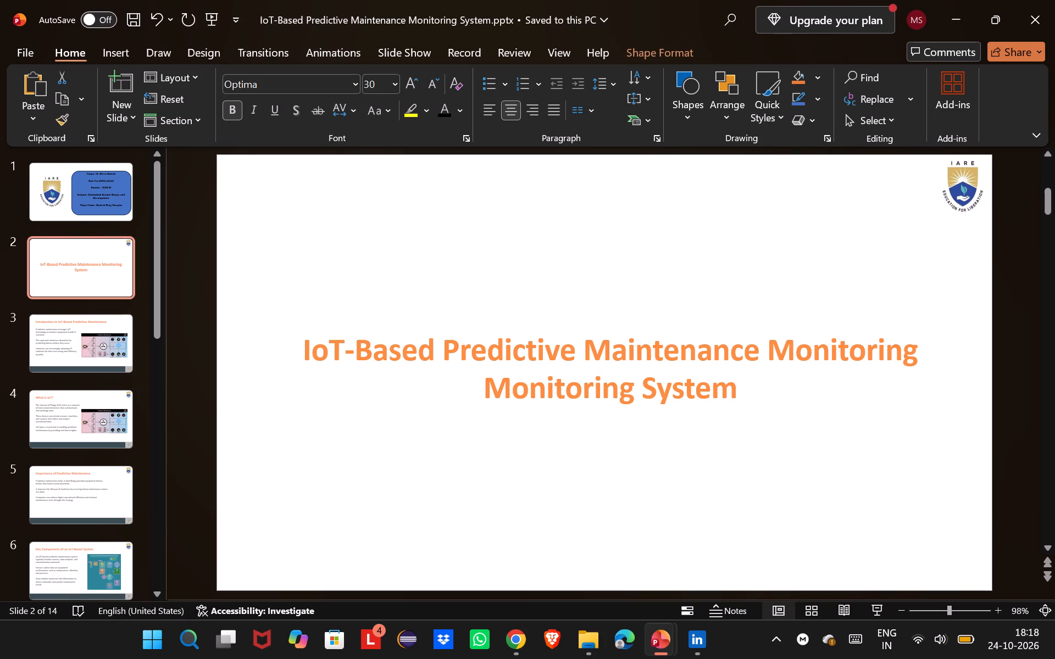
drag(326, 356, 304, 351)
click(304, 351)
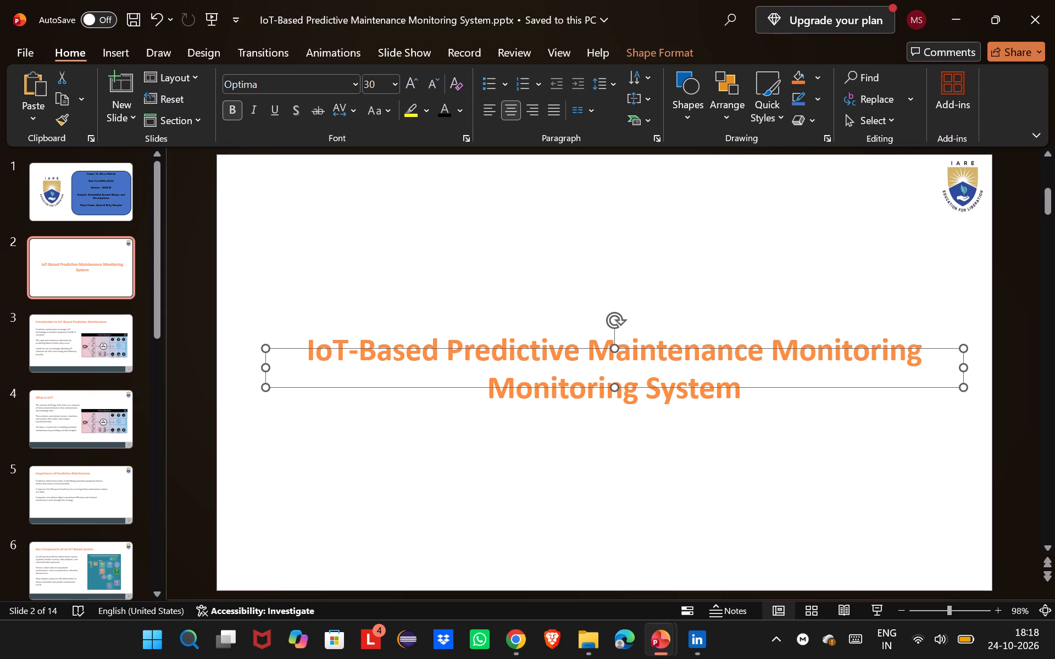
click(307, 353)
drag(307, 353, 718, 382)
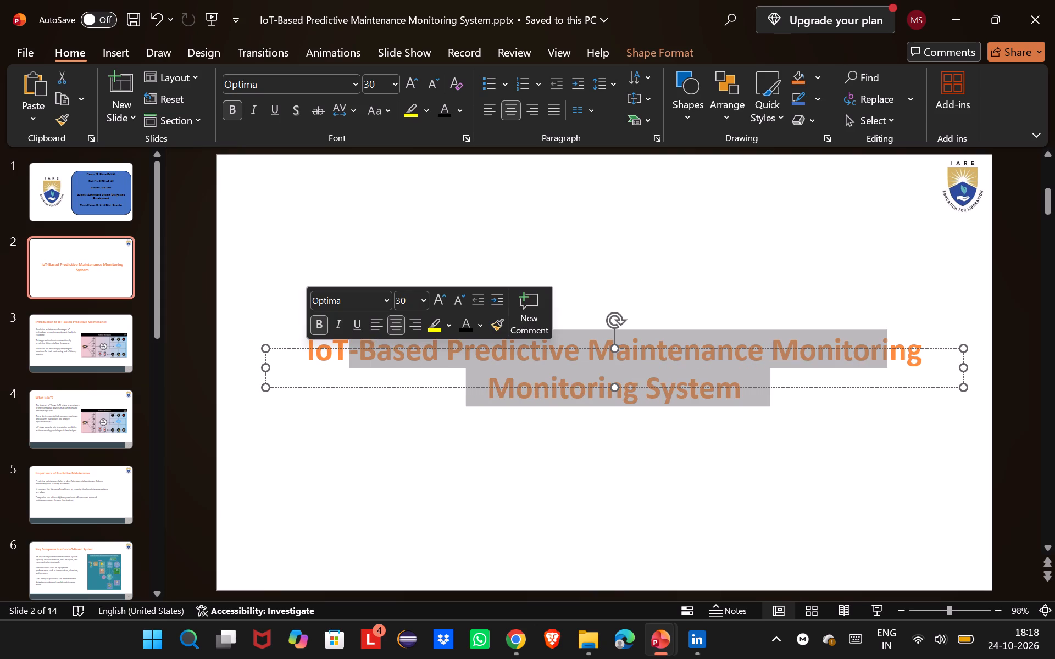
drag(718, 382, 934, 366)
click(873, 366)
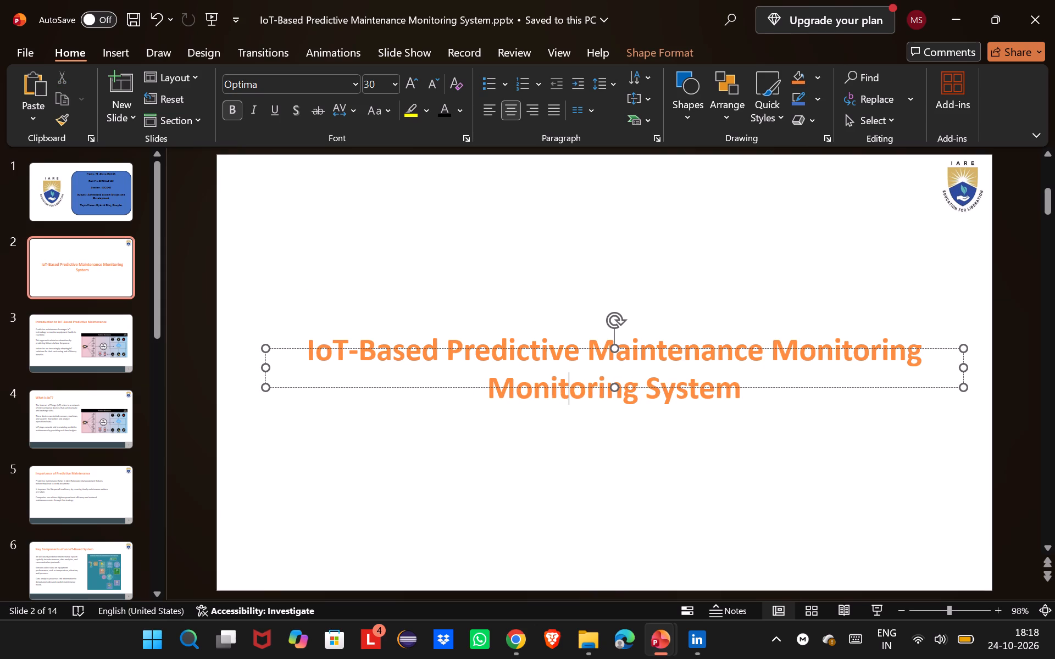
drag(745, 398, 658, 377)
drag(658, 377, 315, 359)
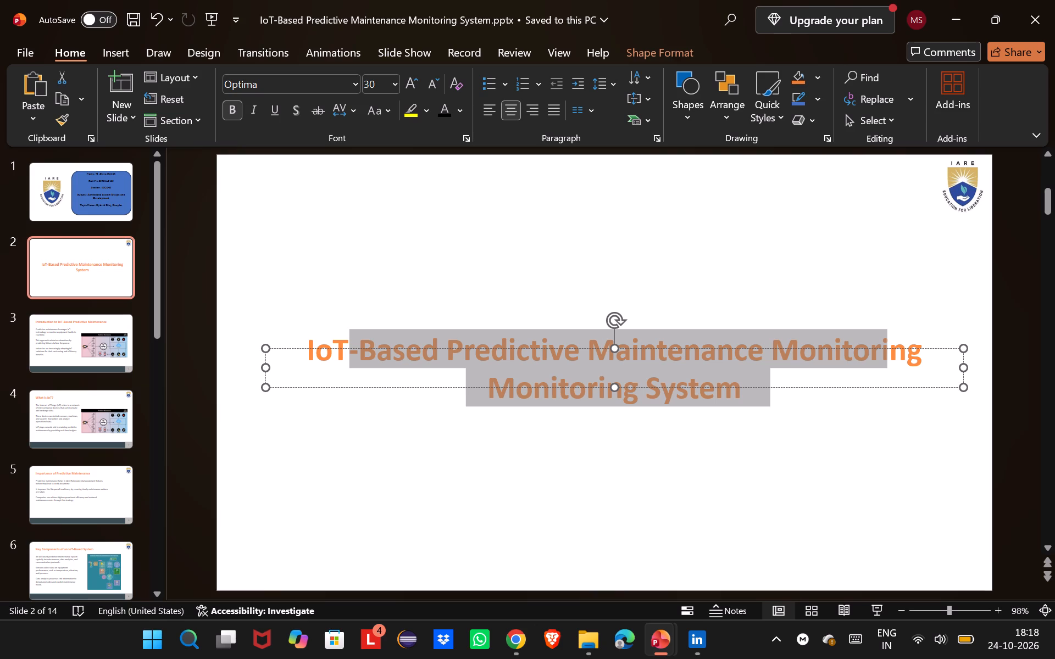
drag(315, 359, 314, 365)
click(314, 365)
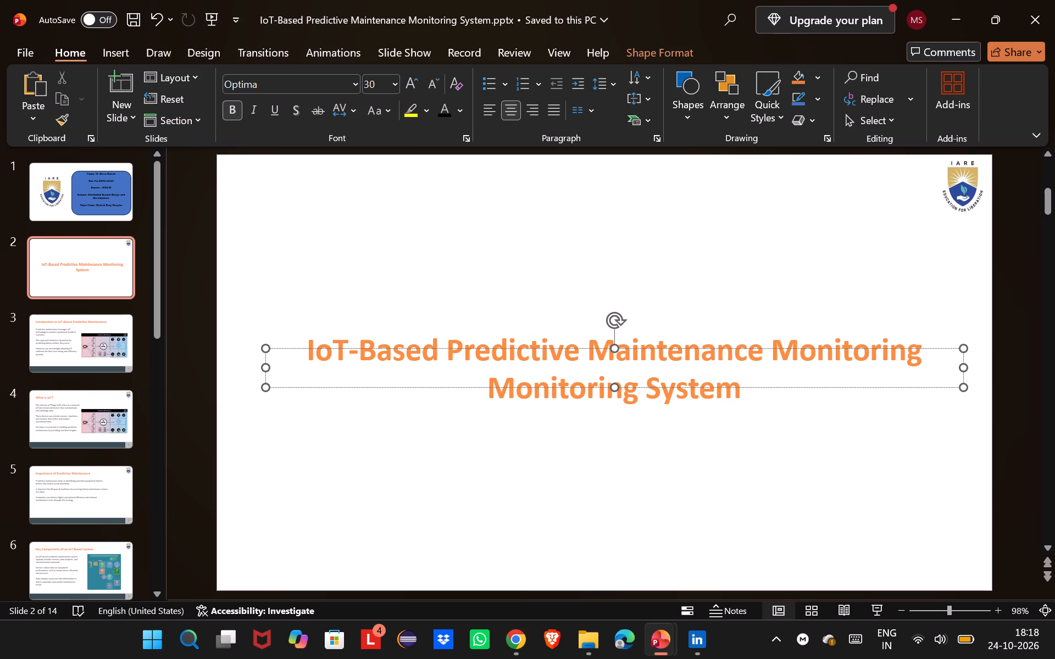
Stretch the slide 2 title box upward so that it encloses both lines of the title.
drag(615, 353, 612, 341)
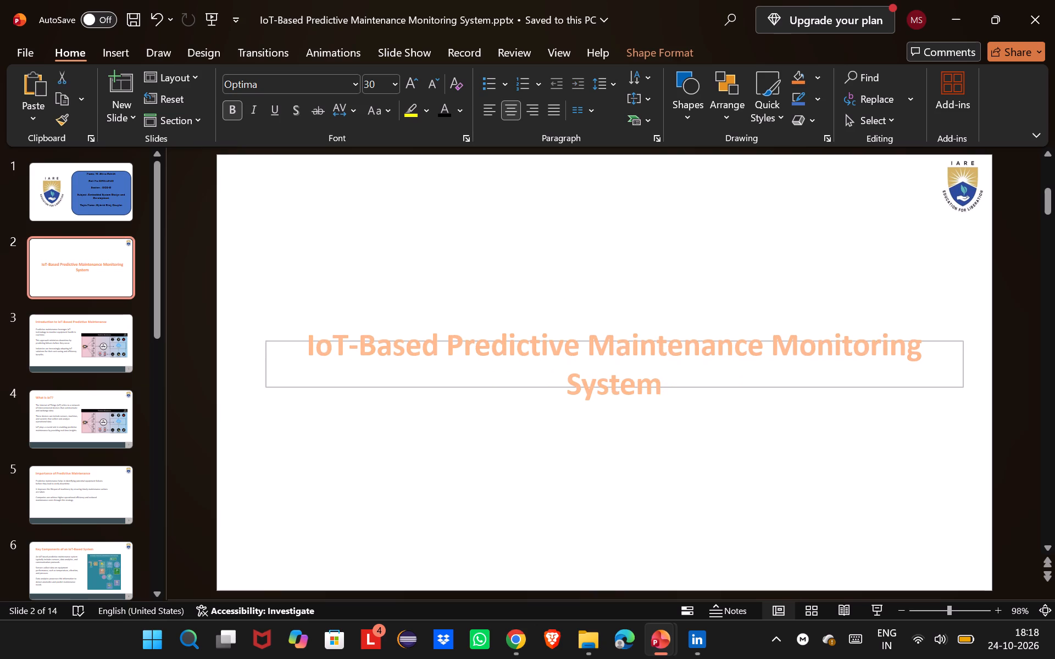
drag(612, 341, 612, 306)
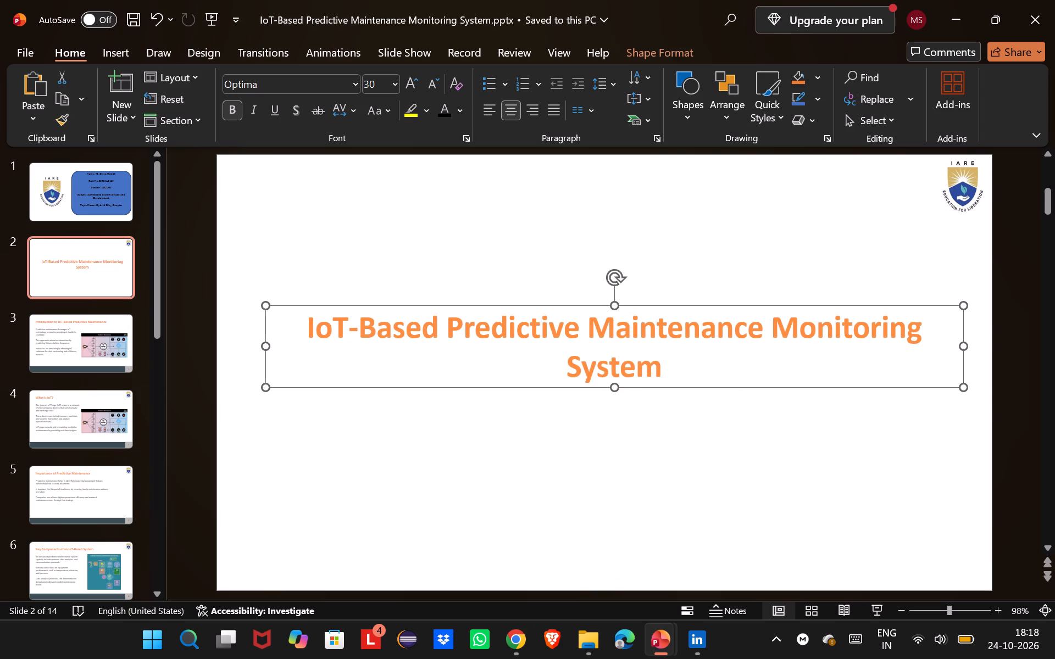
click(617, 273)
click(389, 254)
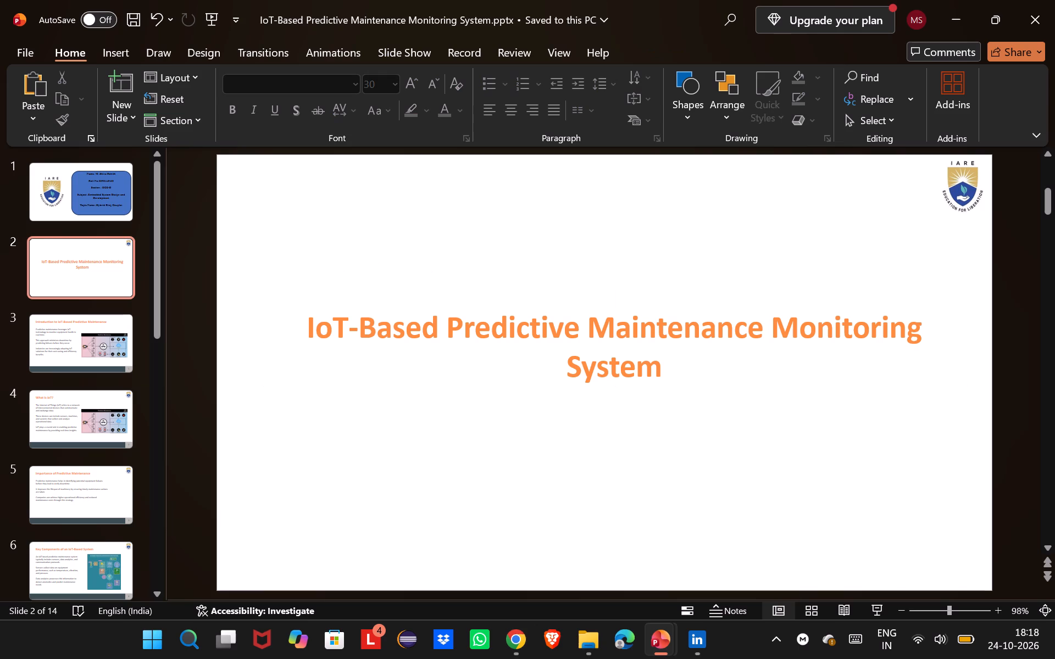
Copy the slide 2 title "IoT-Based Predictive Maintenance Monitoring System" over the "Hybrid Ring Coupler" topic name on slide 1.
click(303, 322)
drag(308, 325, 778, 372)
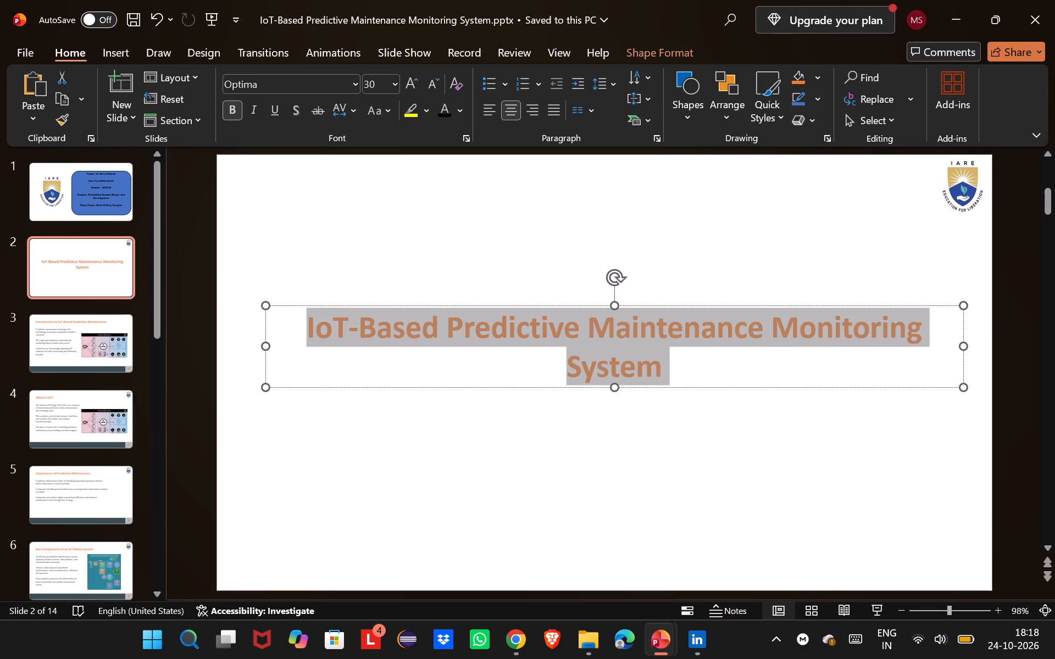
drag(778, 372, 847, 361)
key(ctrl+c)
scroll(688, 338, up, 1)
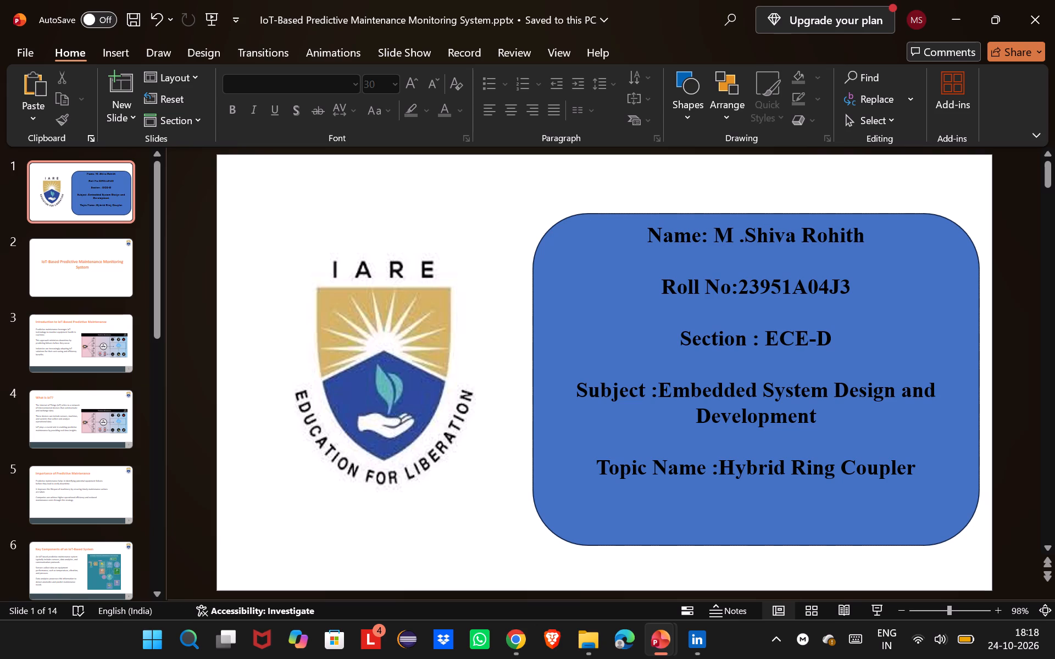
drag(715, 466, 891, 463)
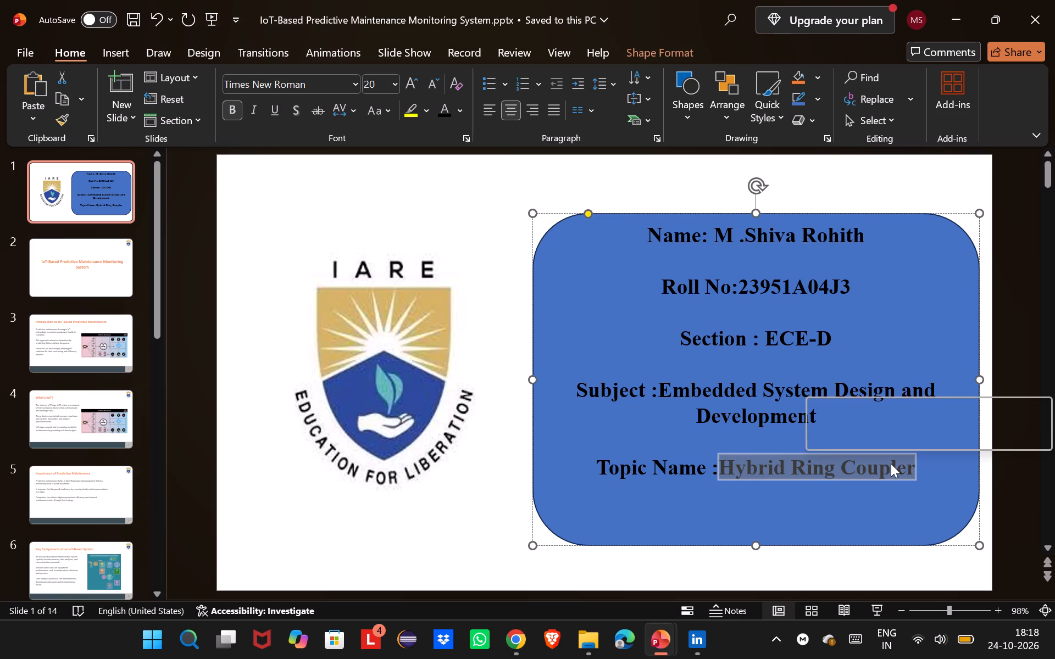
key(ctrl+v)
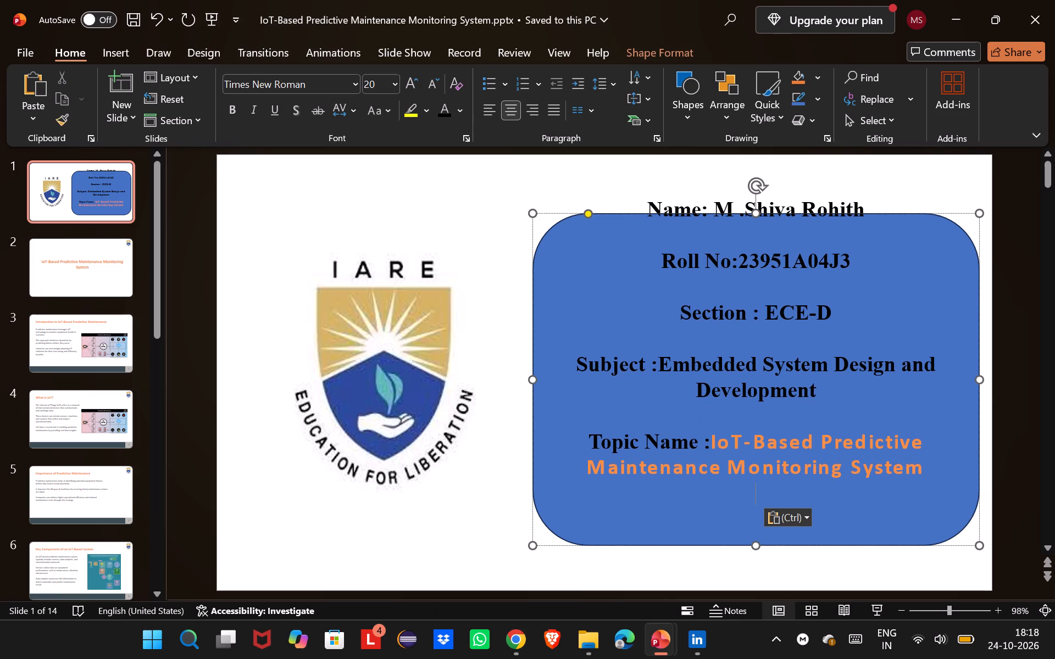
Format the pasted topic name on slide 1 in black Times New Roman.
drag(715, 443, 882, 467)
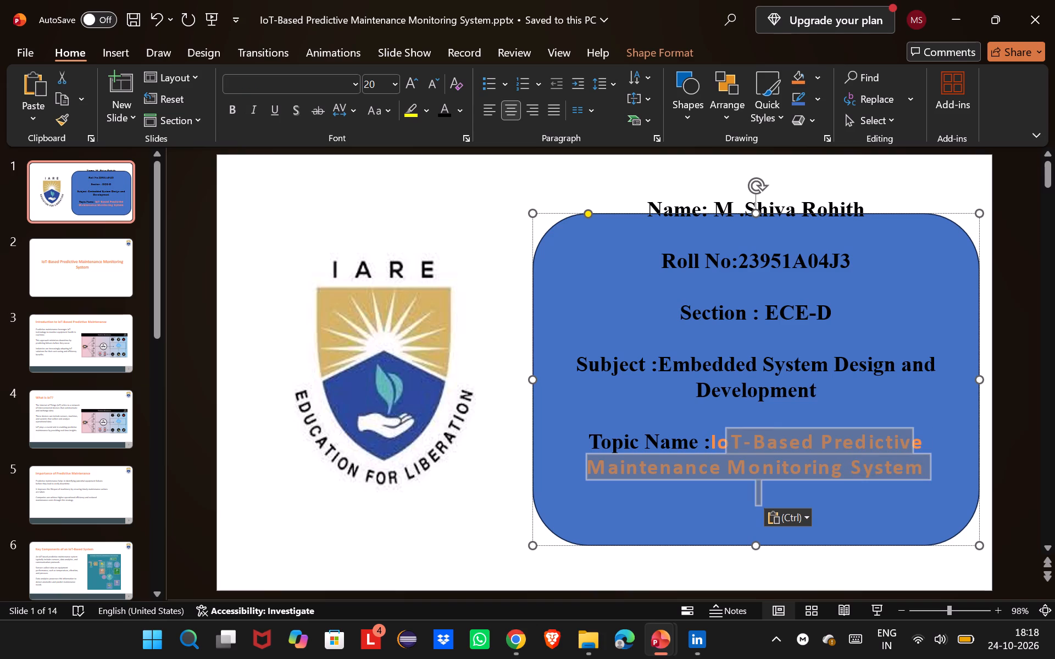
drag(882, 467, 880, 463)
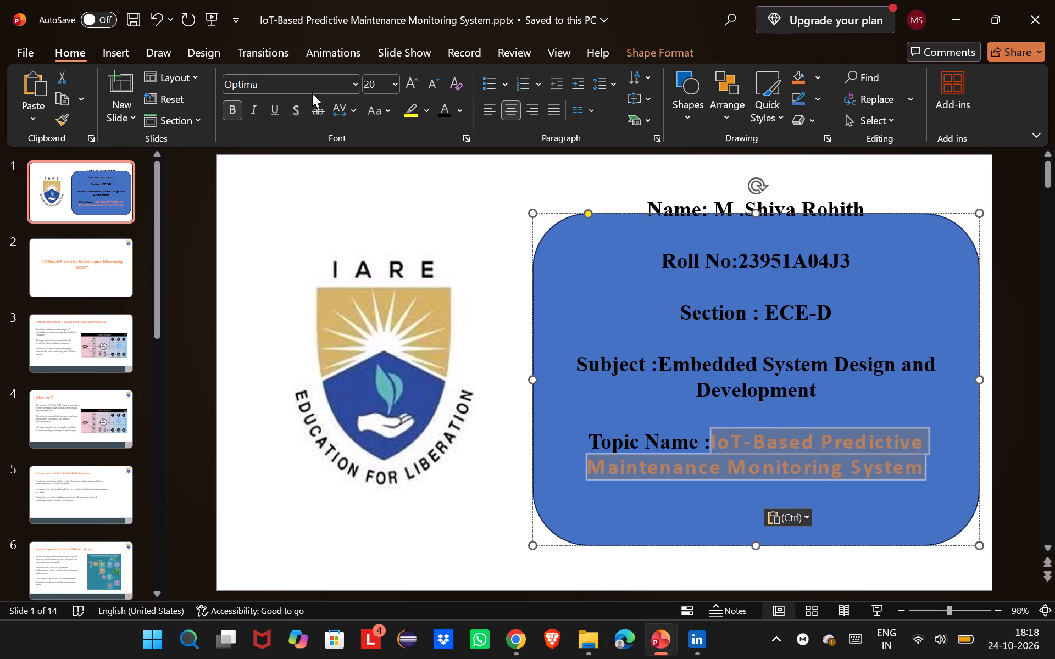
click(312, 93)
click(319, 89)
text(ti)
key(Return)
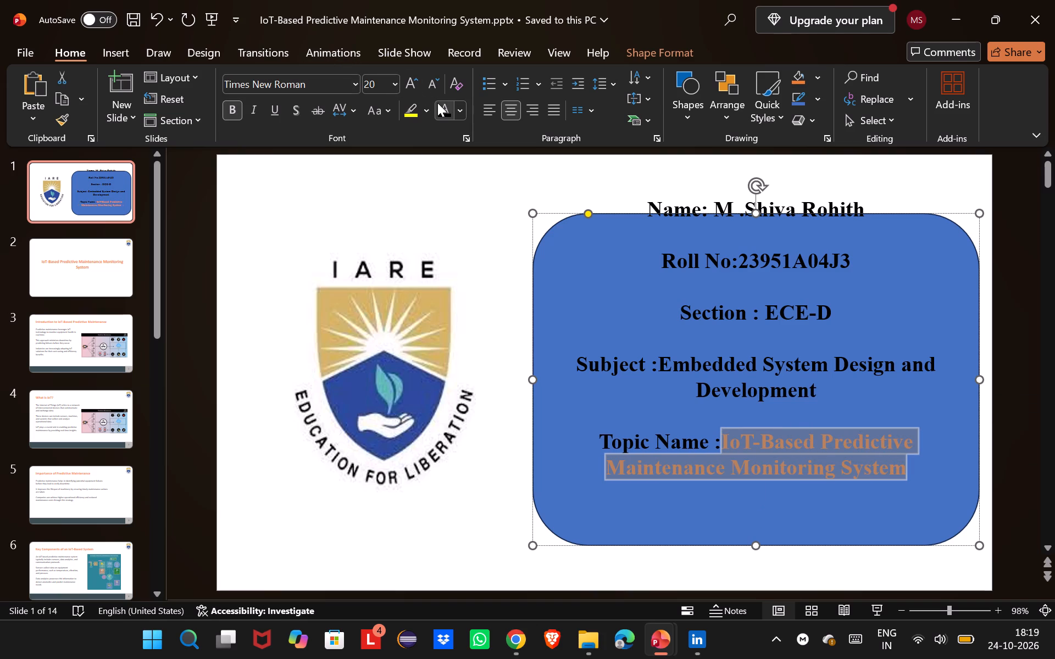
click(437, 103)
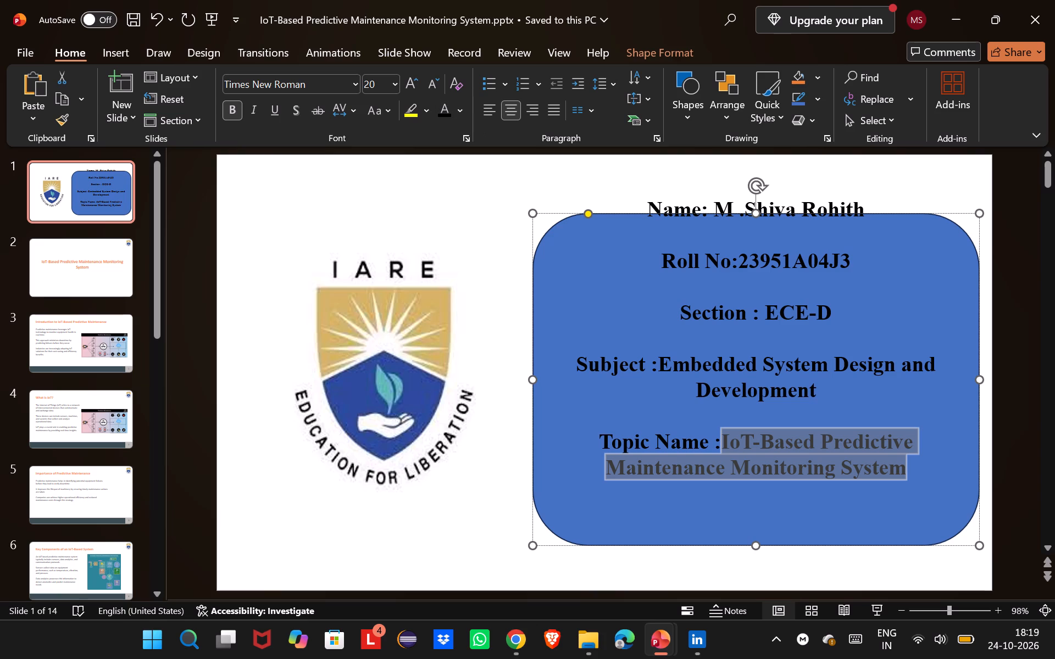
Insert two blank lines above the Name line on slide 1 so the text sits inside the blue rounded box.
click(640, 200)
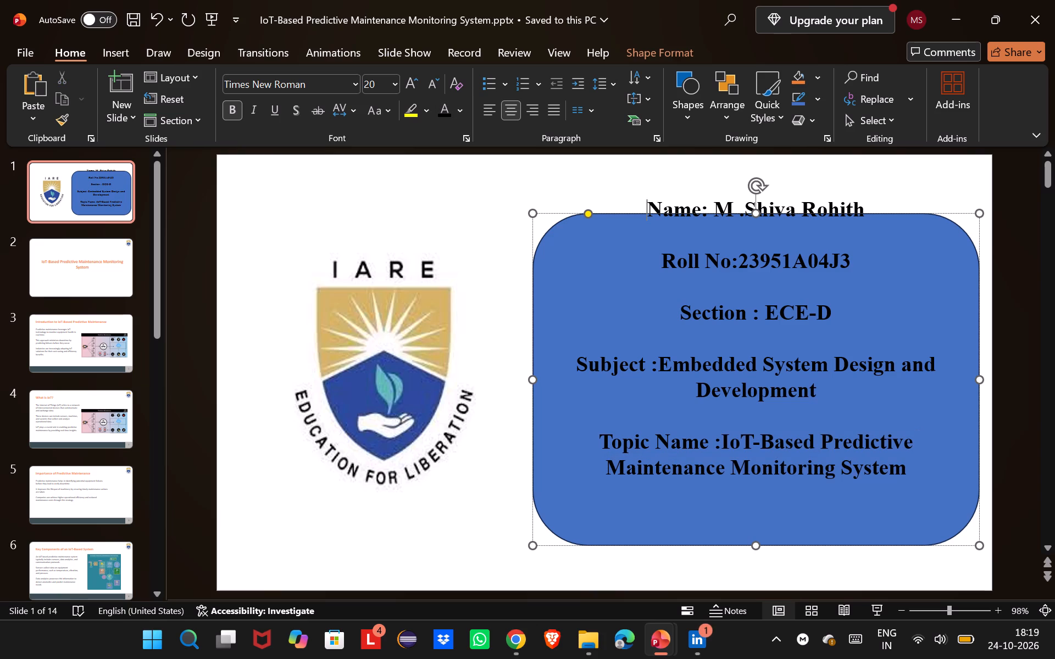
key(Return)
key(Return)
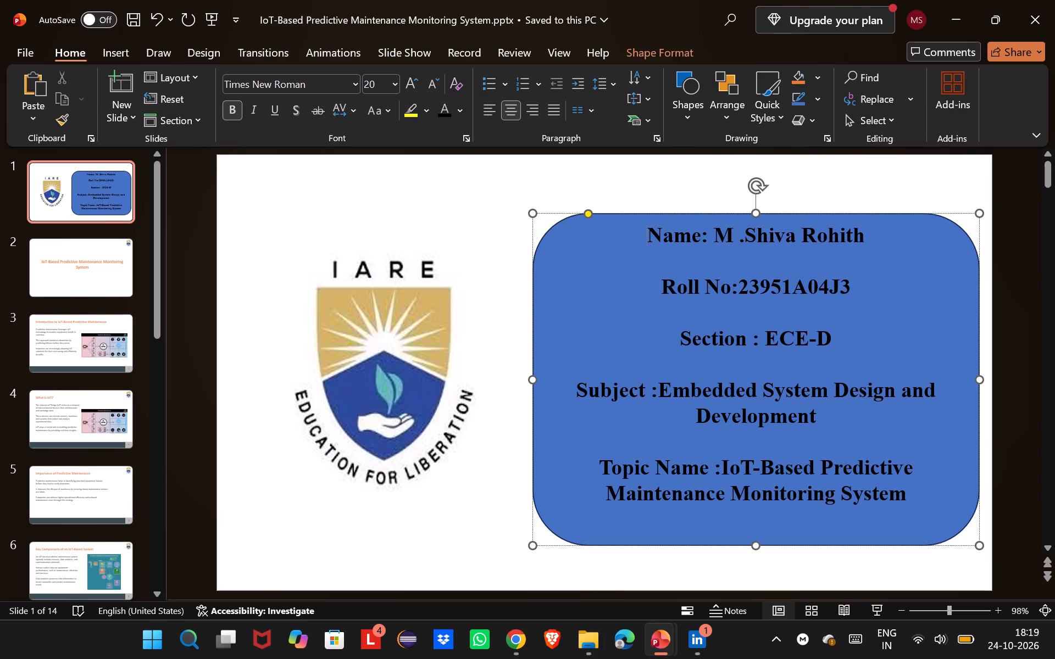
click(648, 196)
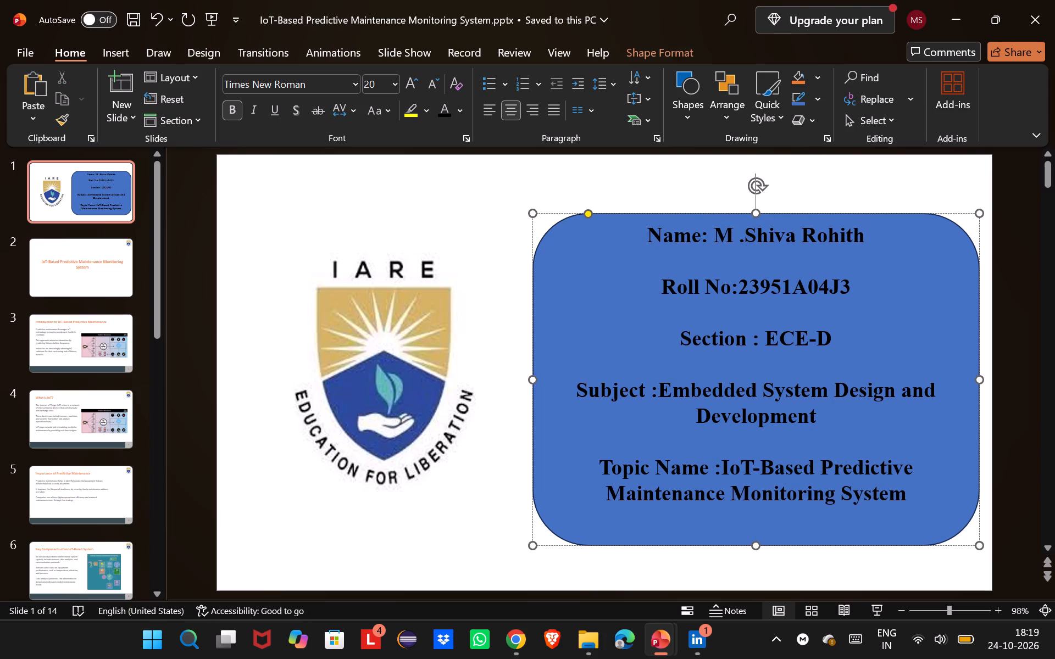
click(485, 172)
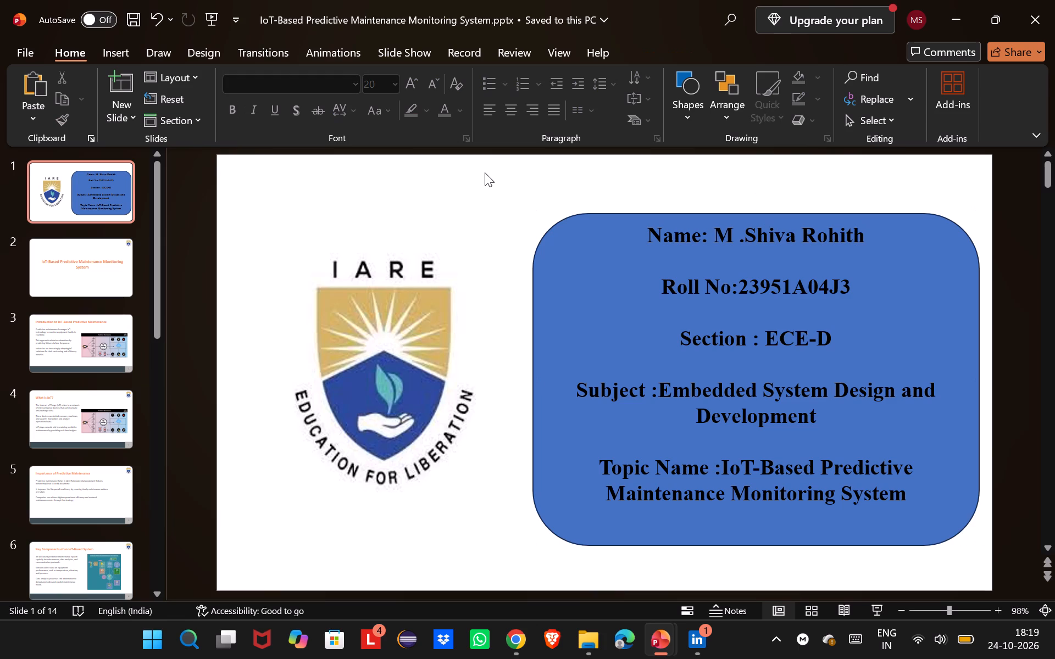
Copy the IARE logo from slide 4 "What is IoT?" onto slide 3 "Introduction to IoT-Based Predictive Maintenance".
scroll(485, 172, down, 3)
scroll(485, 172, up, 1)
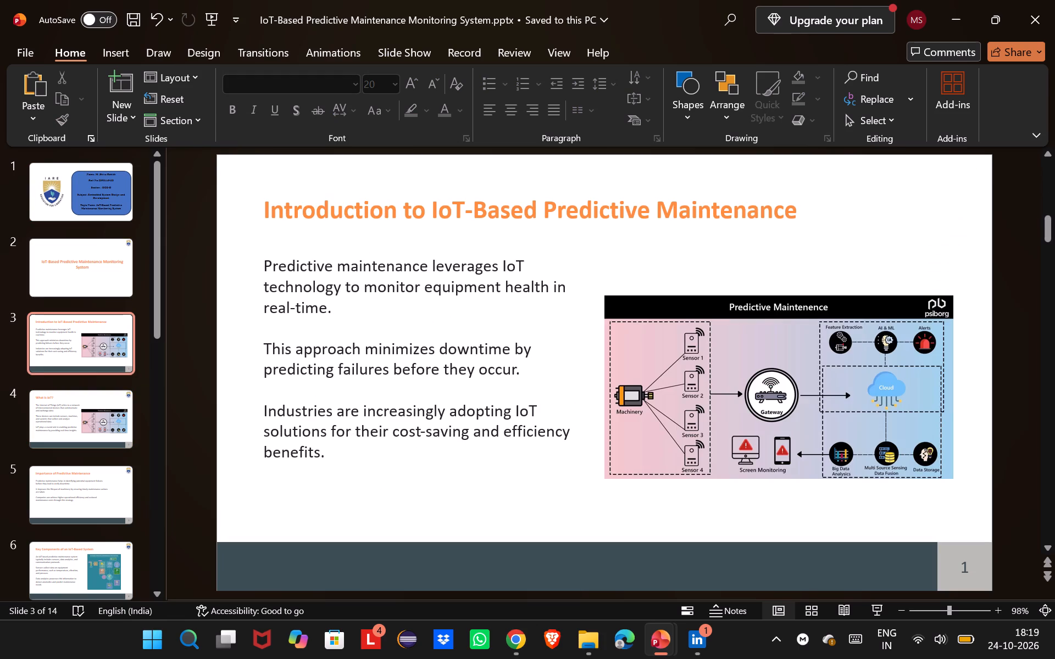
click(123, 406)
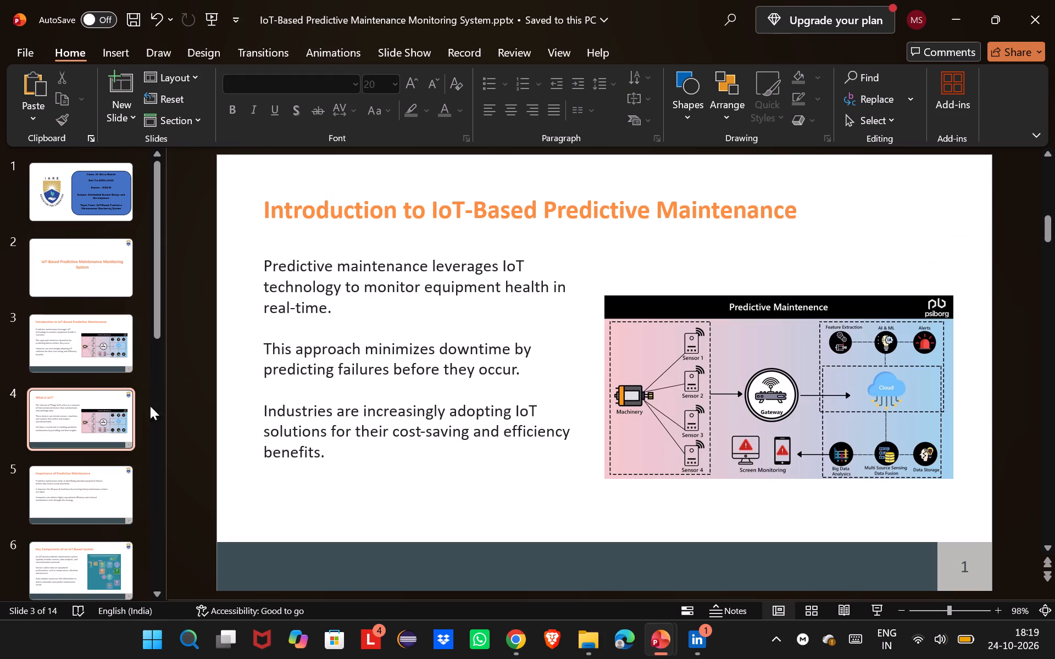
click(960, 176)
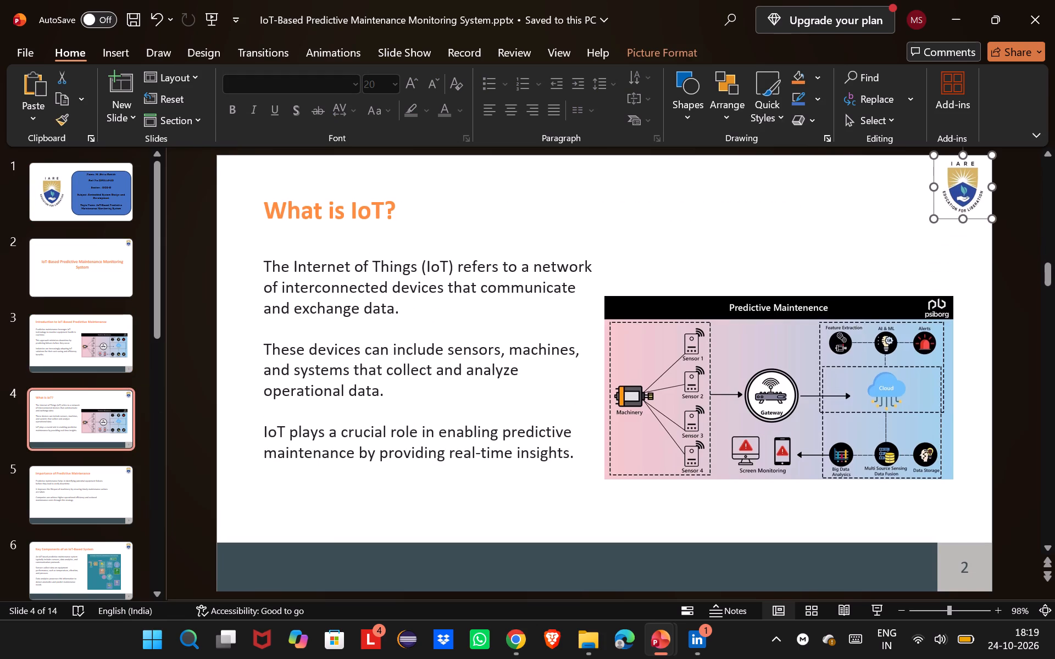
key(ctrl+c)
scroll(960, 176, up, 2)
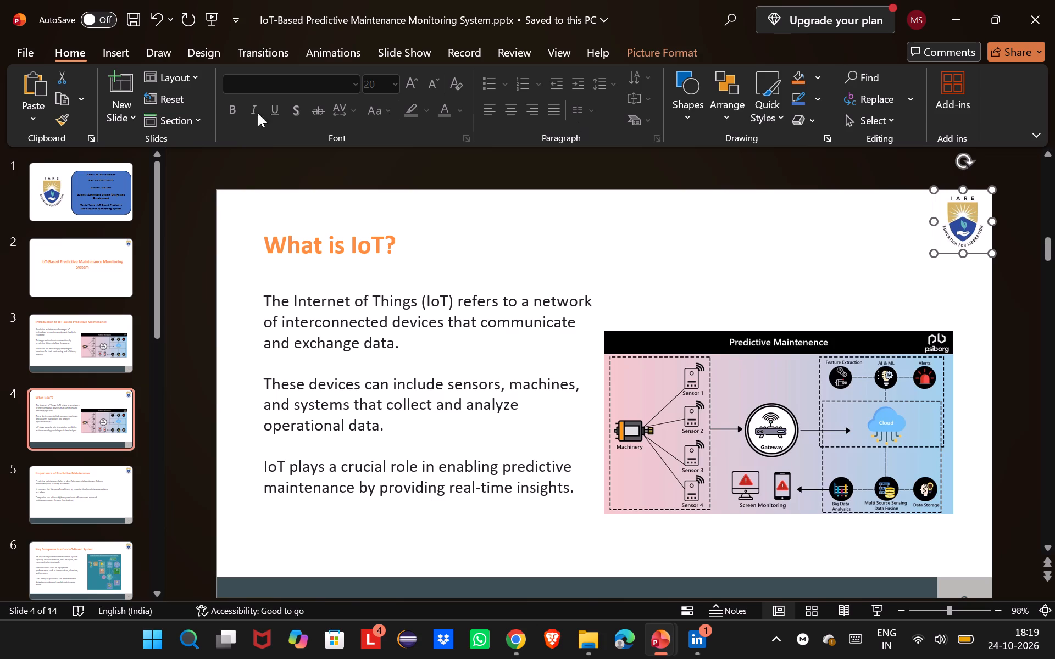
click(84, 362)
key(ctrl+v)
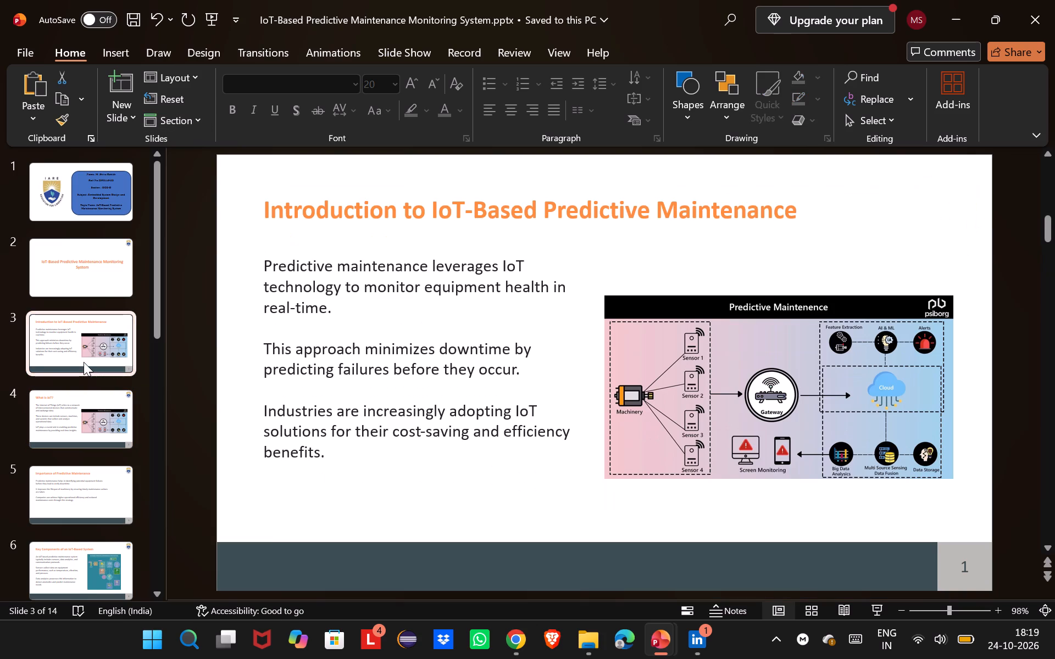
Check the remaining slide thumbnails through slide 14, then save and close the IoT-Based Predictive Maintenance presentation.
scroll(97, 460, down, 9)
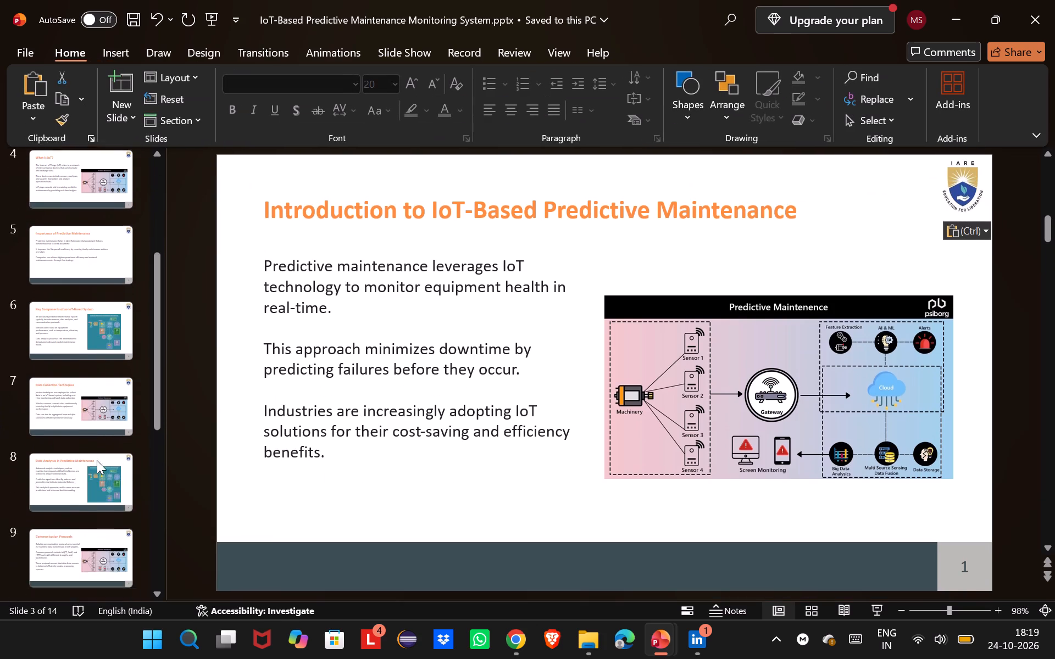
scroll(97, 460, down, 17)
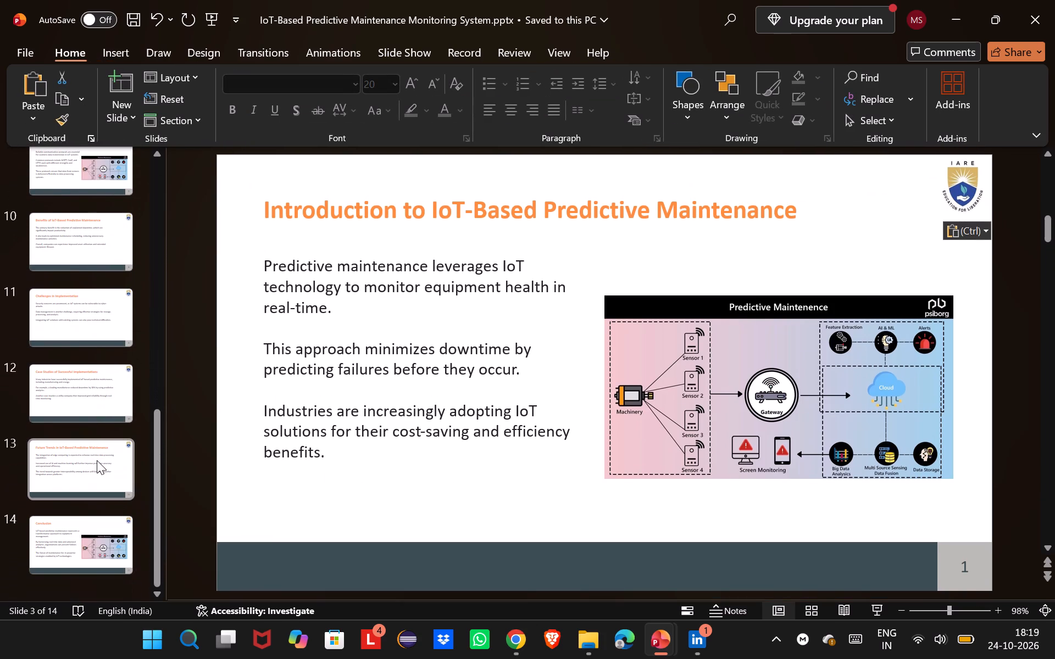
key(ctrl+s)
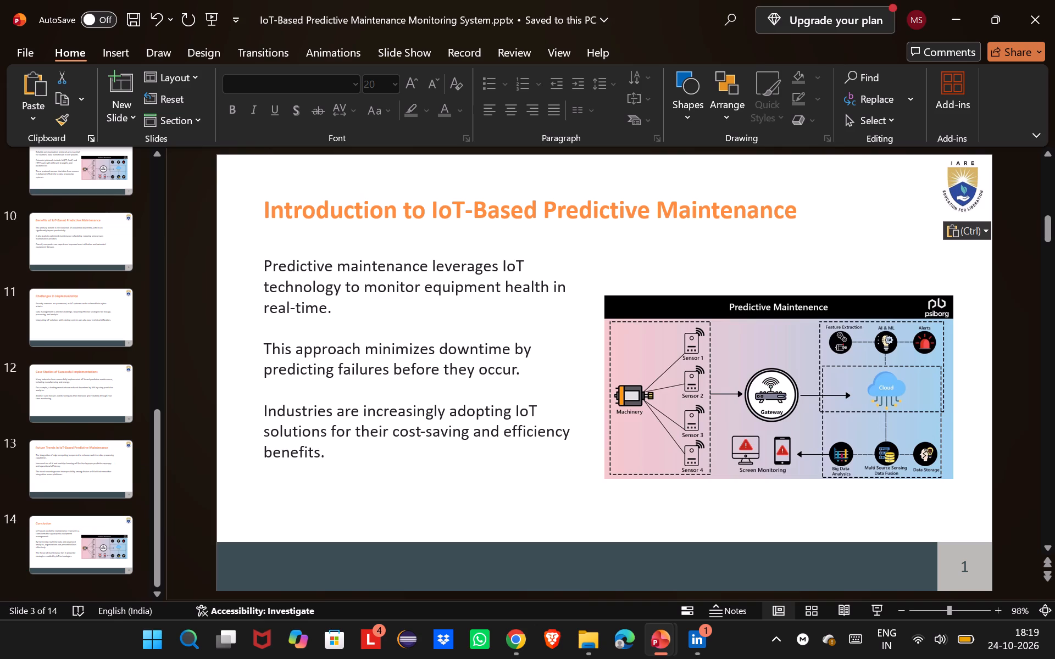
click(1054, 0)
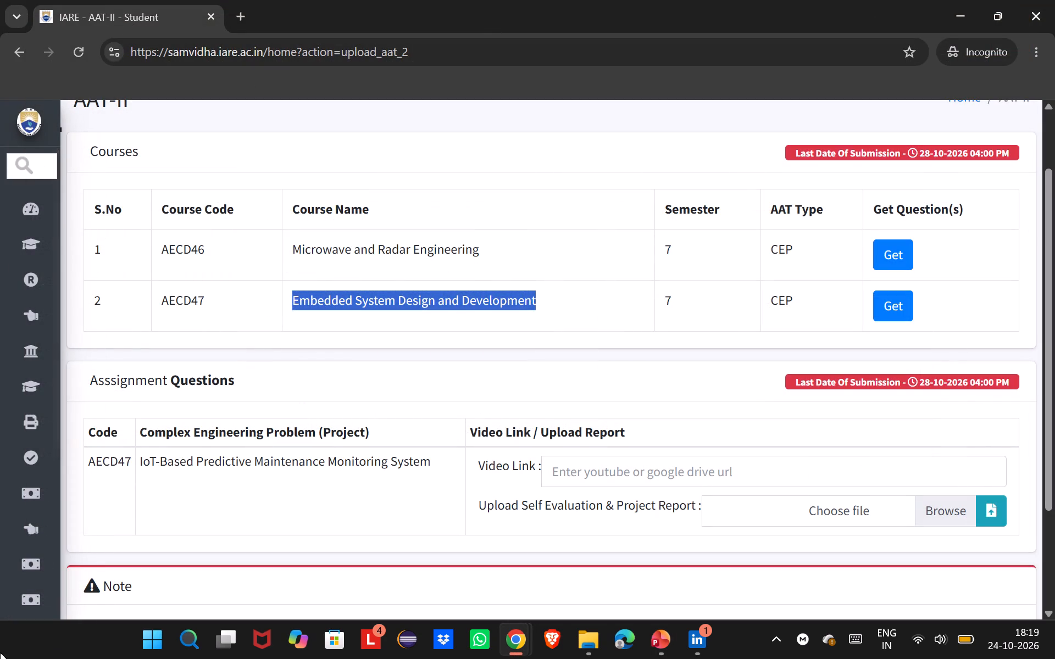
Open the AAT (Concept Video) upload page on the IARE portal in Chrome to see its subjects and questions.
scroll(33, 512, down, 5)
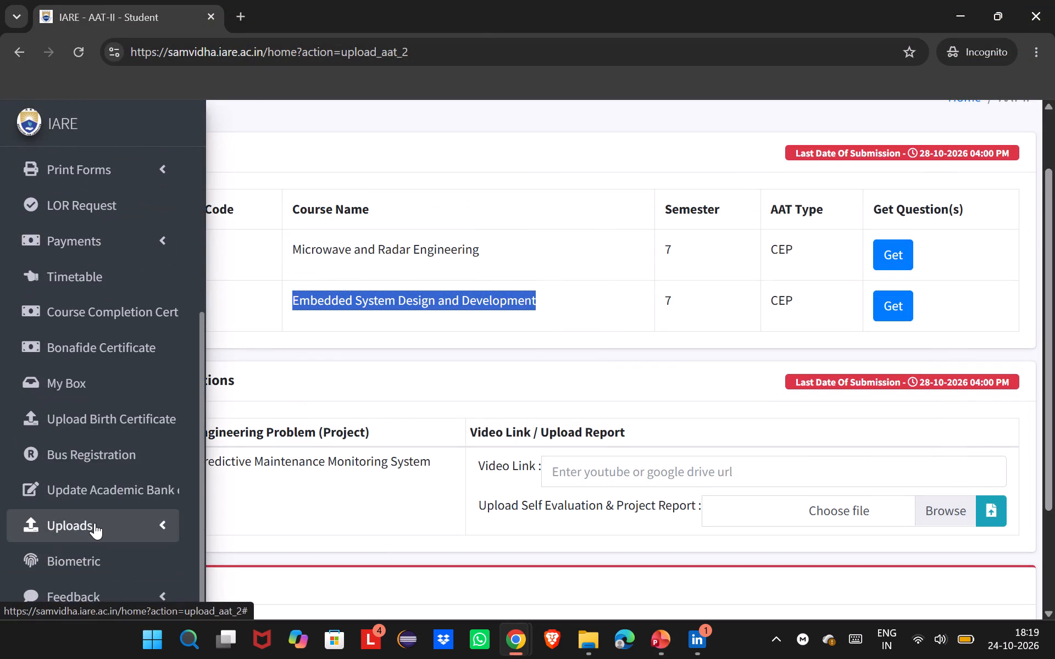
click(95, 523)
scroll(95, 523, down, 5)
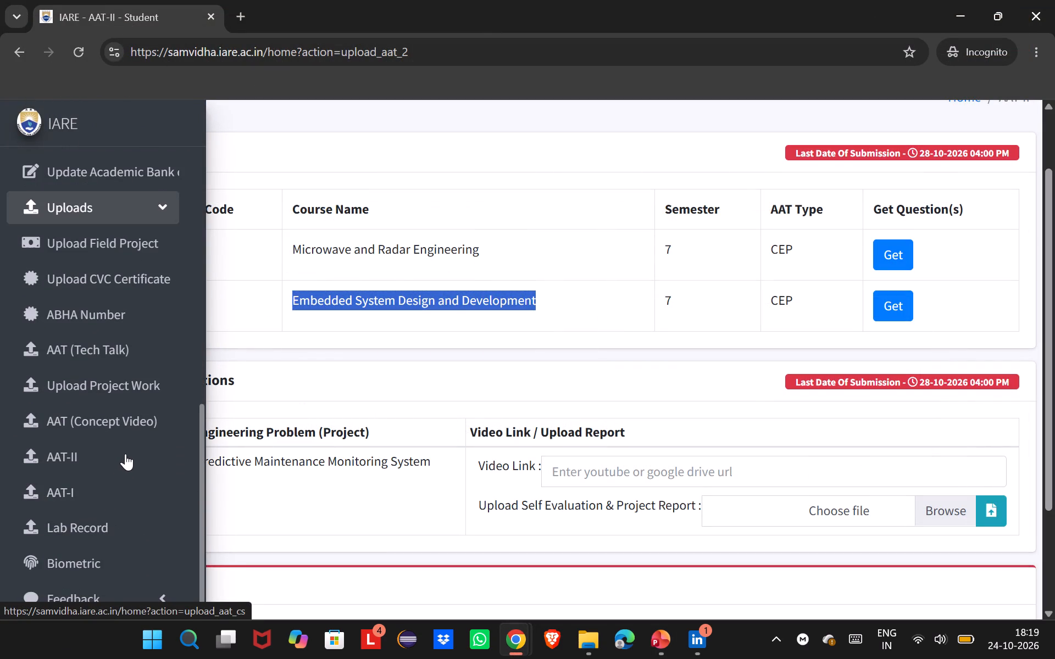
click(139, 410)
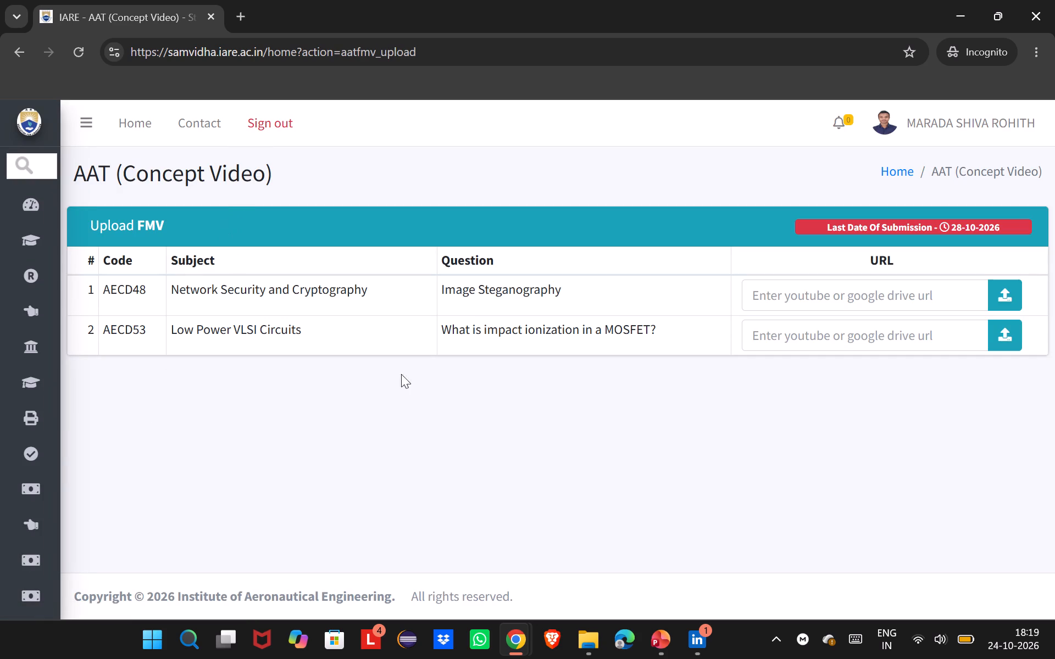
Open Image Steganography.pptx from the Downloads folder in PowerPoint and enable editing.
click(580, 658)
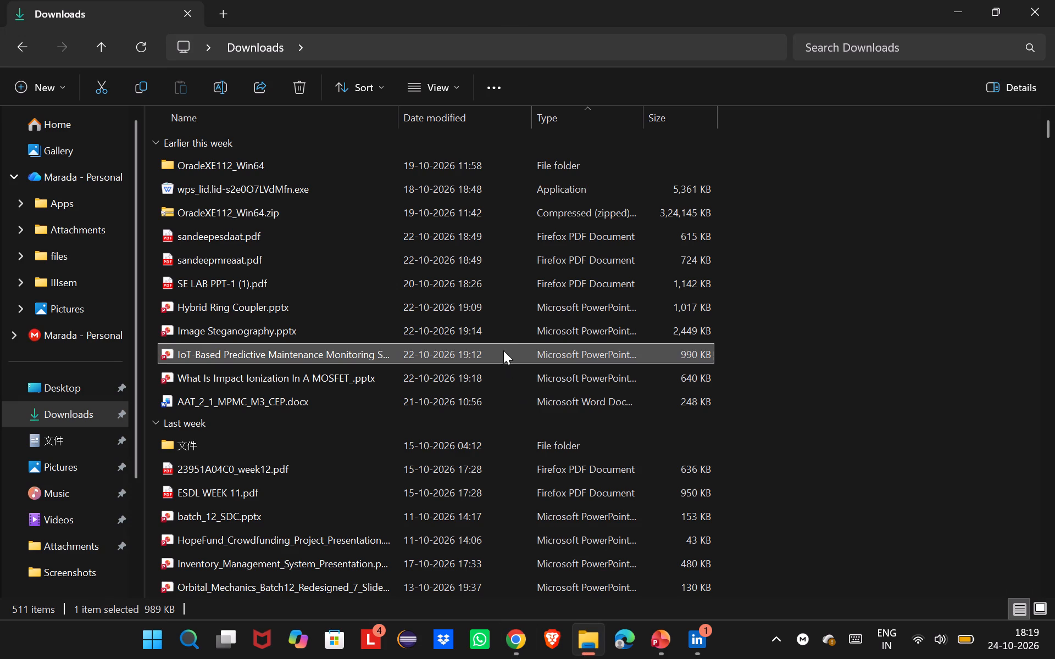
double_click(476, 323)
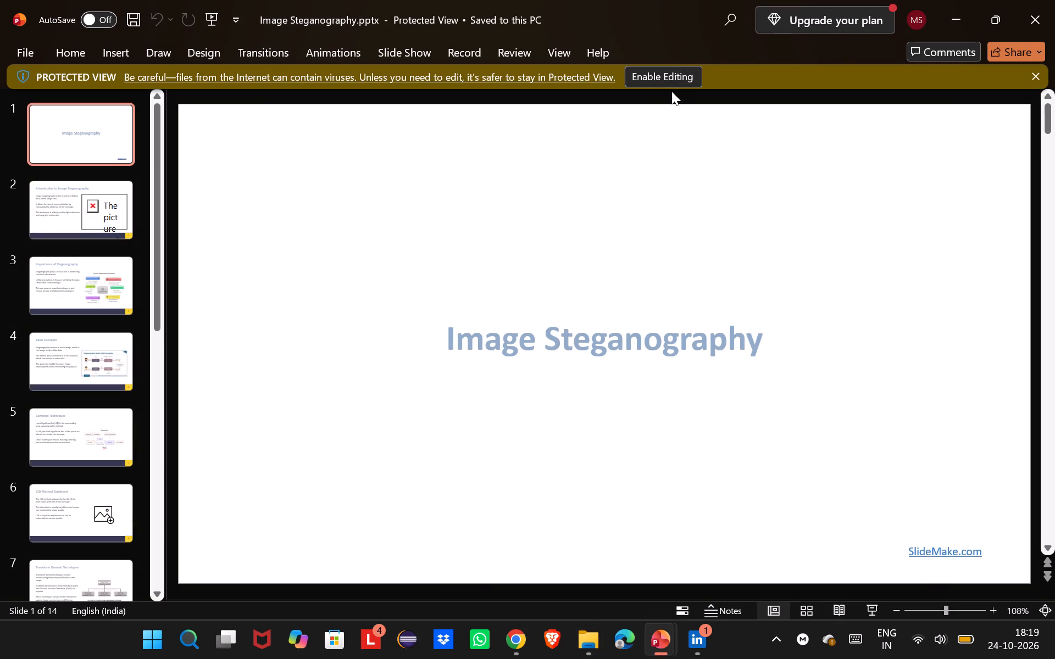
click(678, 71)
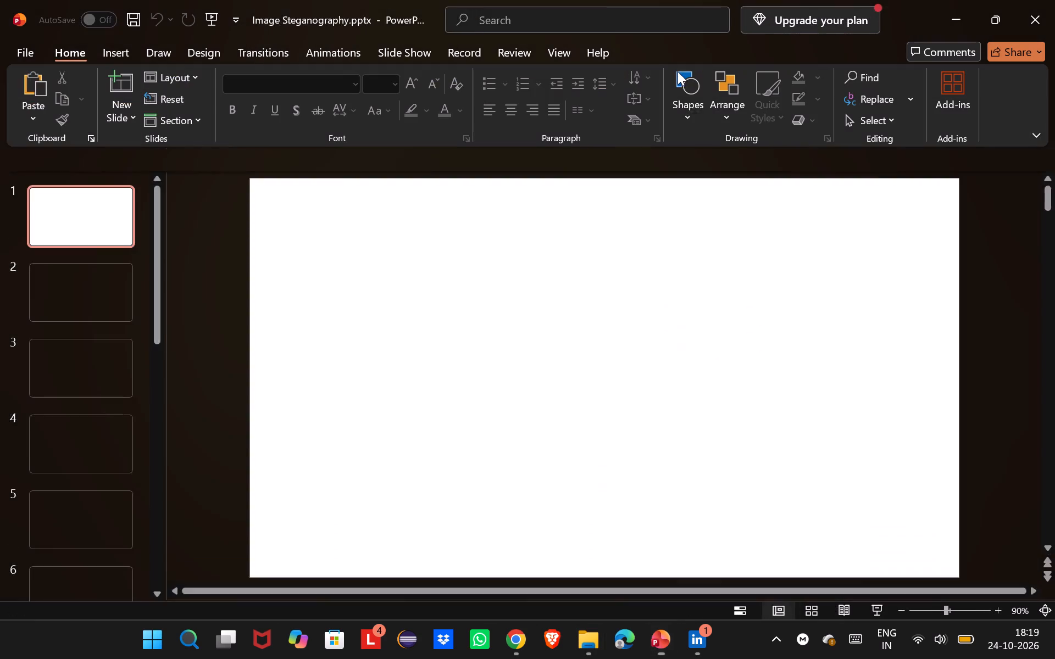
Delete the SlideMake.com link text box from slide 1.
click(895, 563)
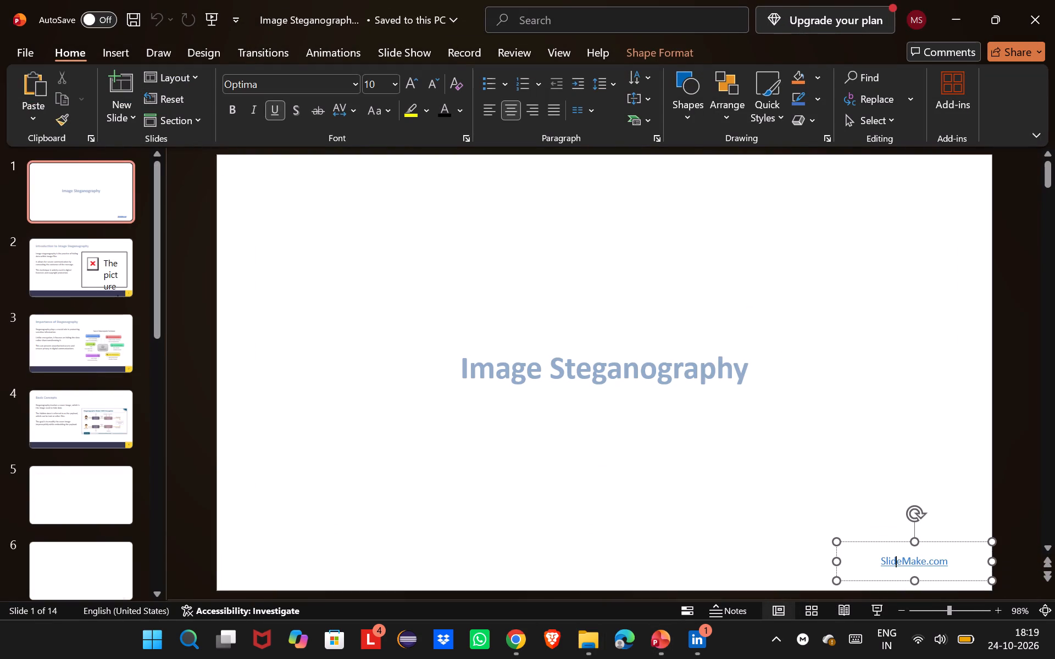
click(913, 515)
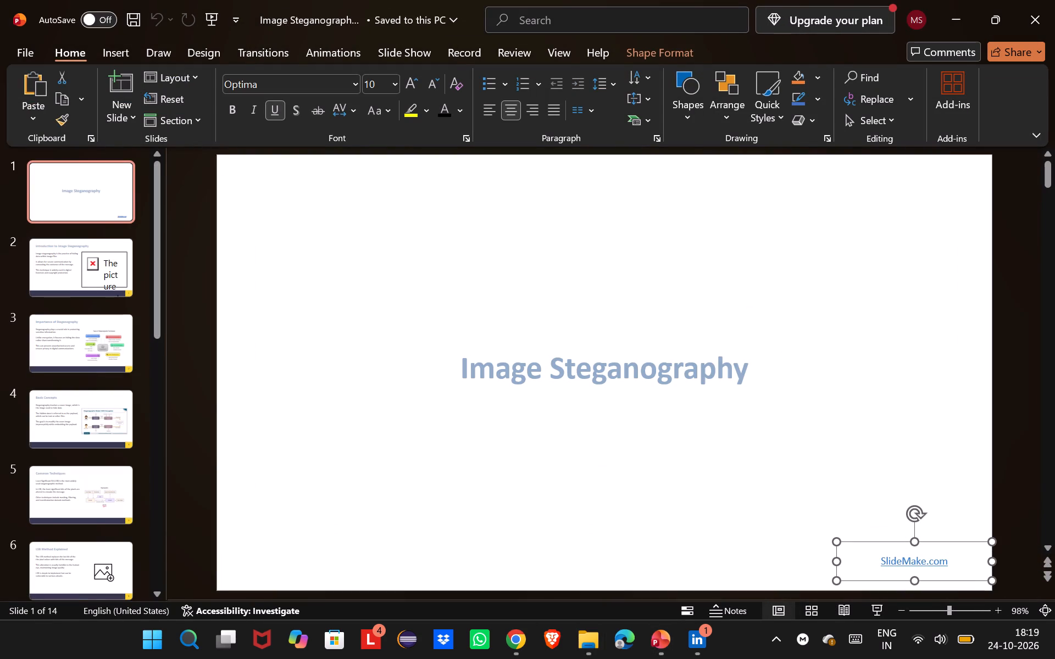
key(Delete)
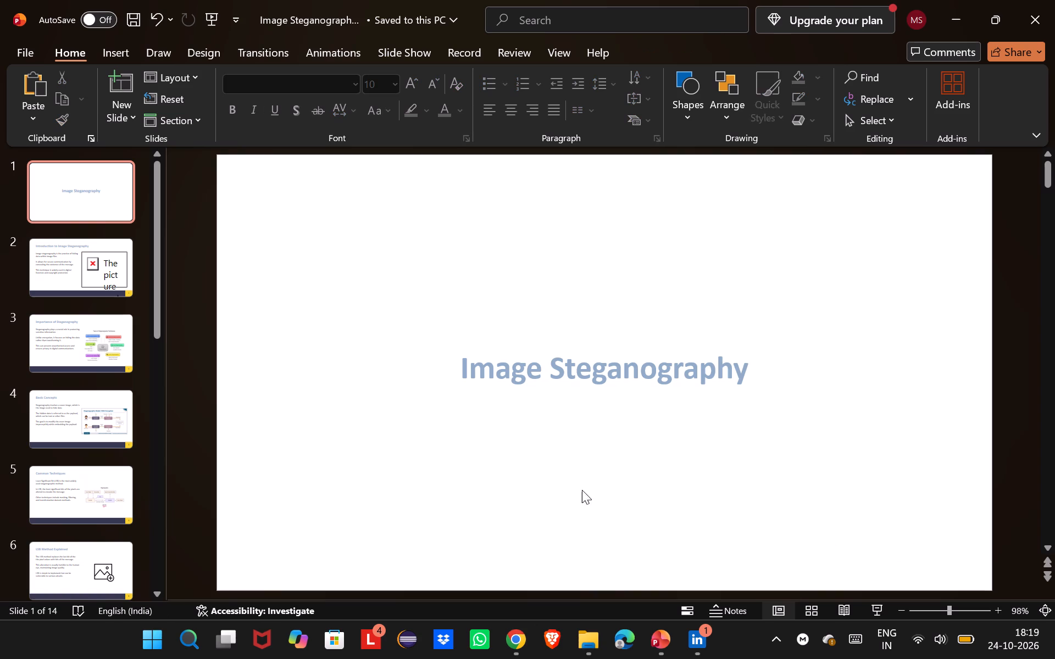
Delete the picture that can't be displayed from slide 2 "Introduction to Image Steganography".
click(110, 247)
click(671, 482)
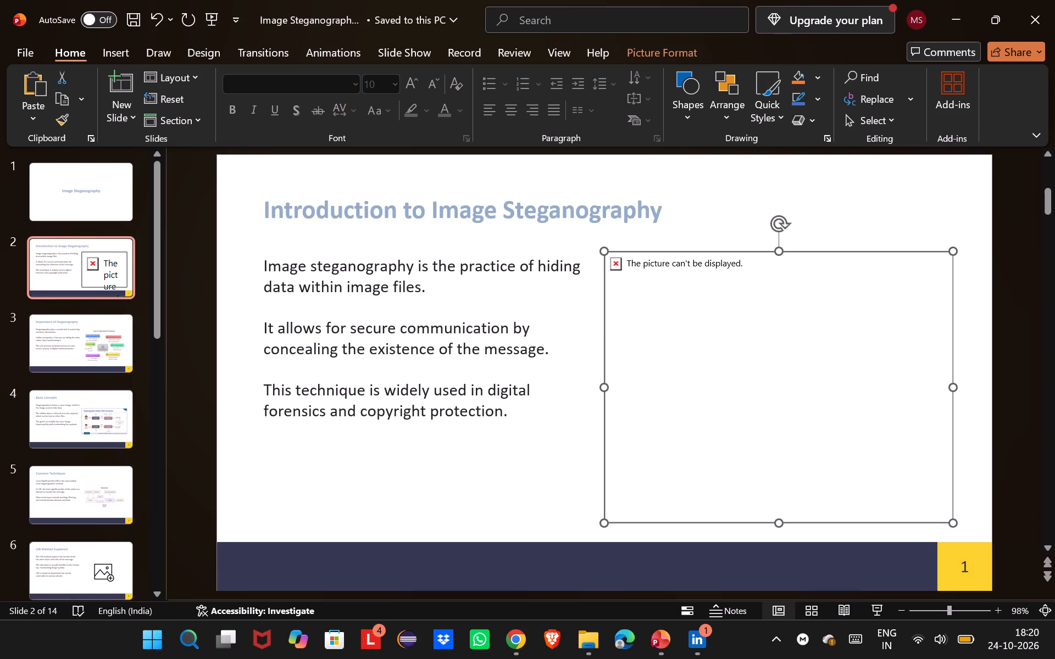
key(Delete)
Widen the slide 2 body text box into the space freed by the deleted picture.
click(418, 389)
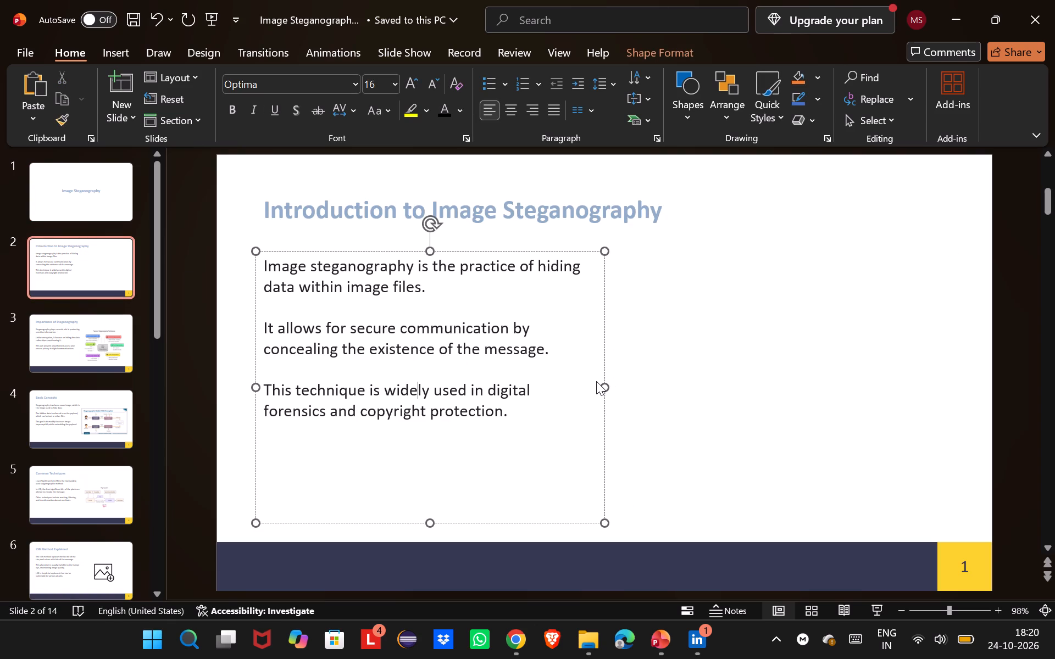
drag(599, 389, 671, 387)
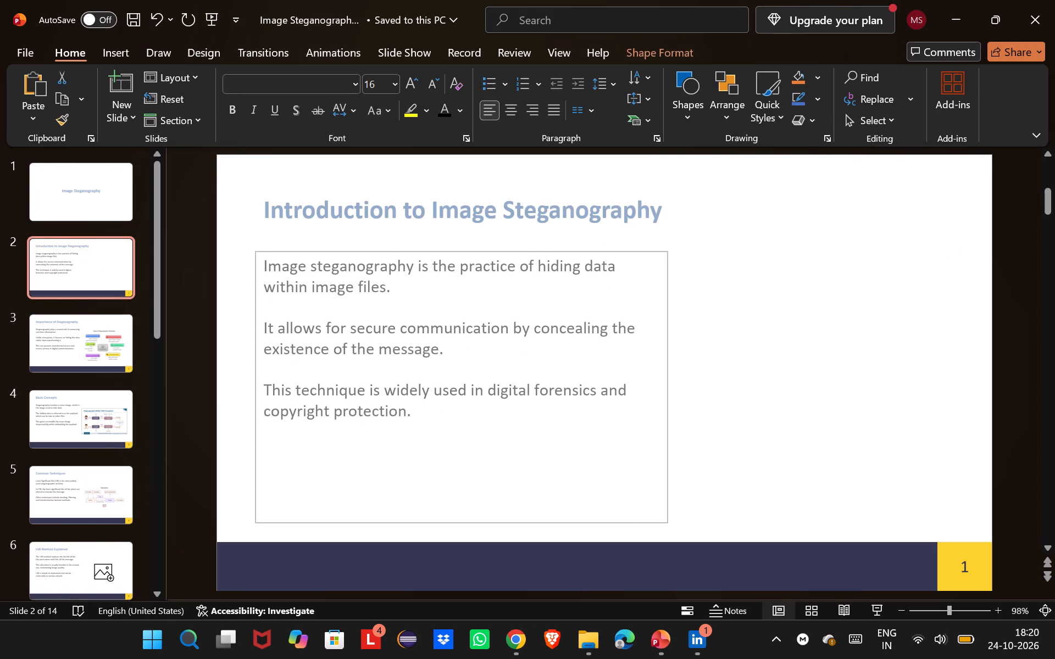
drag(671, 387, 772, 378)
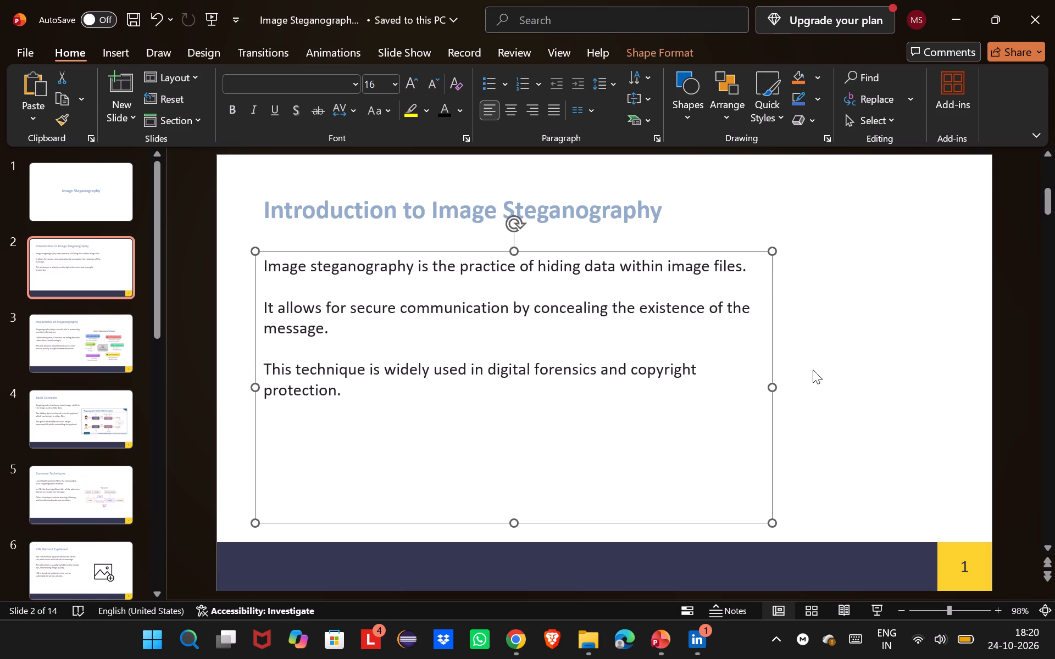
click(813, 370)
Delete the placeholder image icon from slide 6 "LSB Method Explained".
scroll(813, 370, down, 3)
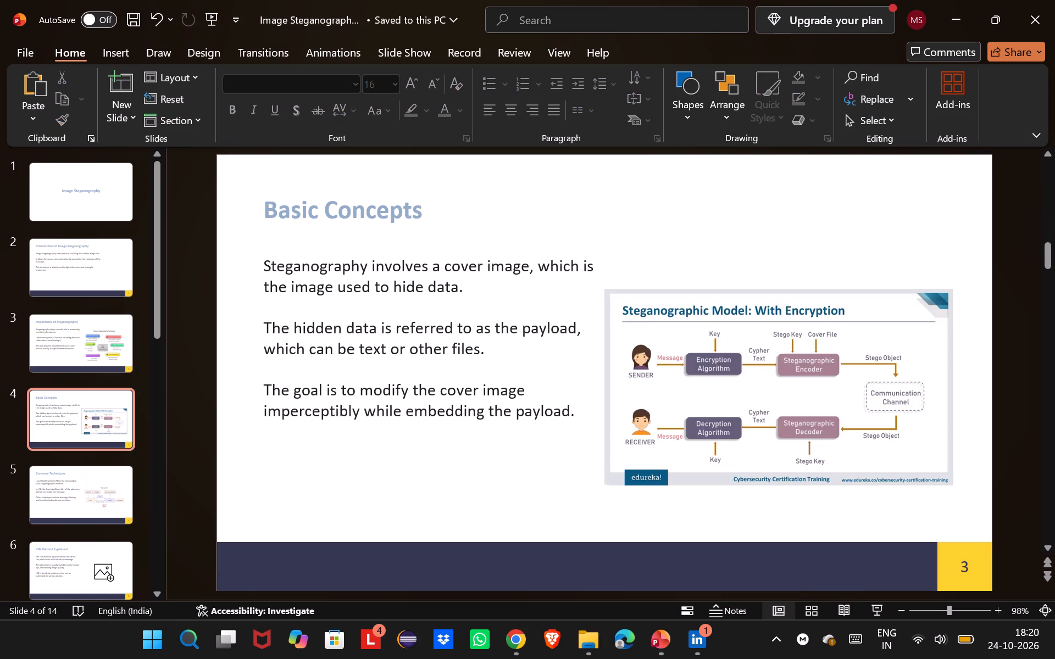
scroll(813, 370, down, 1)
scroll(635, 284, down, 1)
scroll(635, 284, up, 1)
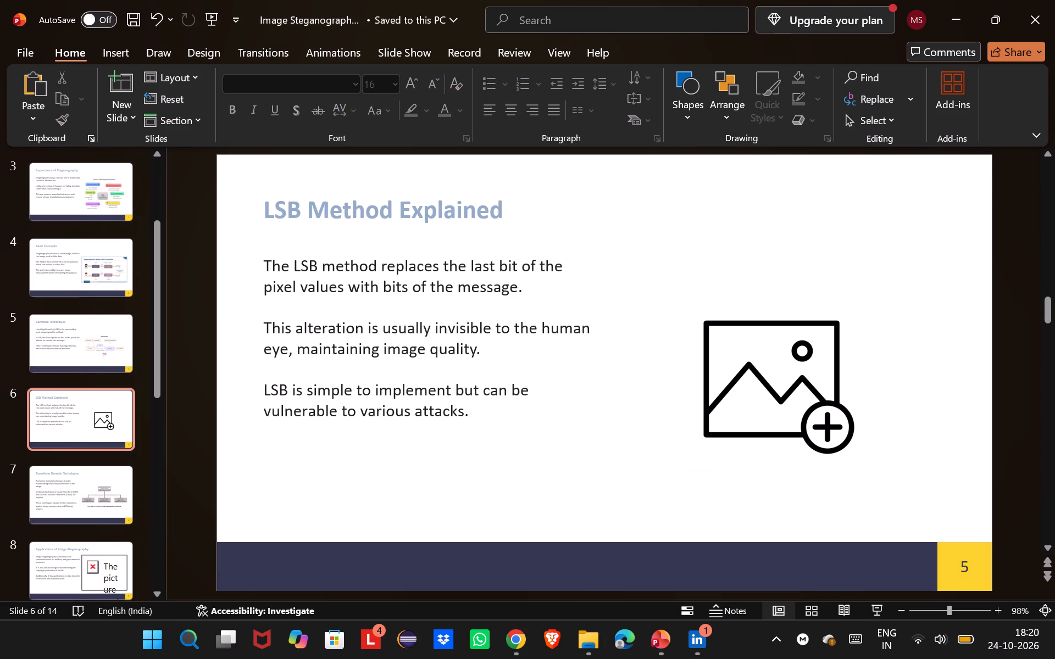
click(843, 366)
key(Delete)
Widen the slide 6 body text box across the empty area beside it.
click(508, 334)
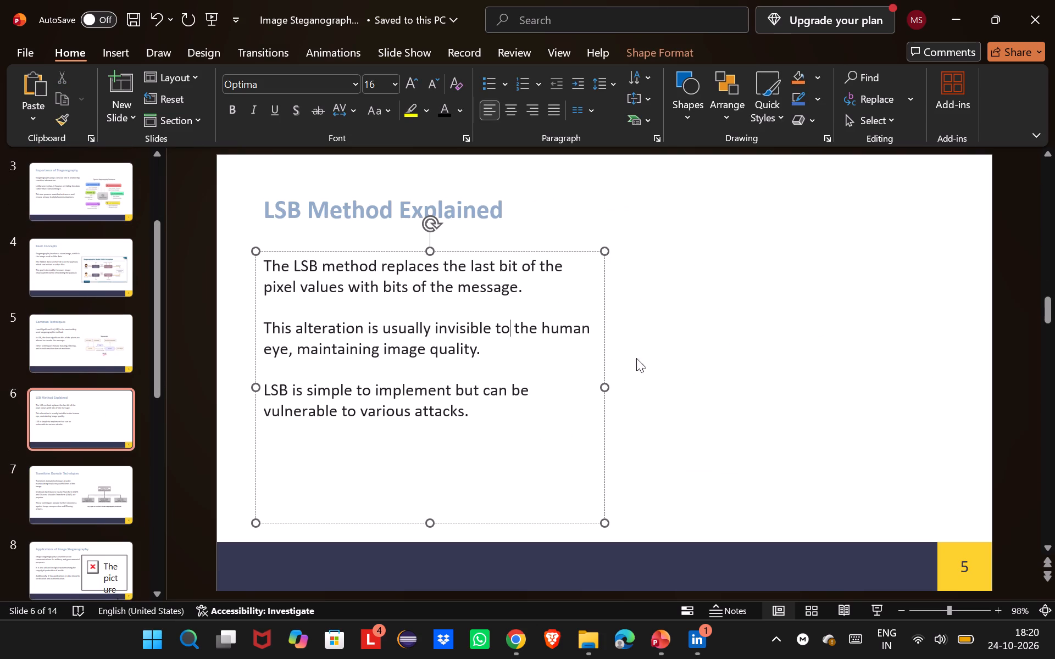
drag(605, 389, 854, 383)
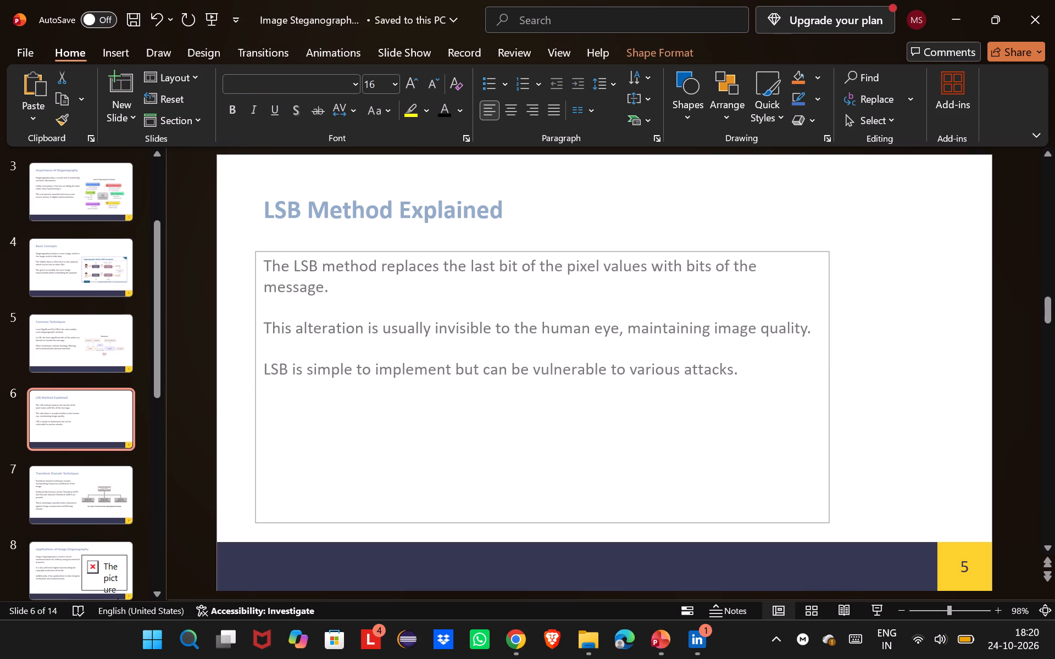
drag(854, 383, 821, 376)
click(900, 365)
On slide 8 "Applications of Image Steganography", delete the picture that can't be displayed and widen the body text box into its space.
scroll(900, 365, down, 2)
click(900, 365)
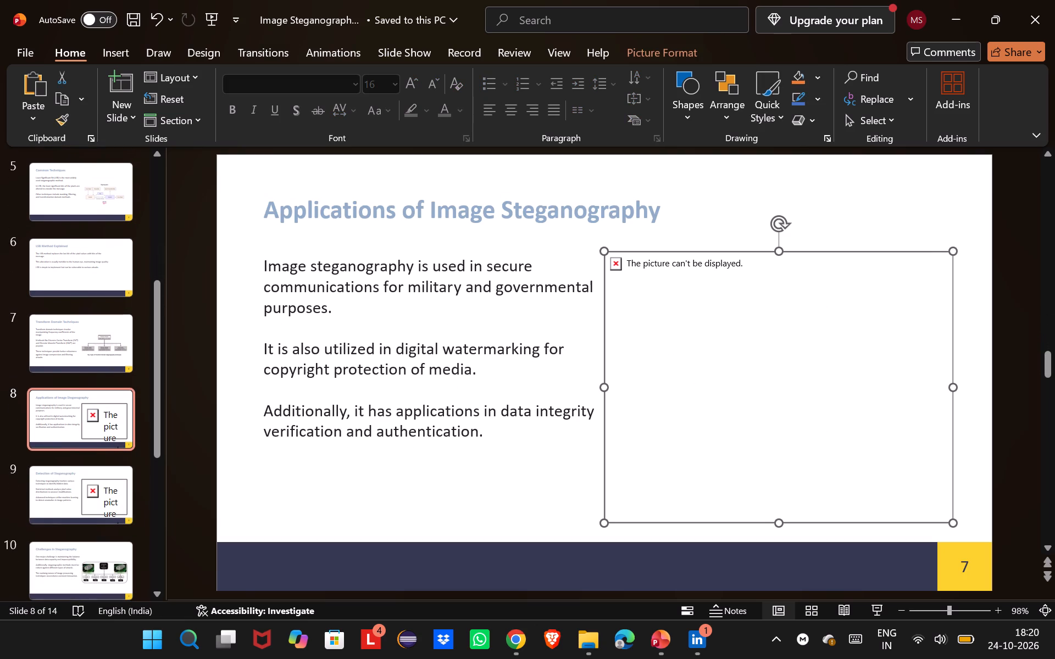
key(Delete)
click(497, 320)
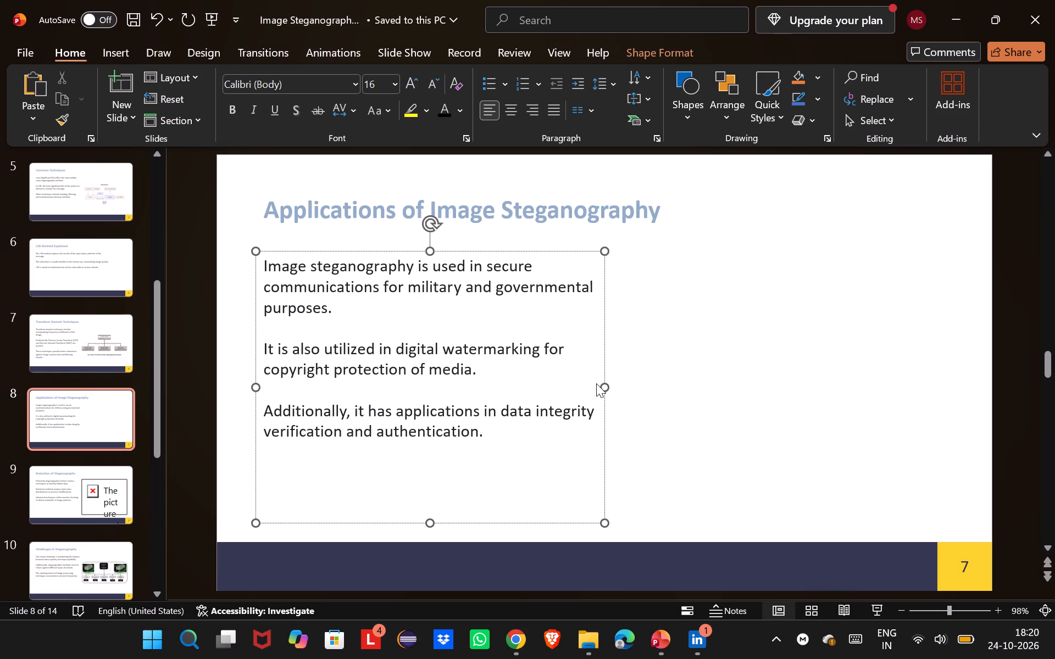
drag(607, 387, 809, 404)
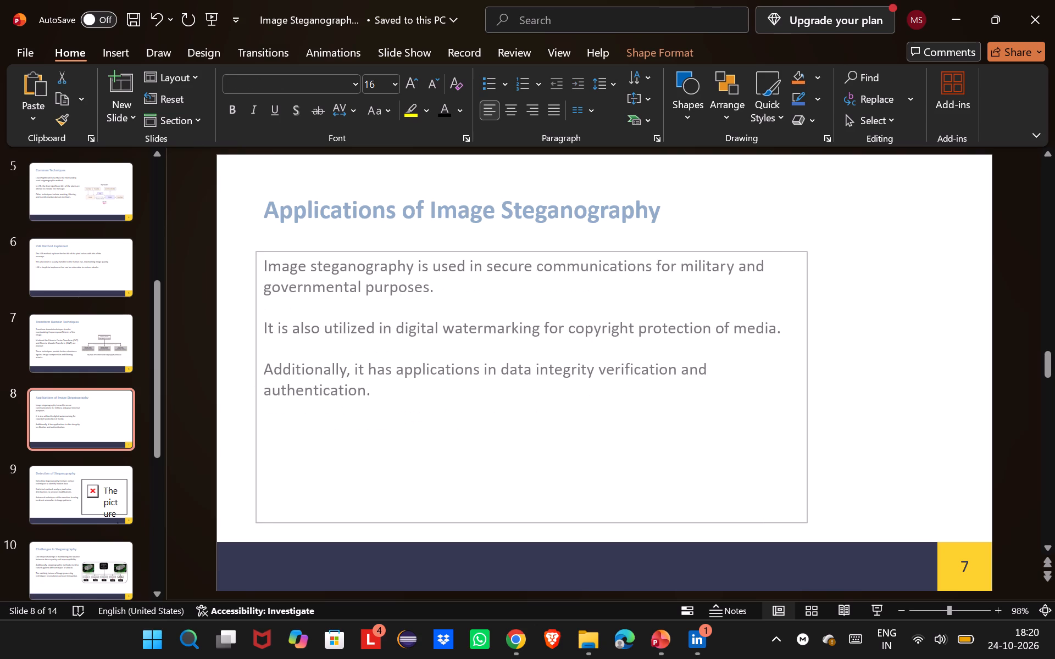
drag(809, 404, 815, 404)
click(865, 397)
On slide 9 "Detection of Steganography", delete the picture that can't be displayed and widen the body text box into its space.
scroll(867, 396, down, 1)
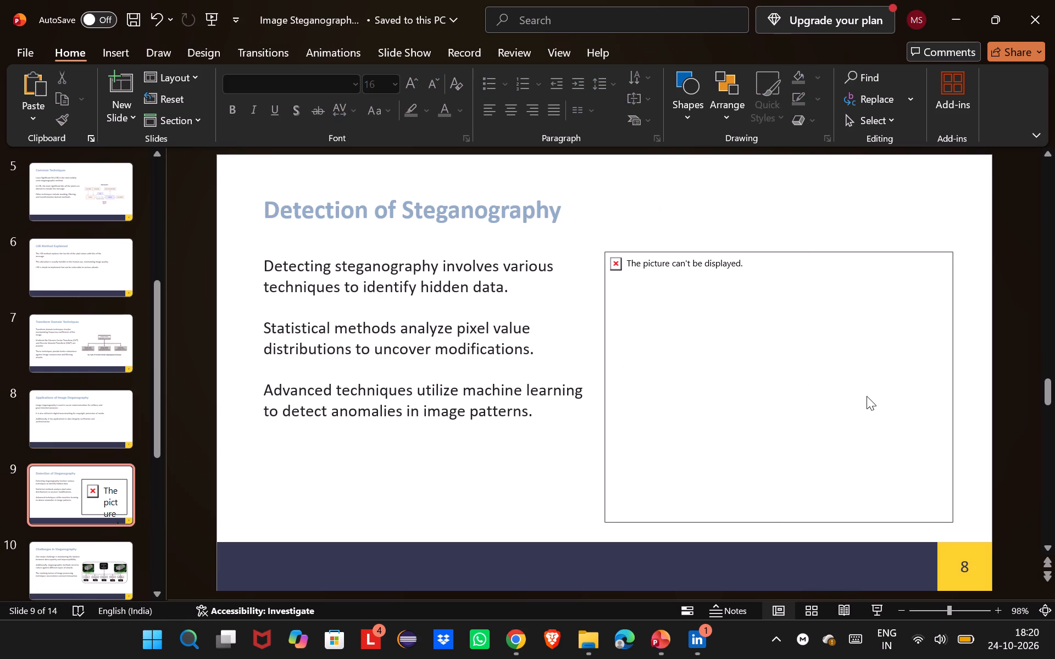
click(867, 396)
key(Delete)
click(487, 346)
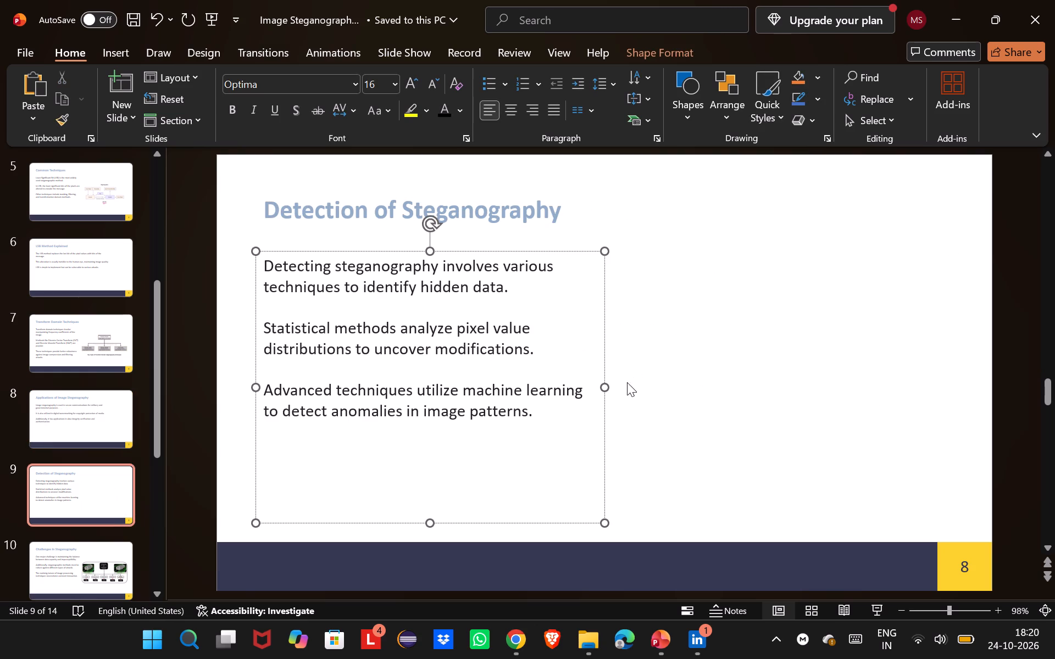
drag(604, 387, 820, 404)
click(864, 400)
On slide 12 "Future Trends", delete the picture that can't be displayed and widen the body text box into its space.
scroll(864, 400, down, 1)
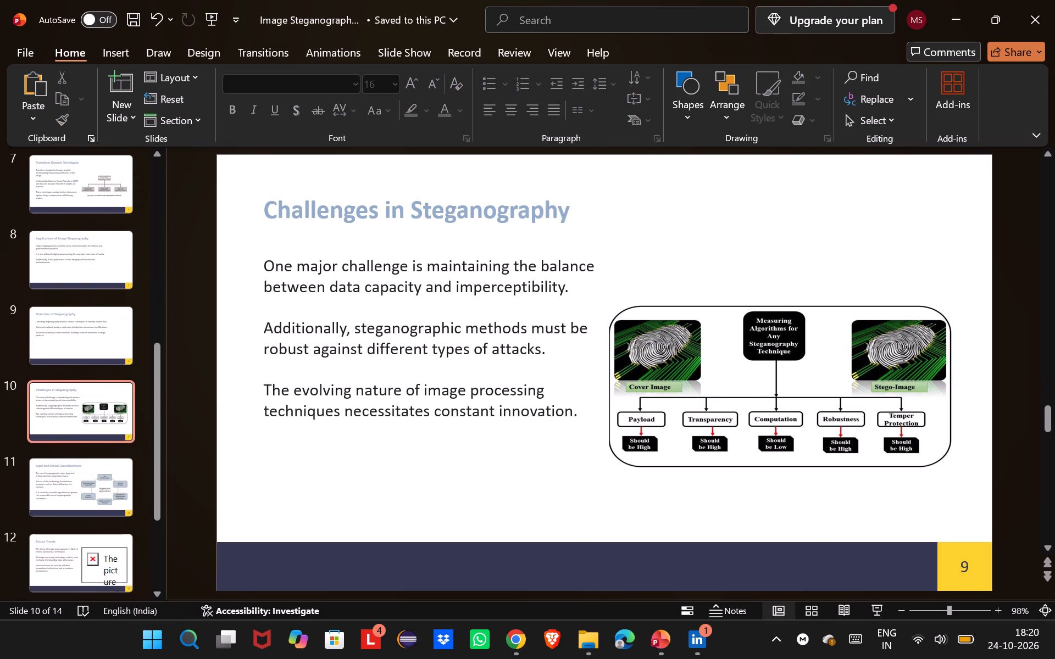
scroll(865, 399, down, 2)
click(865, 399)
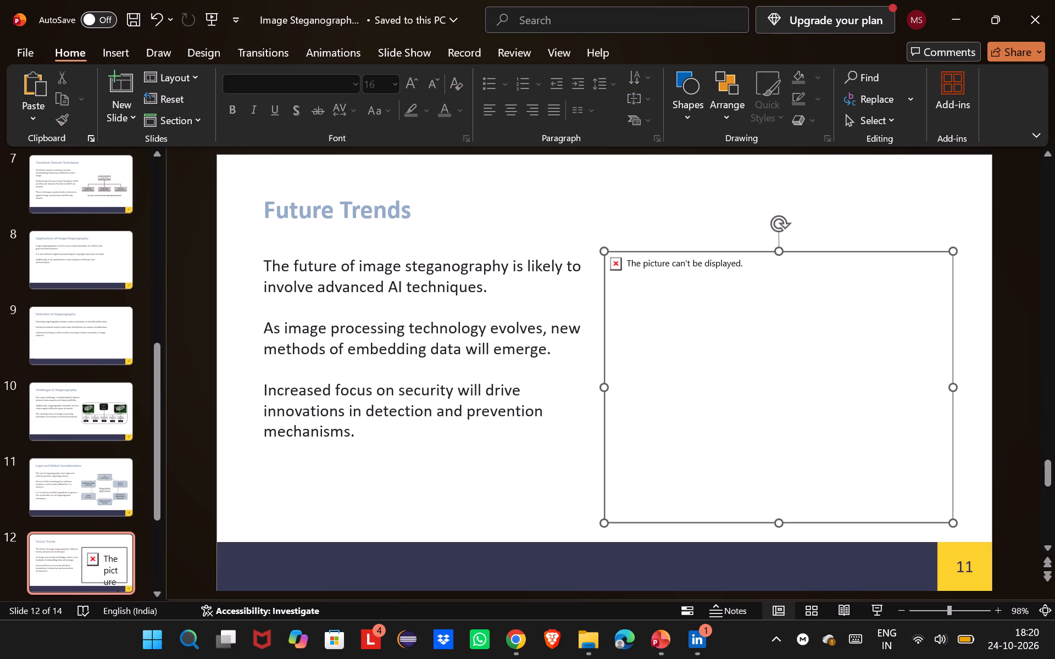
key(Delete)
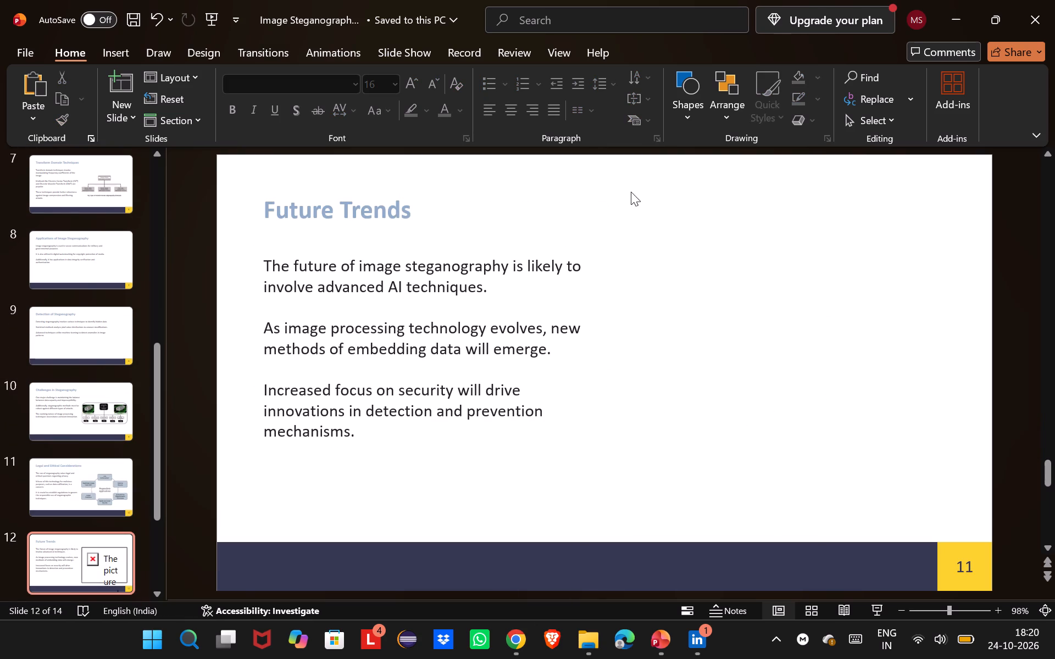
click(448, 287)
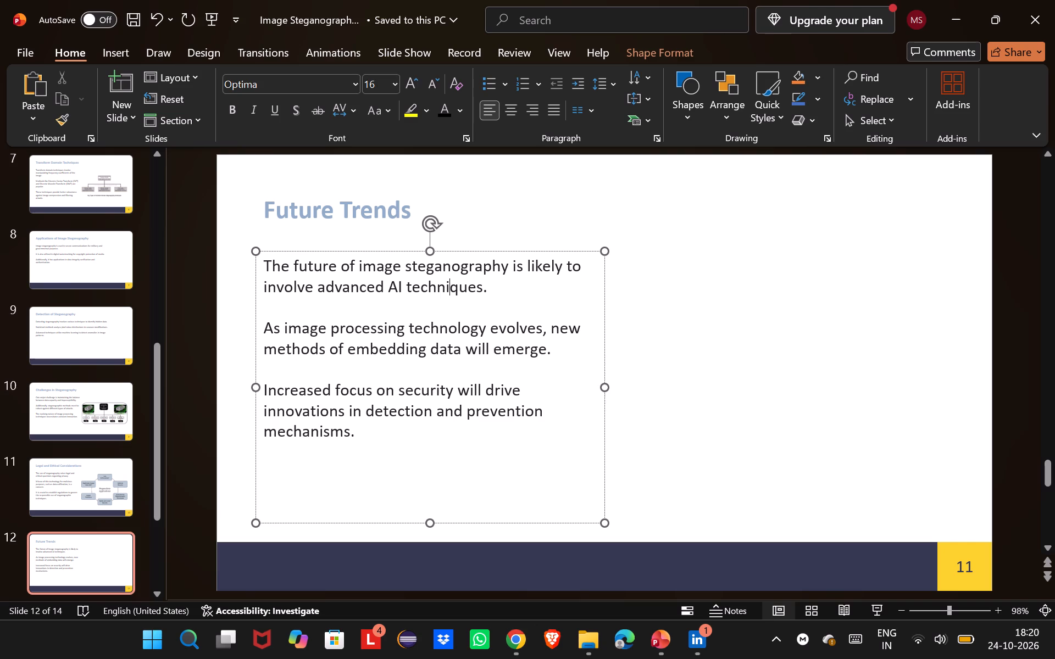
drag(602, 386, 815, 424)
click(865, 420)
Delete the closing sentence "Feel free to adjust any of the content to better suit your audience or specific focus!" from slide 14.
scroll(865, 420, down, 1)
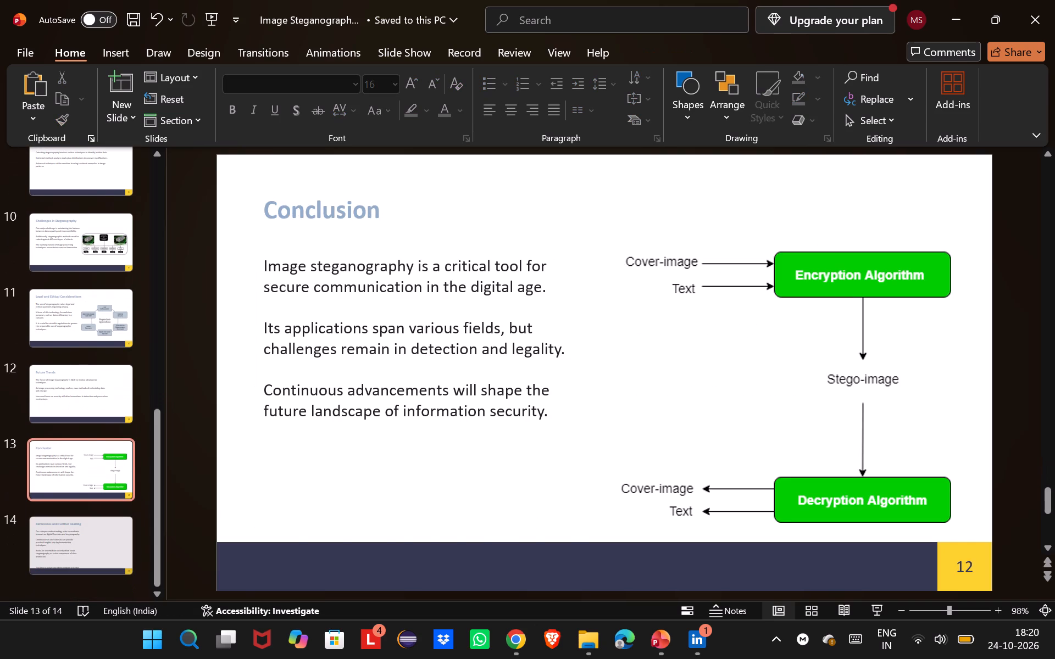
scroll(648, 395, down, 1)
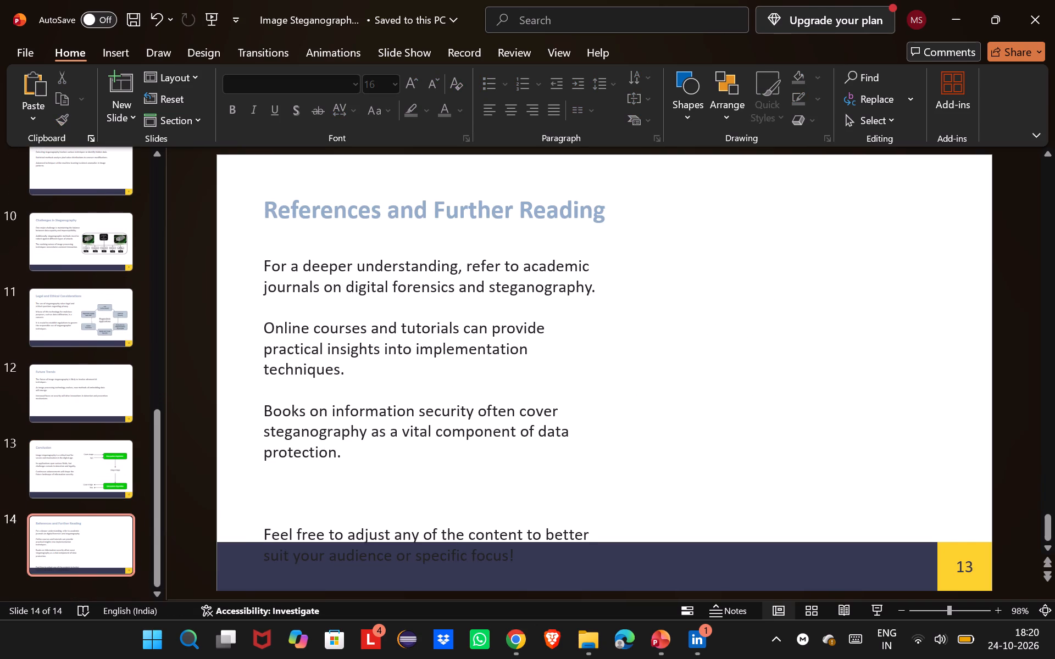
drag(263, 533, 335, 535)
drag(335, 535, 531, 548)
drag(263, 528, 454, 556)
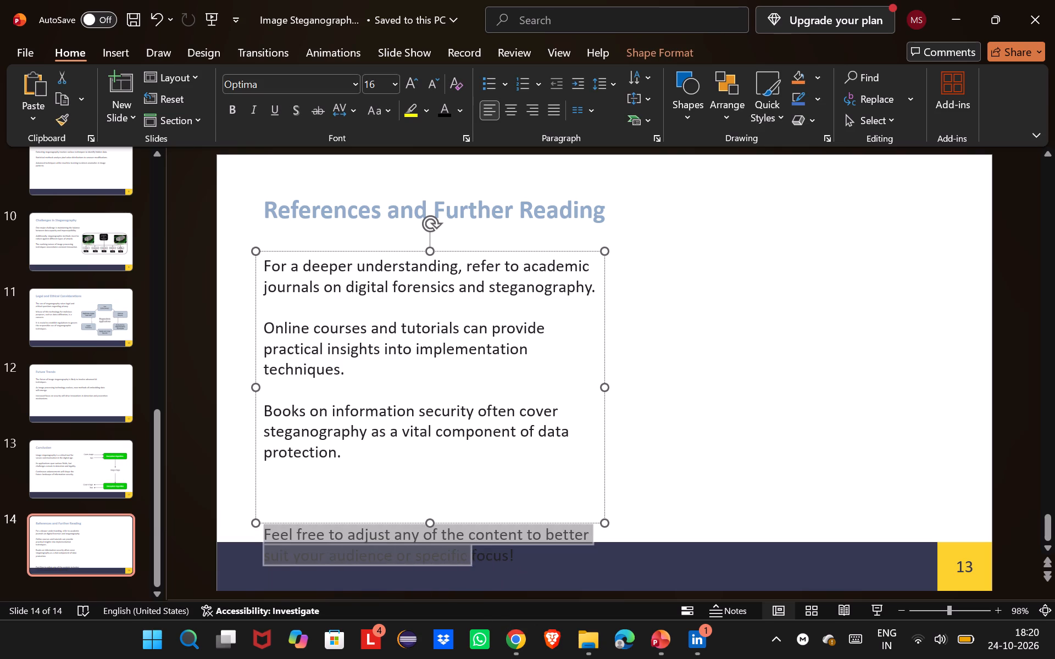
drag(454, 556, 510, 554)
key(Delete)
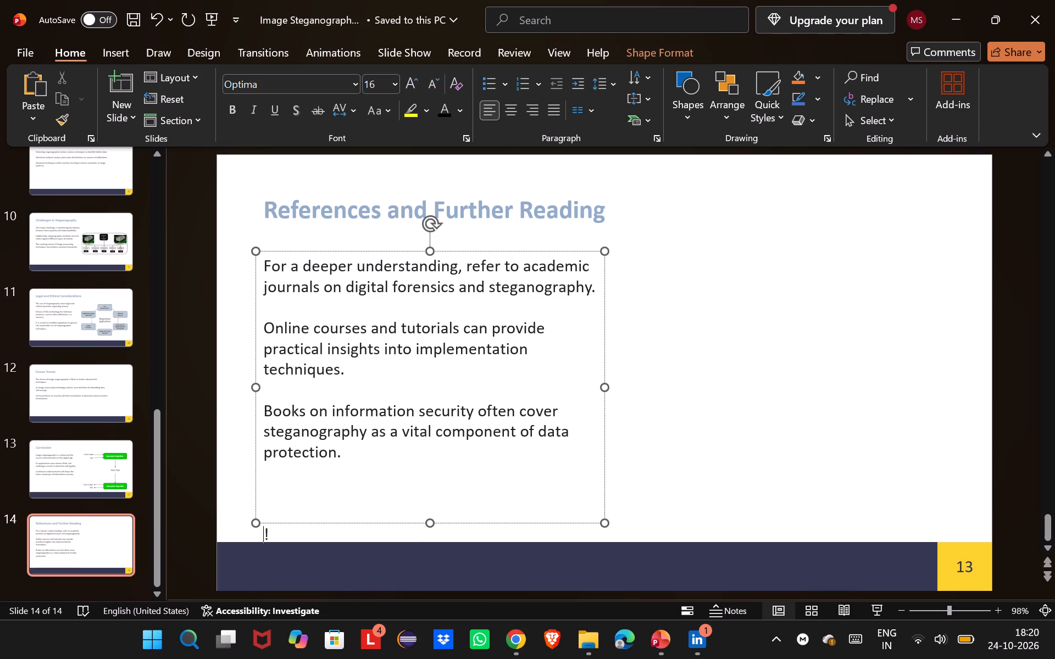
click(309, 529)
key(BackSpace)
Widen the body text box of slide 14 "References and Further Reading" across the empty area beside it.
drag(606, 388, 794, 371)
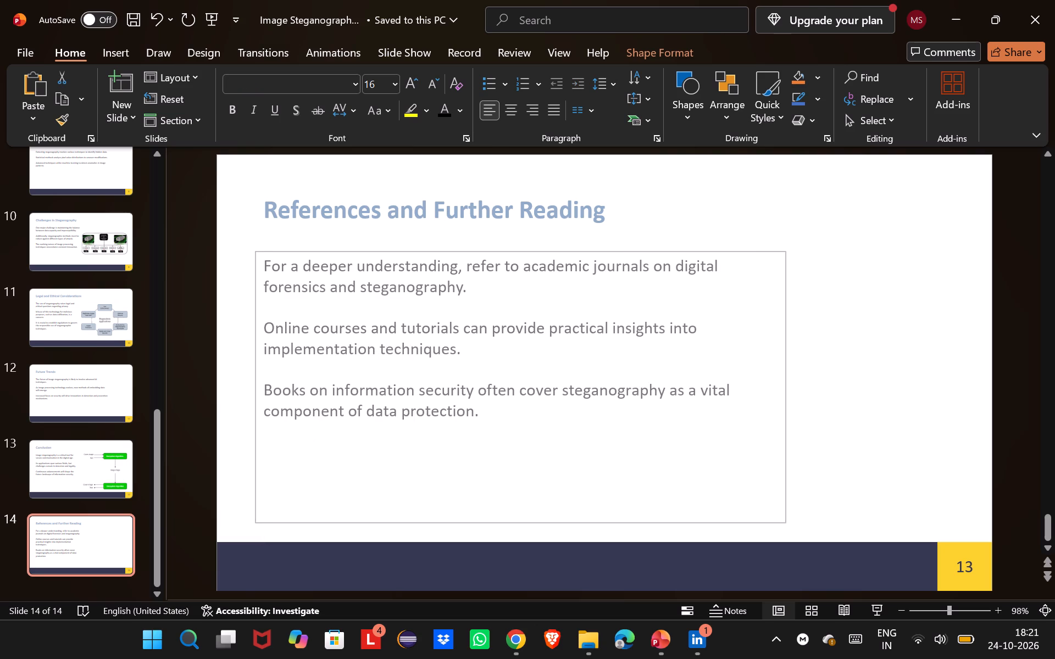
drag(794, 371, 837, 358)
click(899, 338)
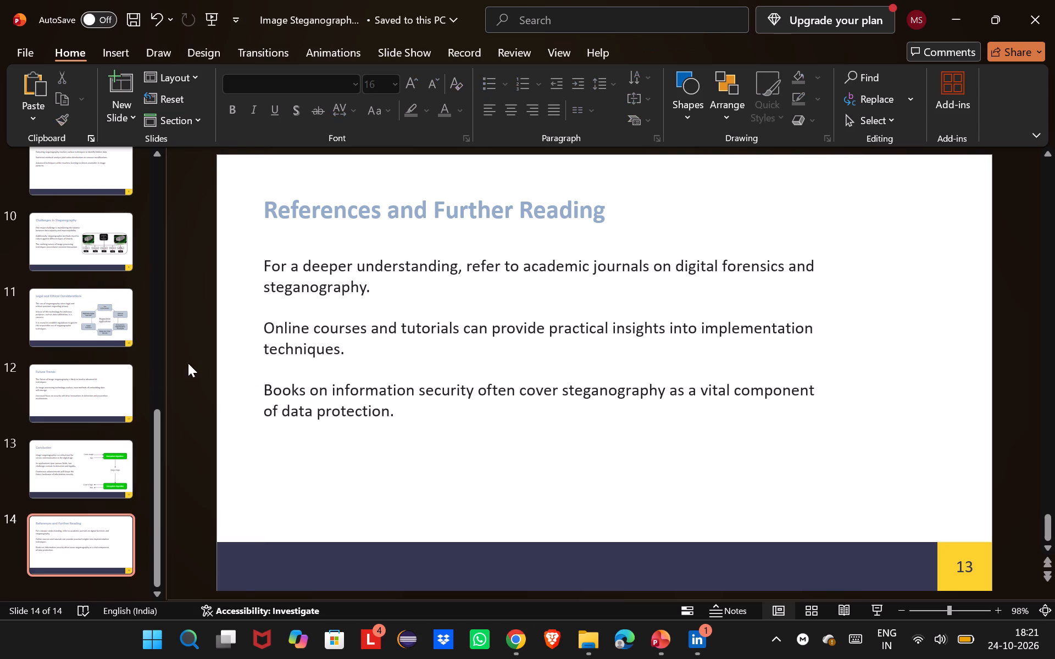
Add a new slide with the DEFAULT layout and move it to the front of the presentation as slide 1.
scroll(43, 495, up, 11)
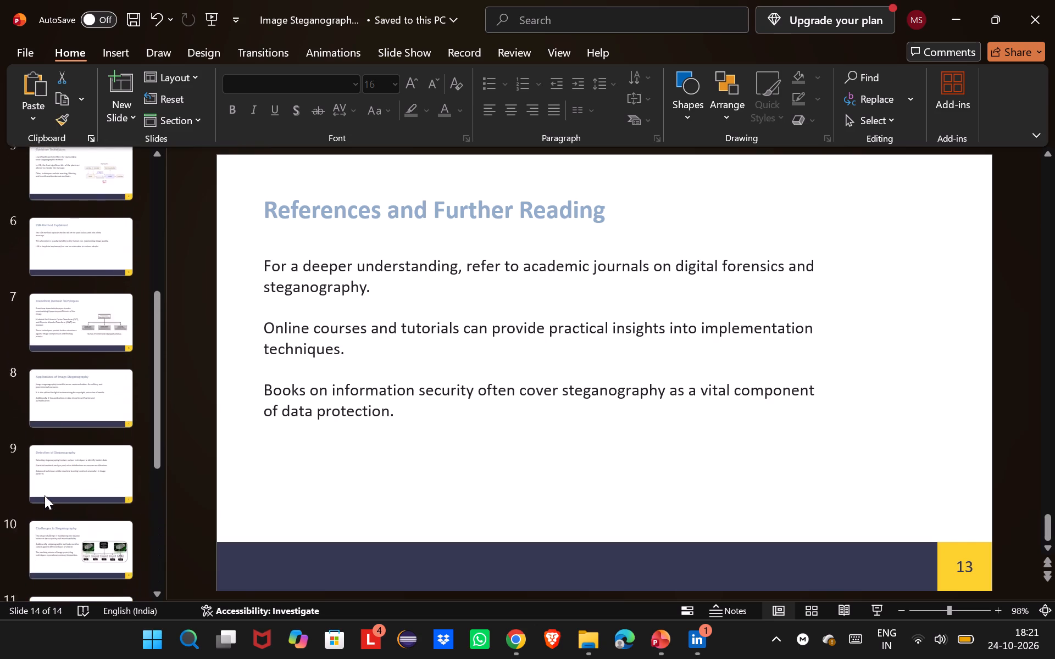
scroll(45, 495, up, 14)
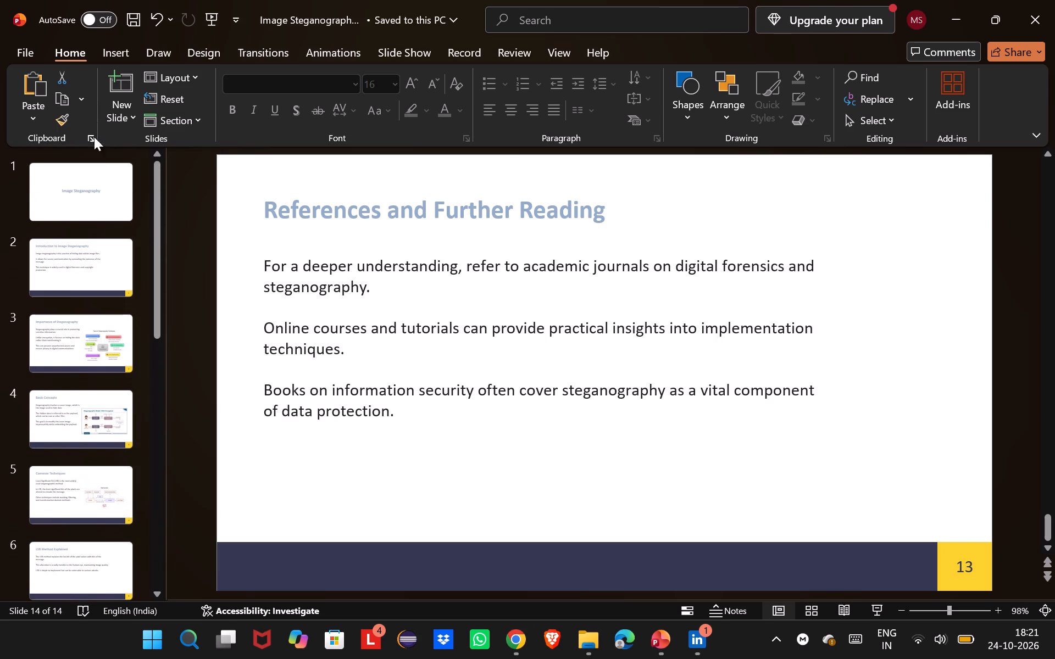
click(94, 185)
click(118, 101)
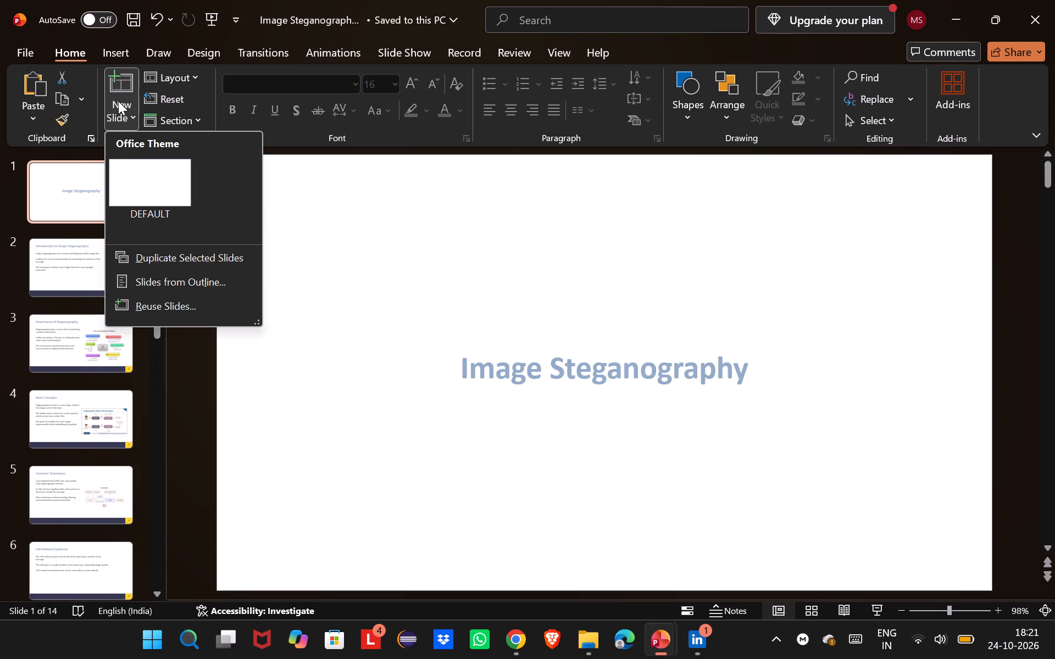
click(118, 165)
drag(94, 291, 96, 266)
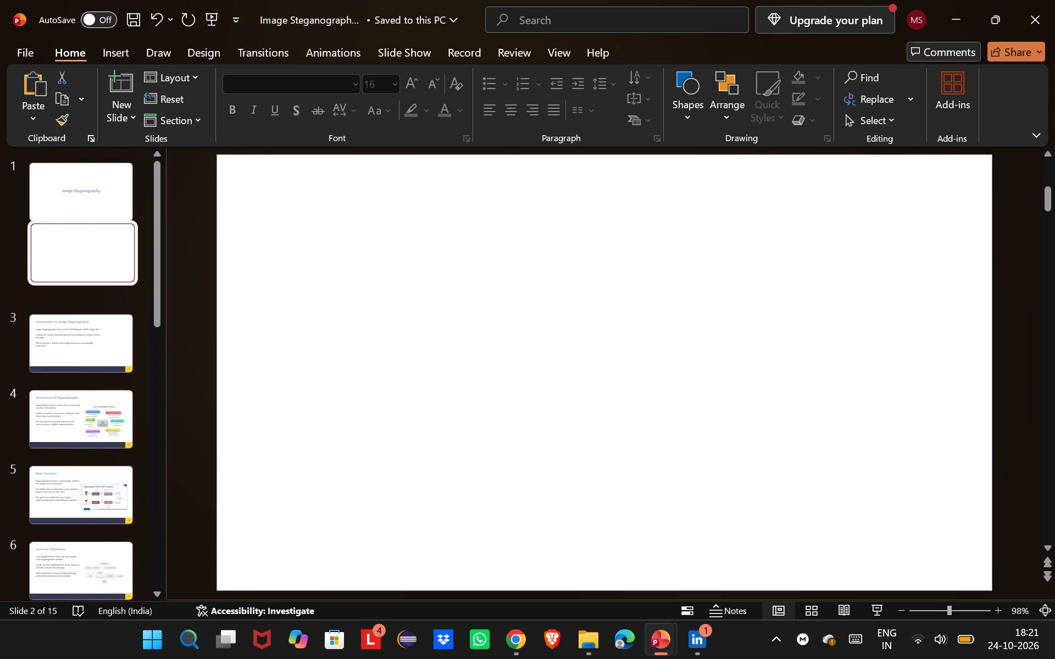
drag(96, 266, 103, 196)
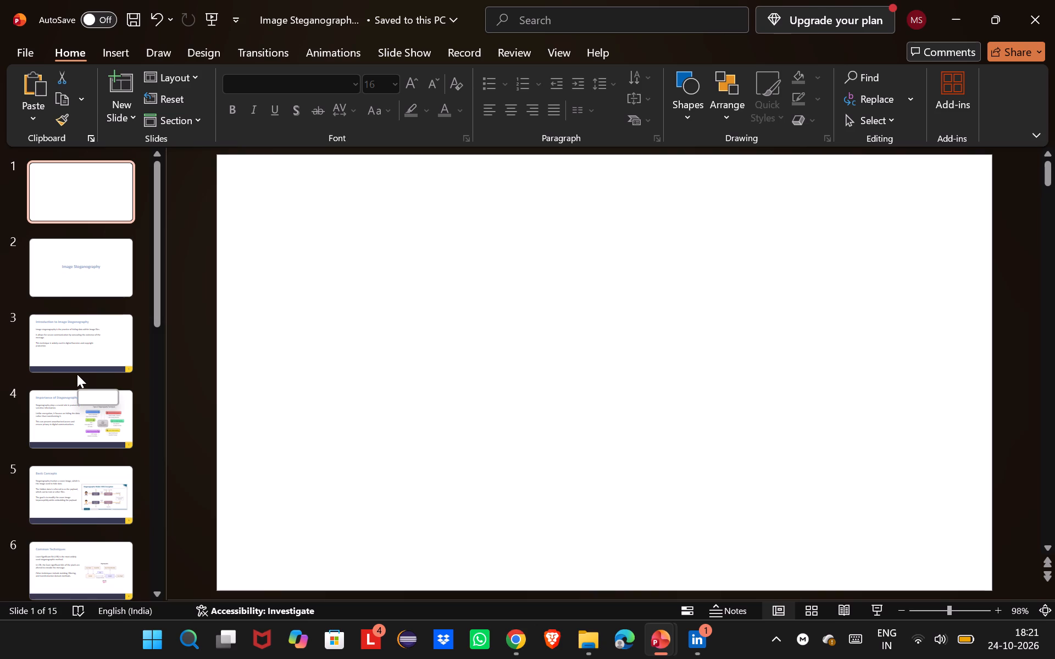
Paste the copied IARE logo onto slide 2 "Image Steganography", slide 3 "Introduction to Image Steganography" and slide 4 "Importance of Steganography".
click(88, 344)
click(98, 277)
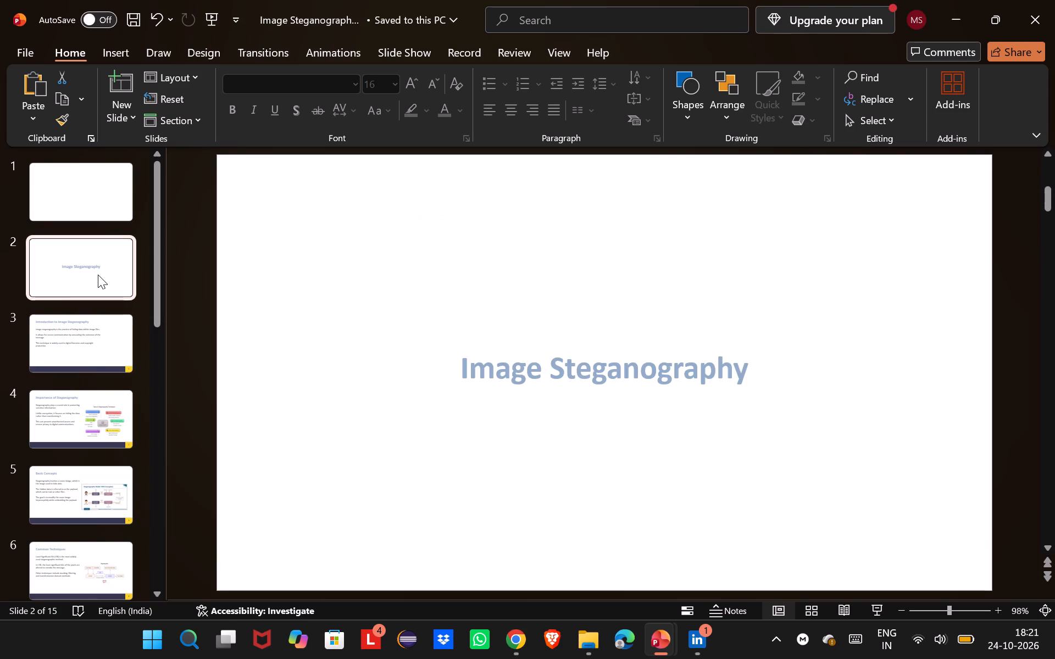
key(ctrl+v)
click(73, 314)
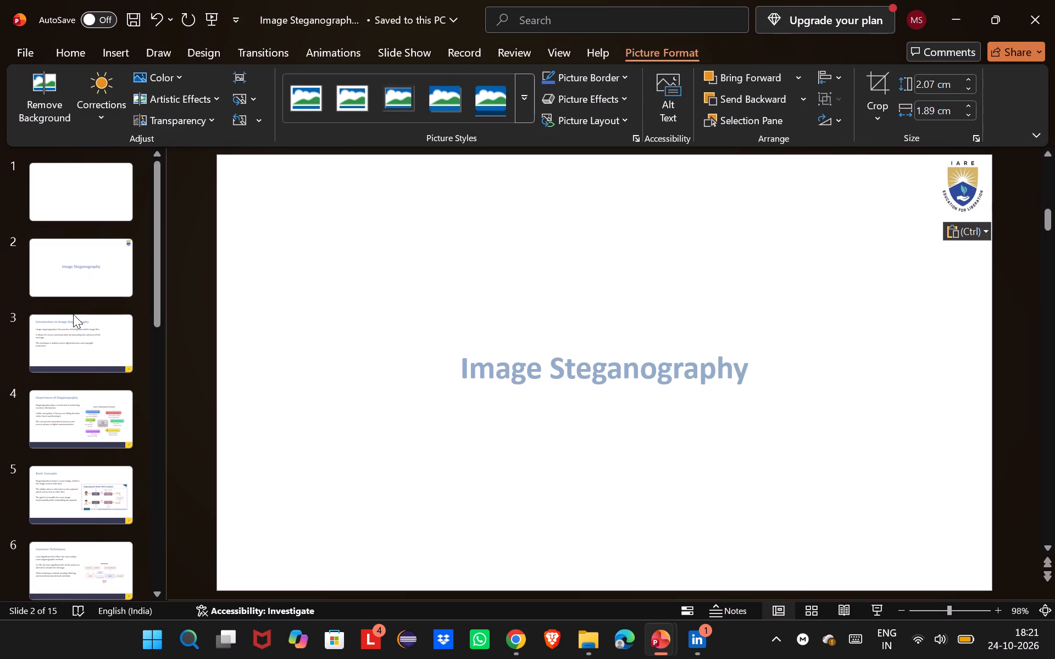
click(66, 338)
key(ctrl+v)
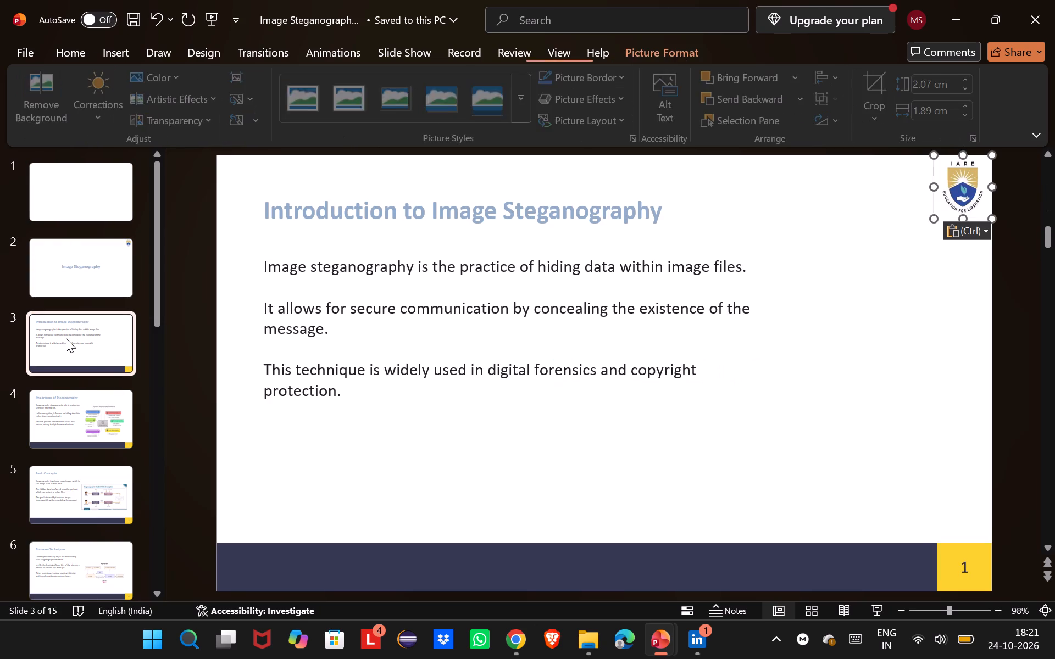
scroll(66, 338, down, 2)
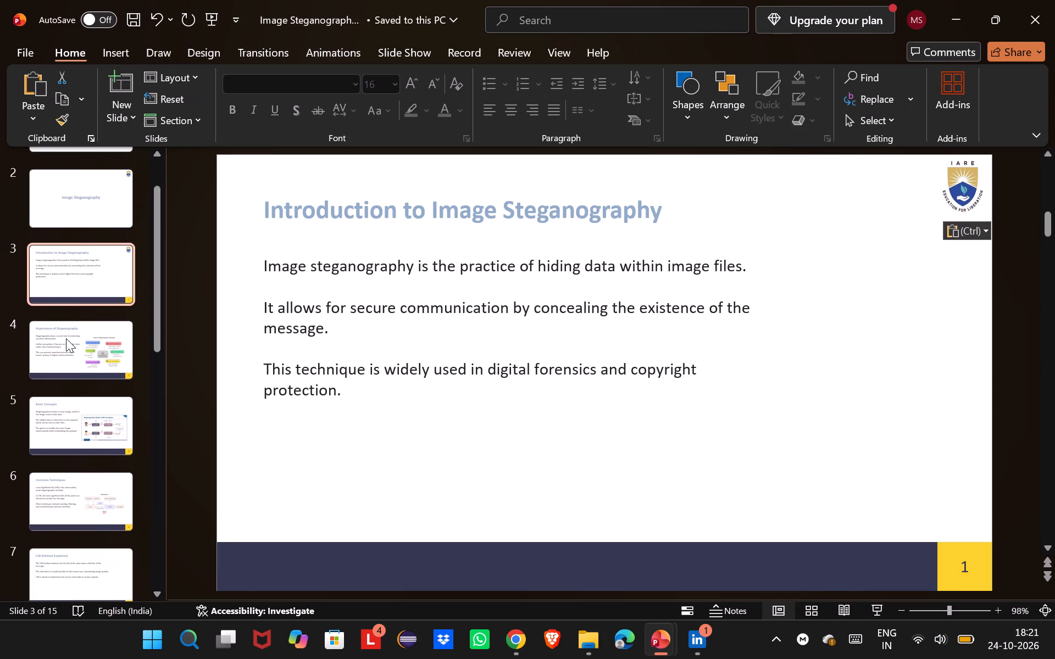
scroll(66, 338, down, 2)
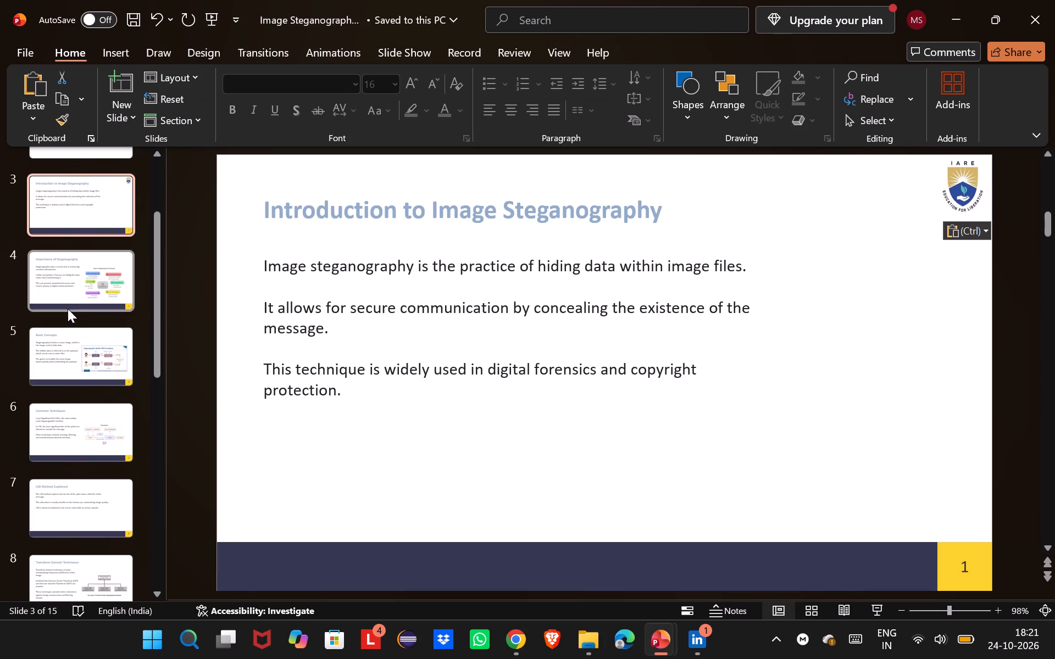
click(81, 271)
key(ctrl+v)
Paste the IARE logo onto slide 5 "Basic Concepts", slide 6 "Common Techniques" and slide 7 "LSB Method Explained".
scroll(81, 271, down, 1)
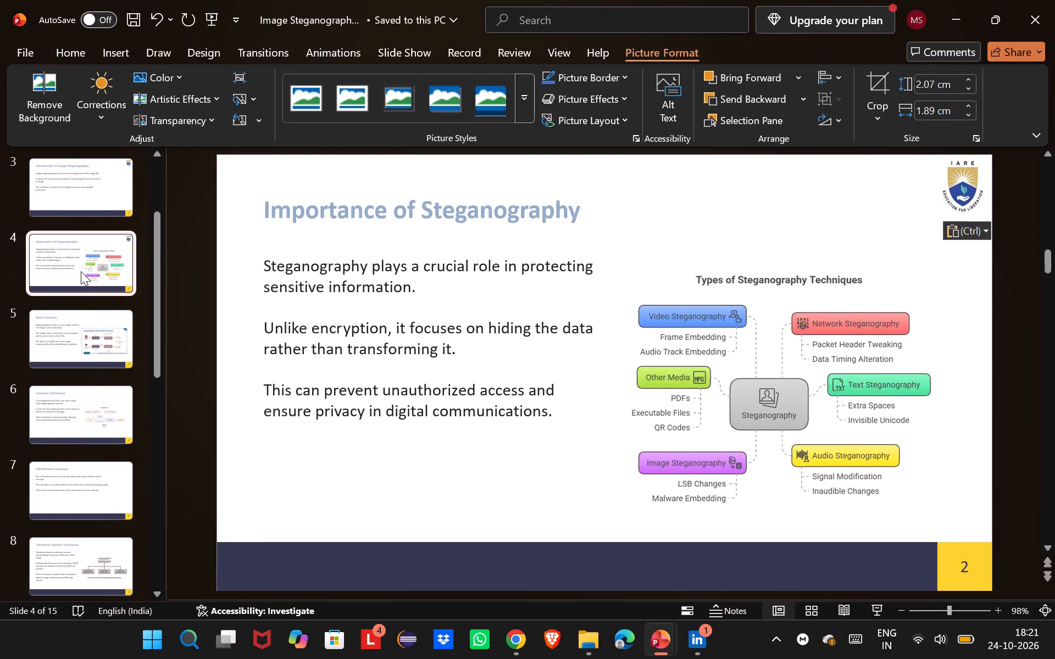
scroll(81, 271, down, 1)
click(81, 271)
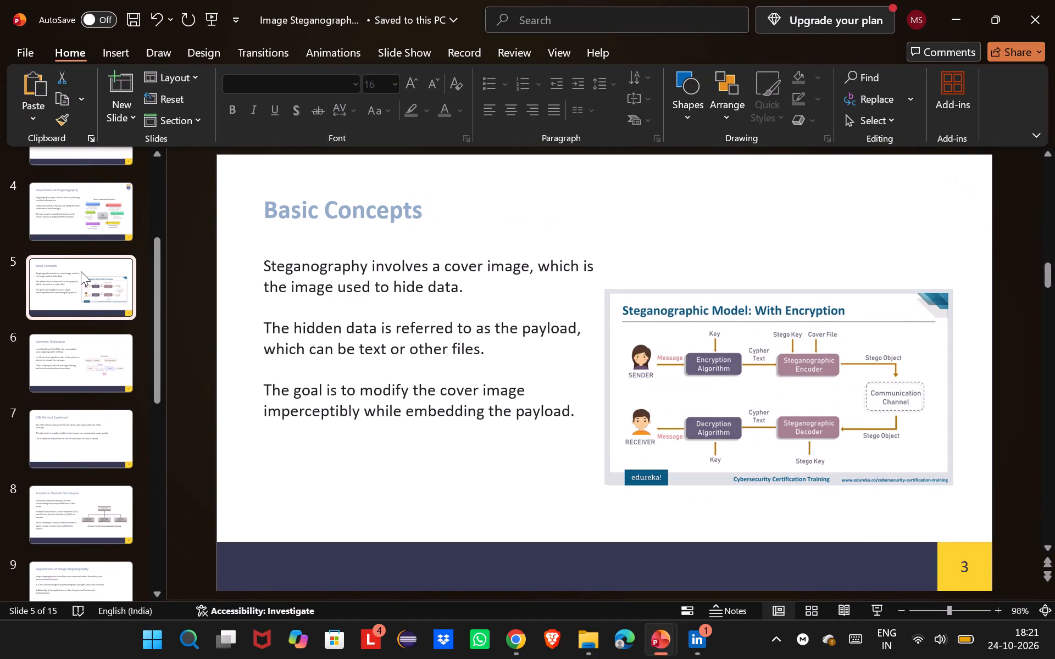
key(ctrl+v)
scroll(81, 271, down, 3)
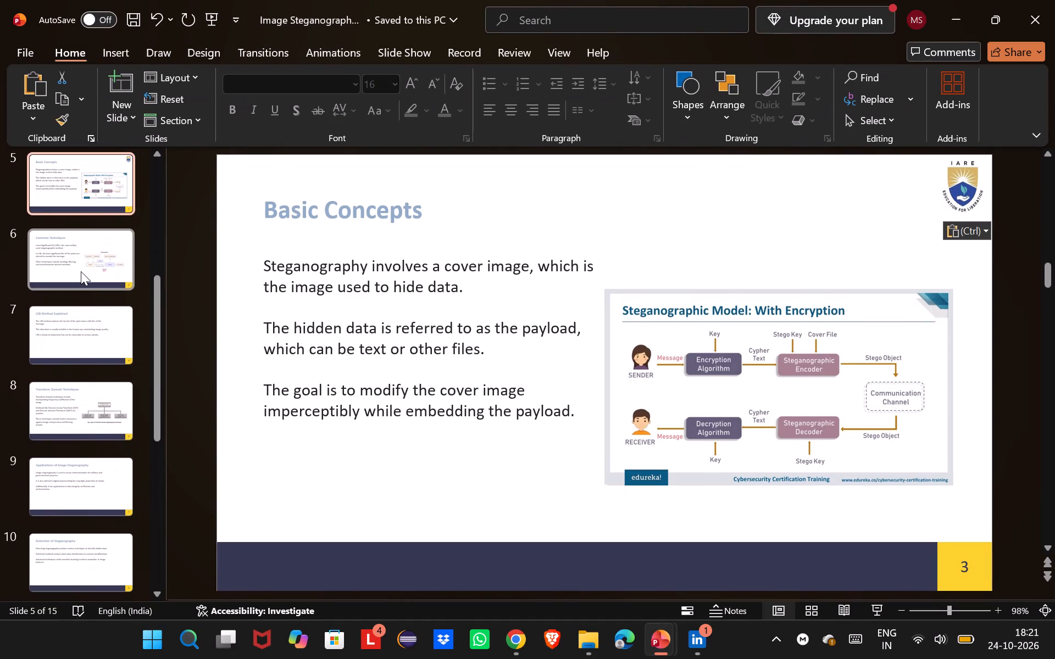
click(81, 271)
key(ctrl+v)
scroll(81, 271, down, 2)
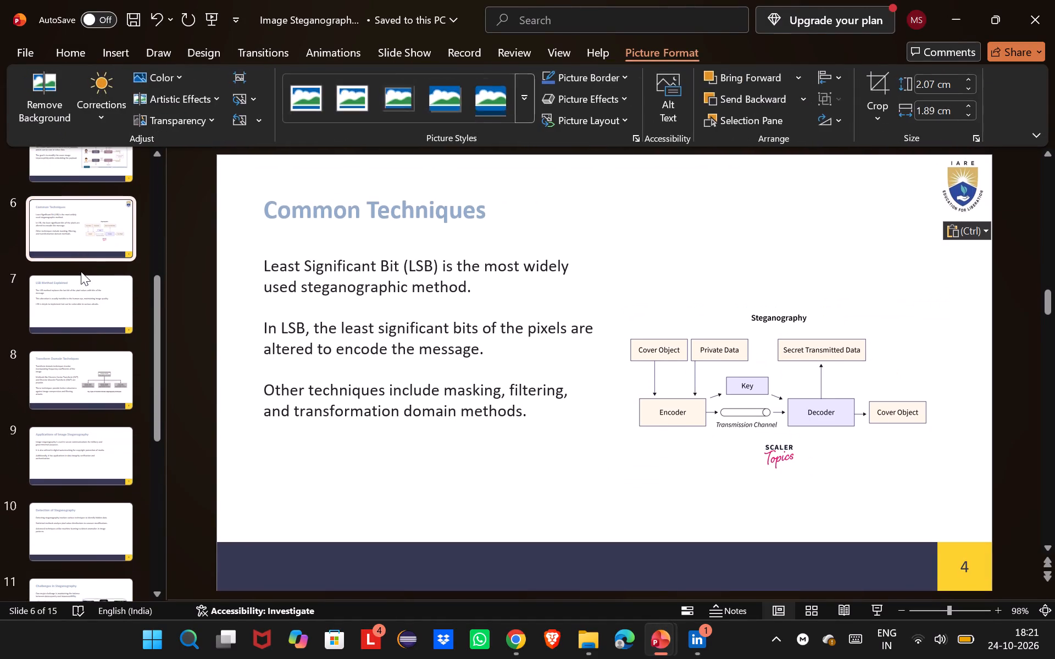
click(81, 271)
key(ctrl+v)
Paste the IARE logo onto slide 8 "Transform Domain Techniques", slide 9 "Applications of Image Steganography" and slide 10 "Detection of Steganography".
scroll(81, 271, down, 1)
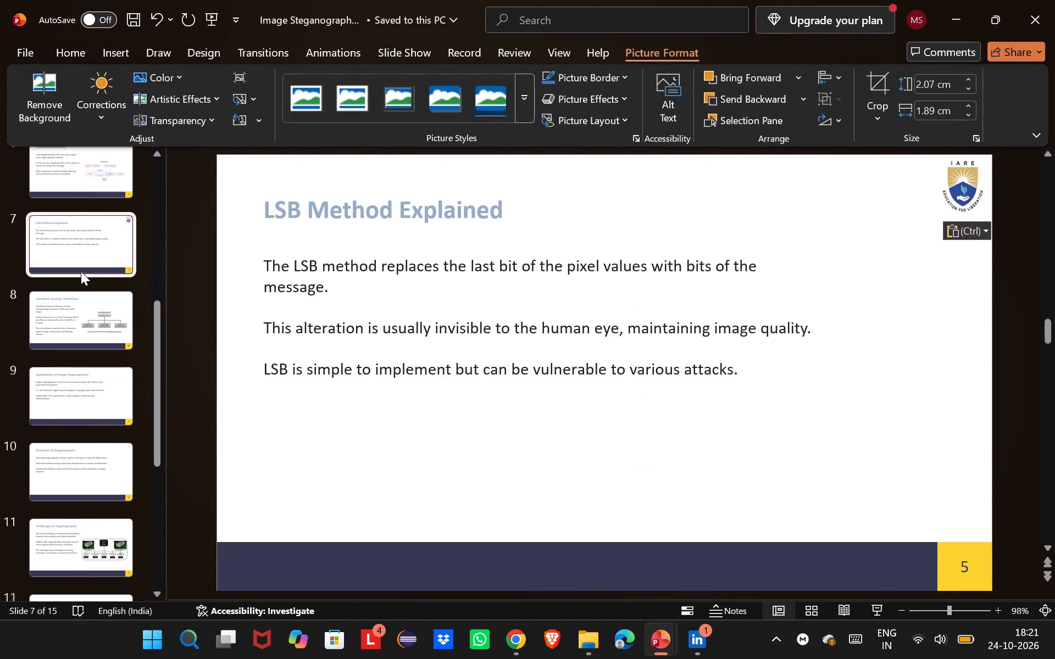
scroll(81, 271, down, 1)
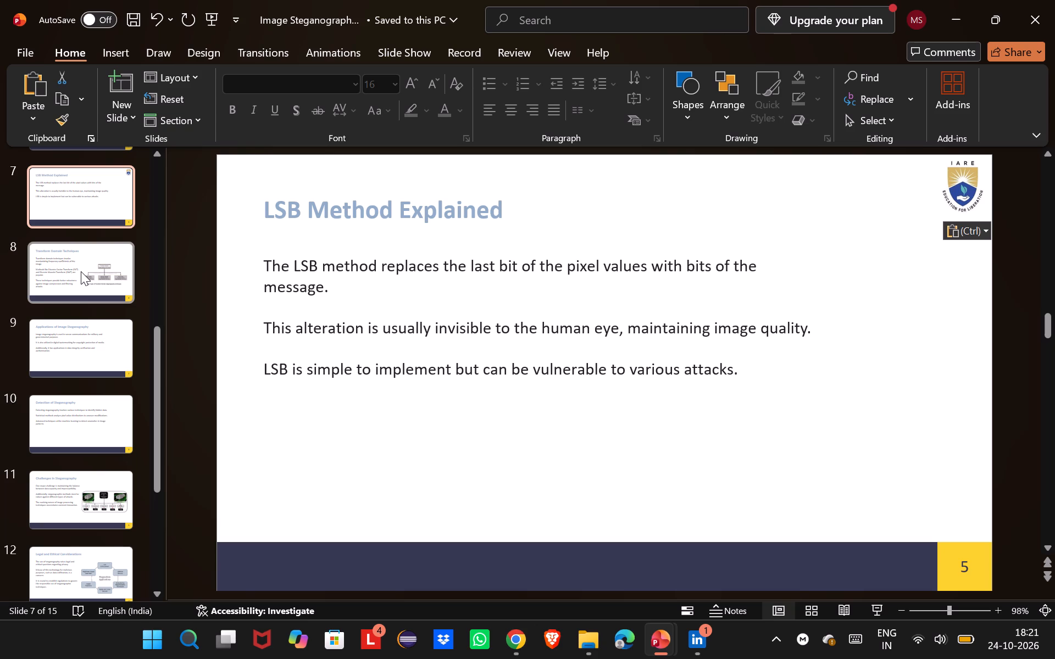
click(81, 271)
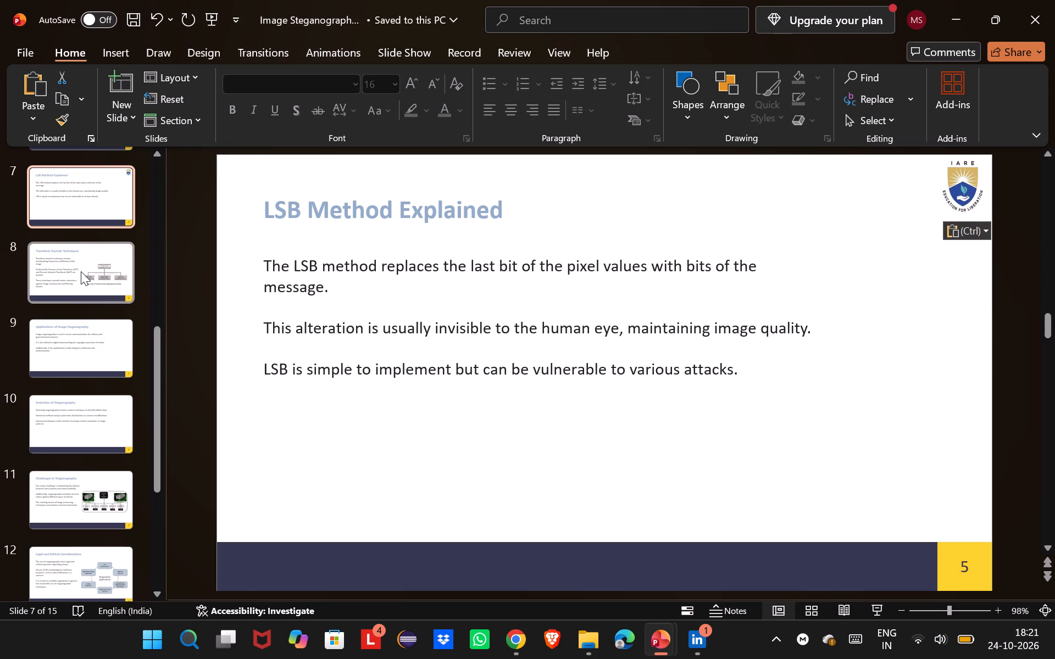
click(81, 271)
key(ctrl+v)
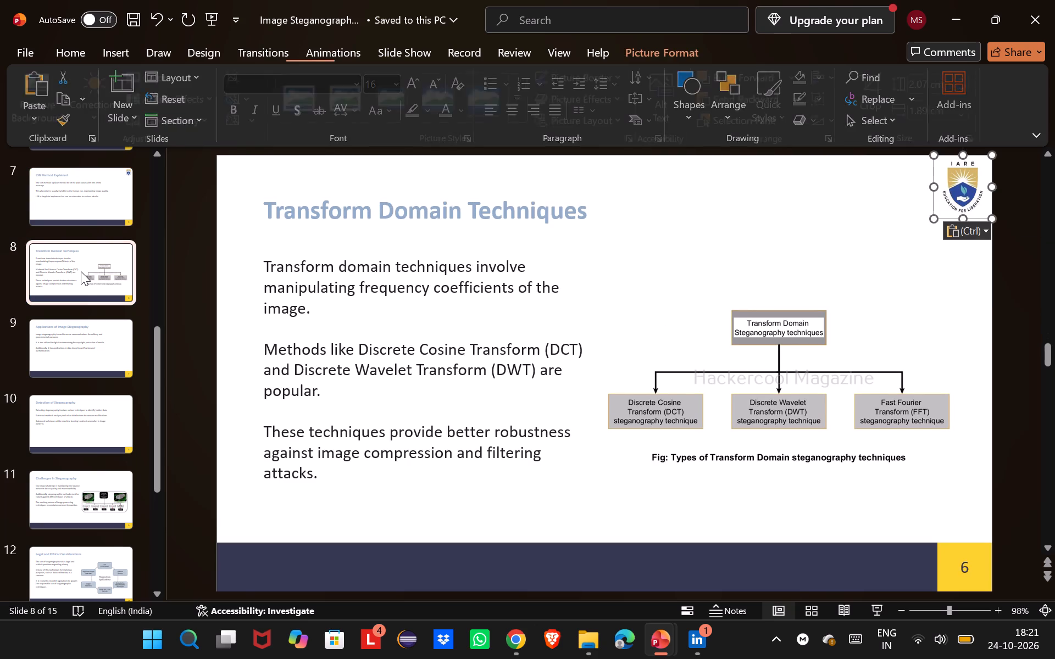
scroll(81, 271, down, 2)
click(81, 271)
key(ctrl+v)
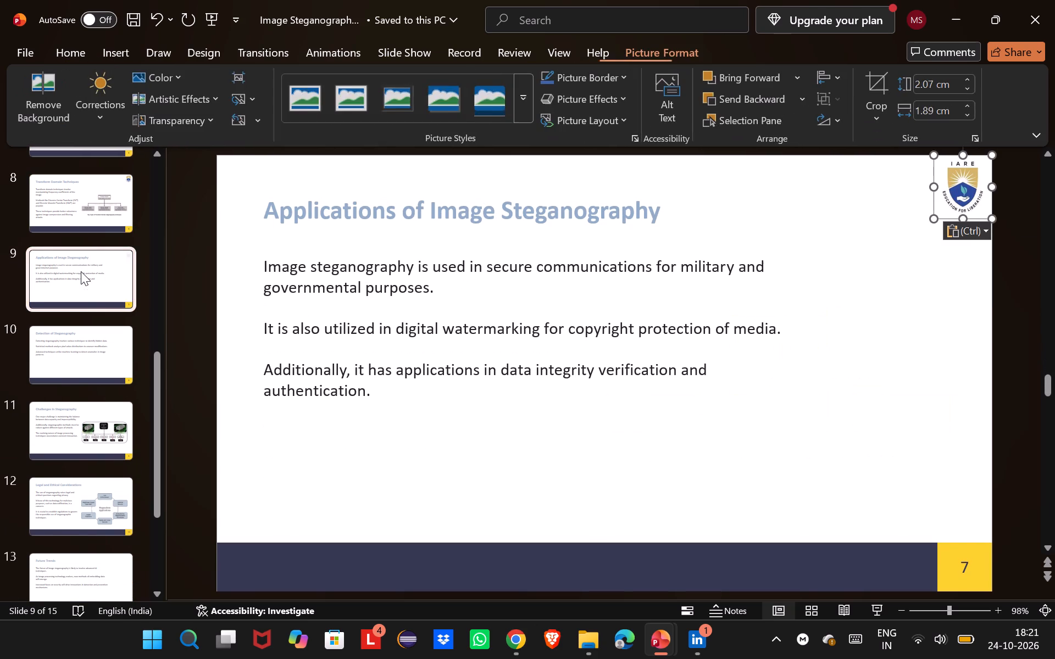
scroll(81, 271, down, 3)
click(81, 271)
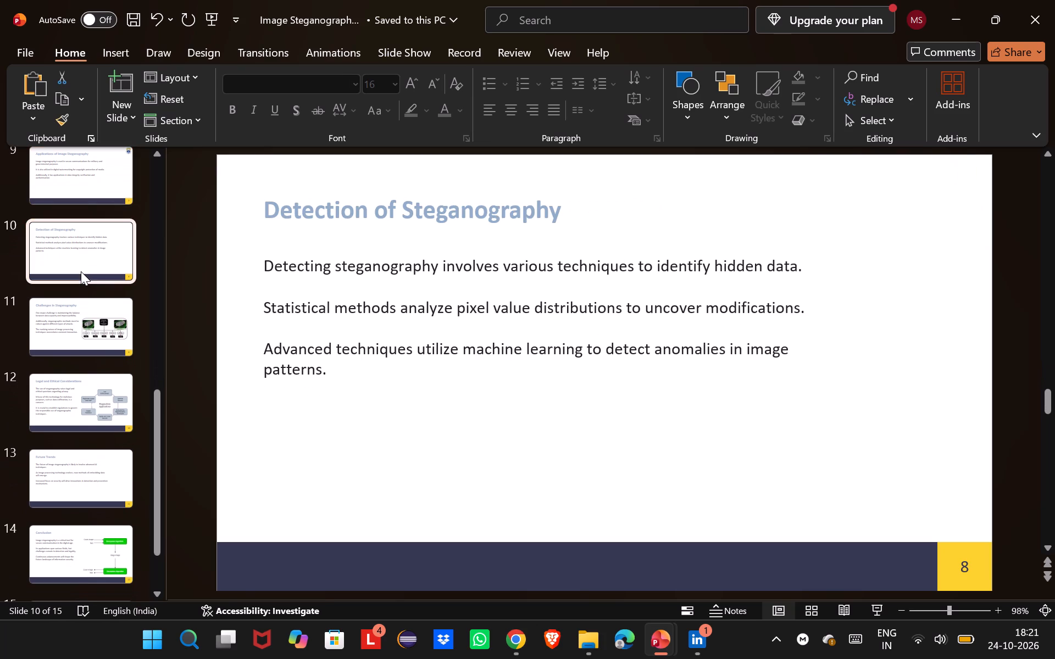
key(ctrl+v)
Paste the IARE logo onto slide 11 "Challenges in Steganography", slide 12 "Legal and Ethical Considerations" and slide 13 "Future Trends".
scroll(81, 271, down, 1)
click(81, 271)
key(ctrl+v)
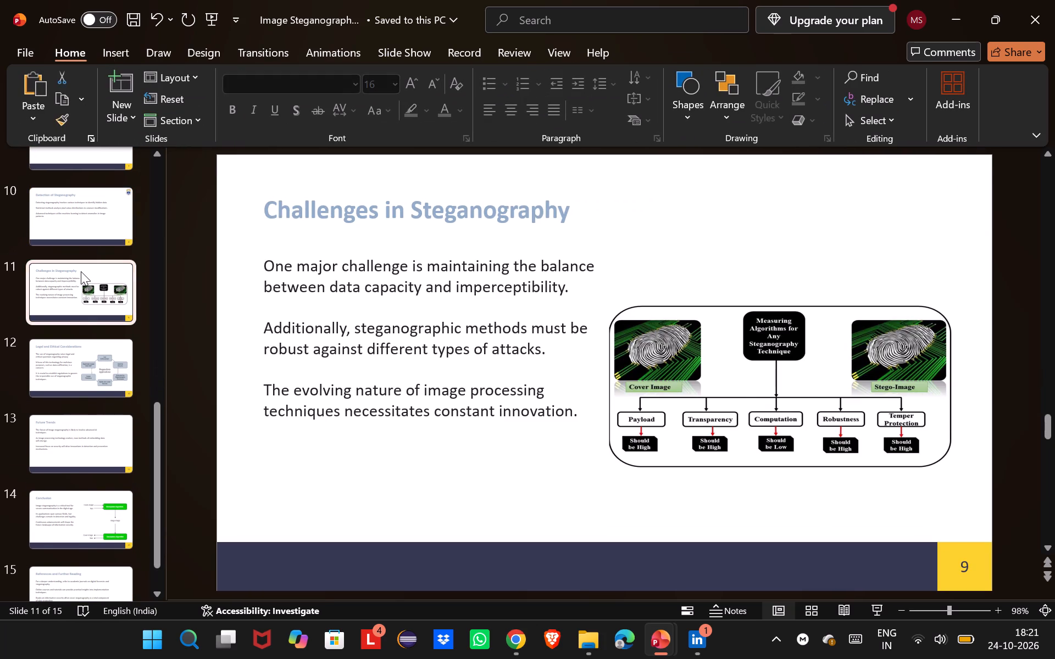
scroll(81, 271, down, 5)
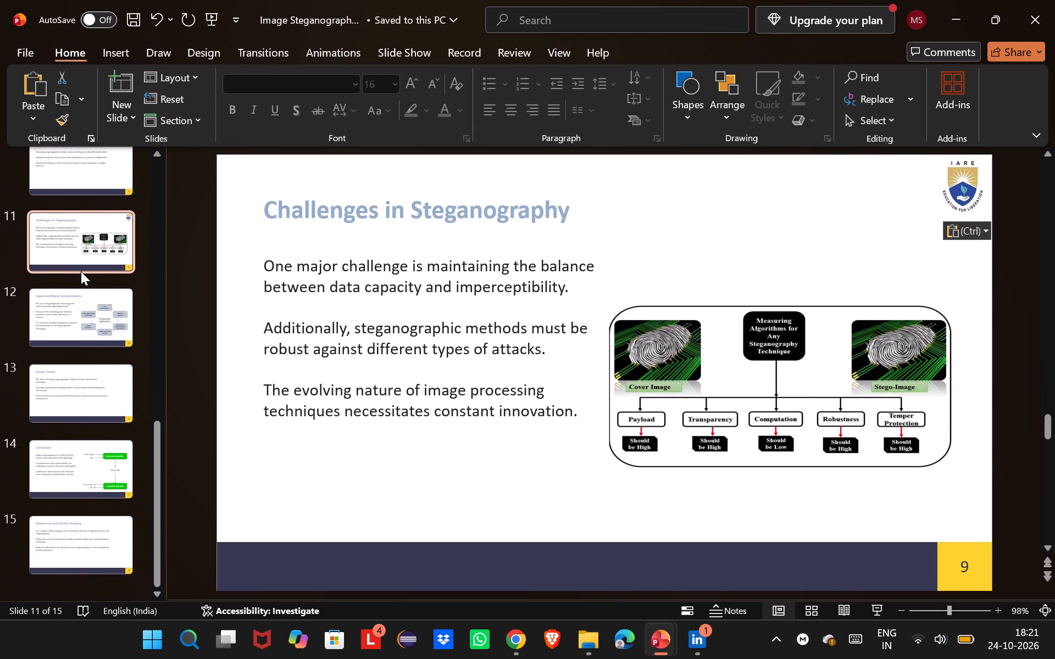
click(57, 314)
key(ctrl+v)
scroll(57, 314, down, 1)
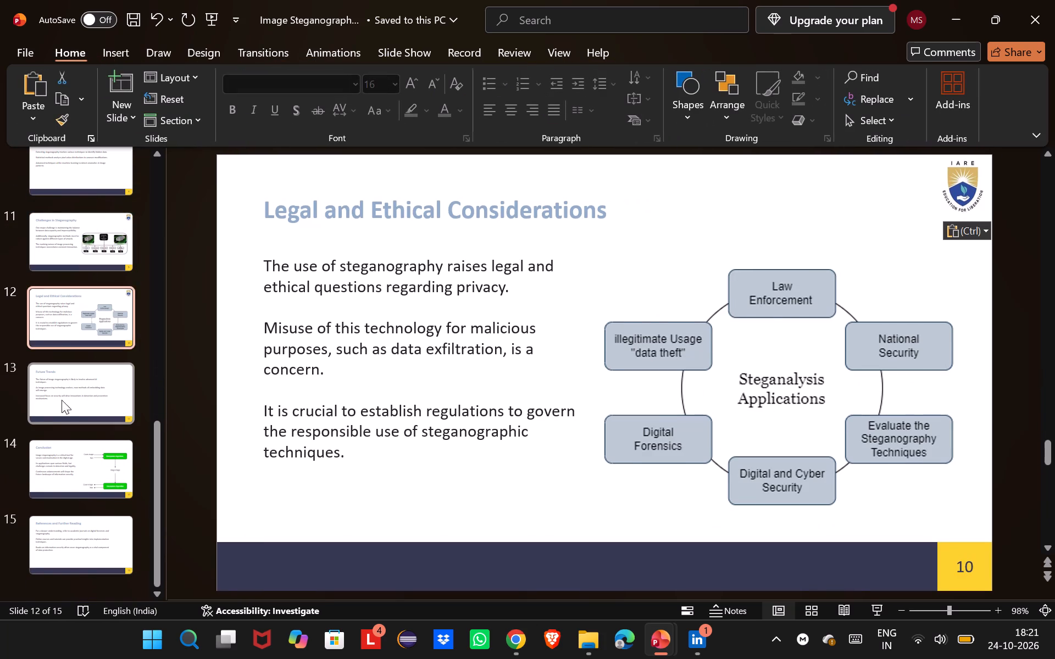
click(62, 404)
key(ctrl+v)
Paste the IARE logo onto slide 14 "Conclusion" and slide 15 "References and Further Reading".
click(76, 500)
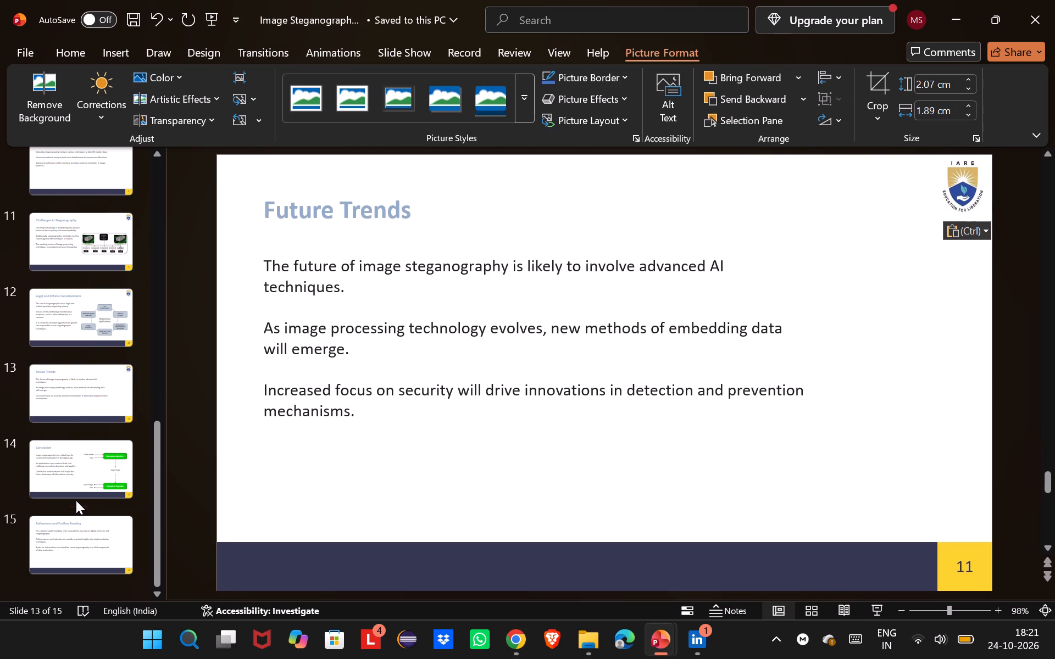
click(96, 481)
key(ctrl+v)
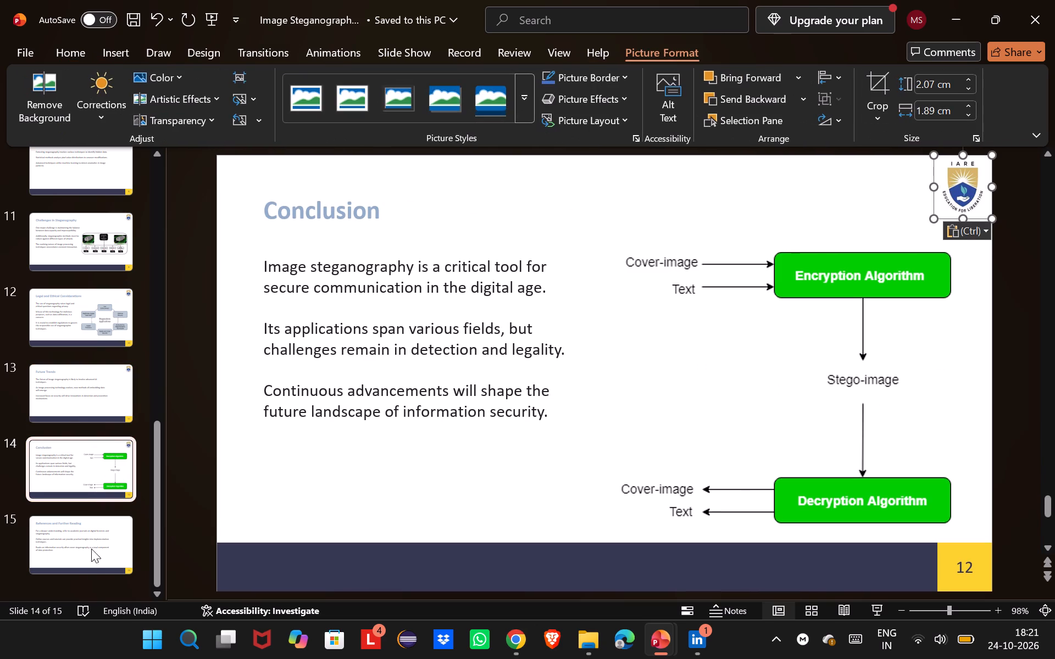
click(87, 567)
key(ctrl+v)
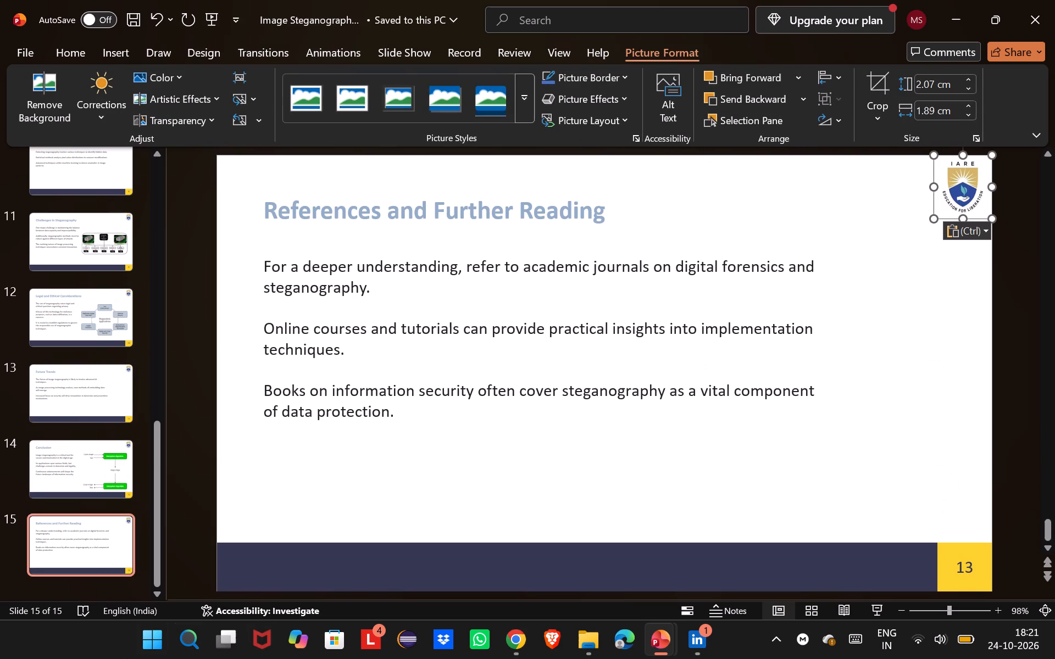
Switch to the Hybrid Ring Coupler presentation and copy the large IARE logo and blue student details box from its title slide.
scroll(11, 462, up, 1)
scroll(0, 105, up, 6)
scroll(24, 322, up, 10)
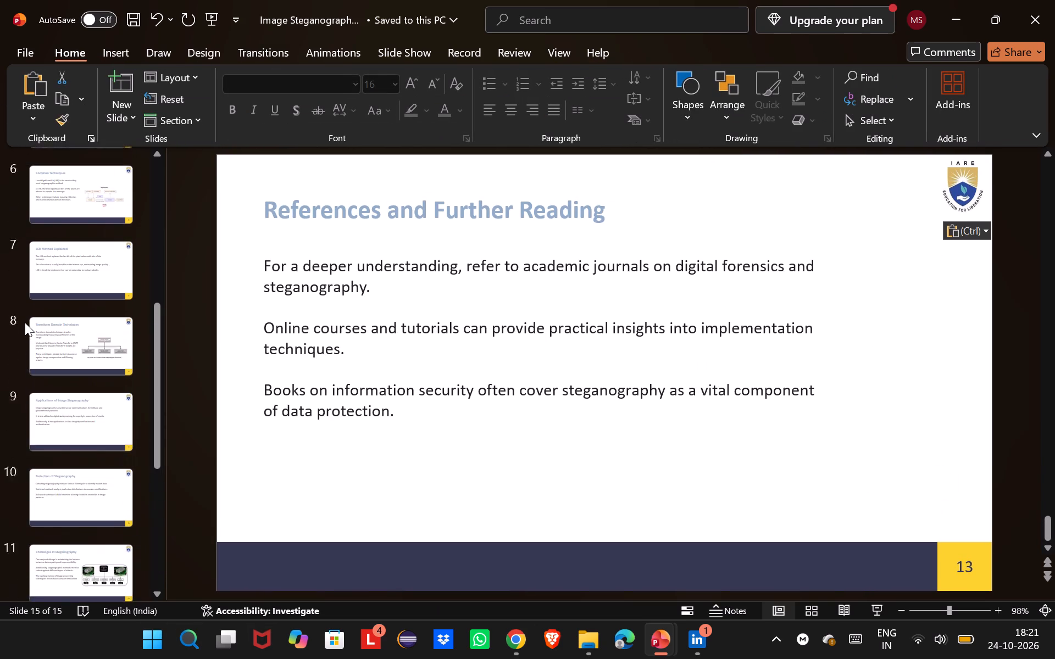
scroll(25, 322, up, 13)
click(62, 181)
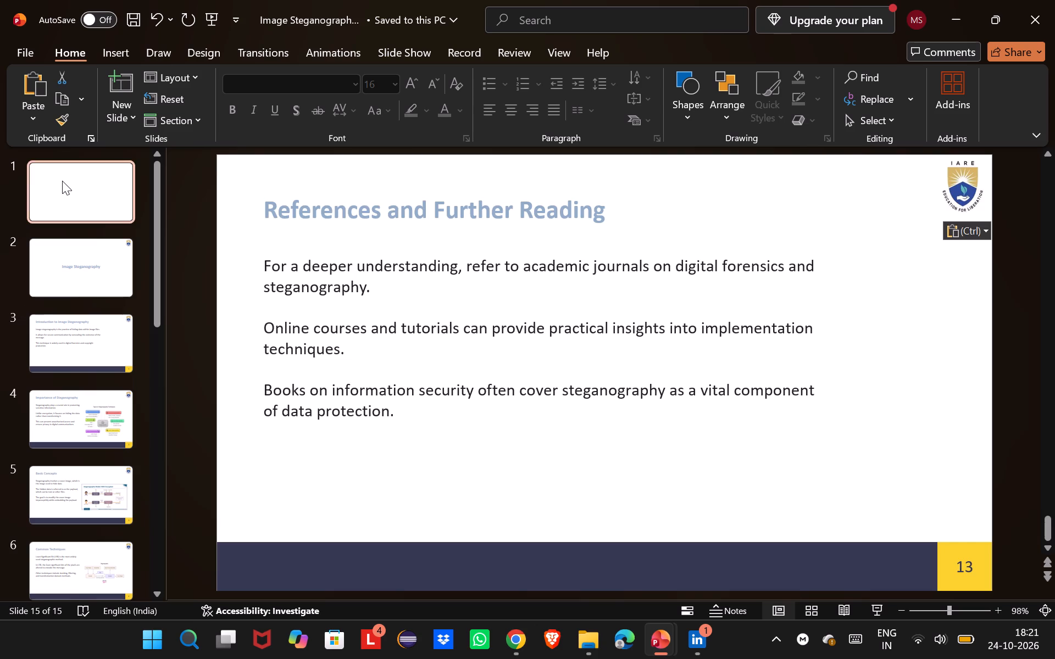
key(alt+Tab)
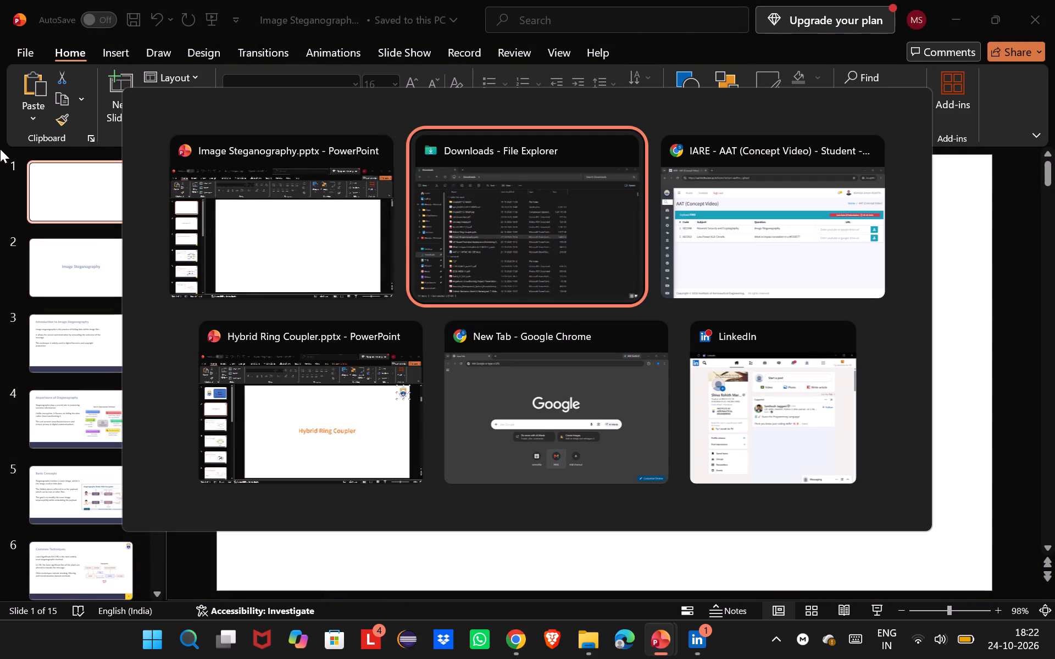
key(alt+Tab)
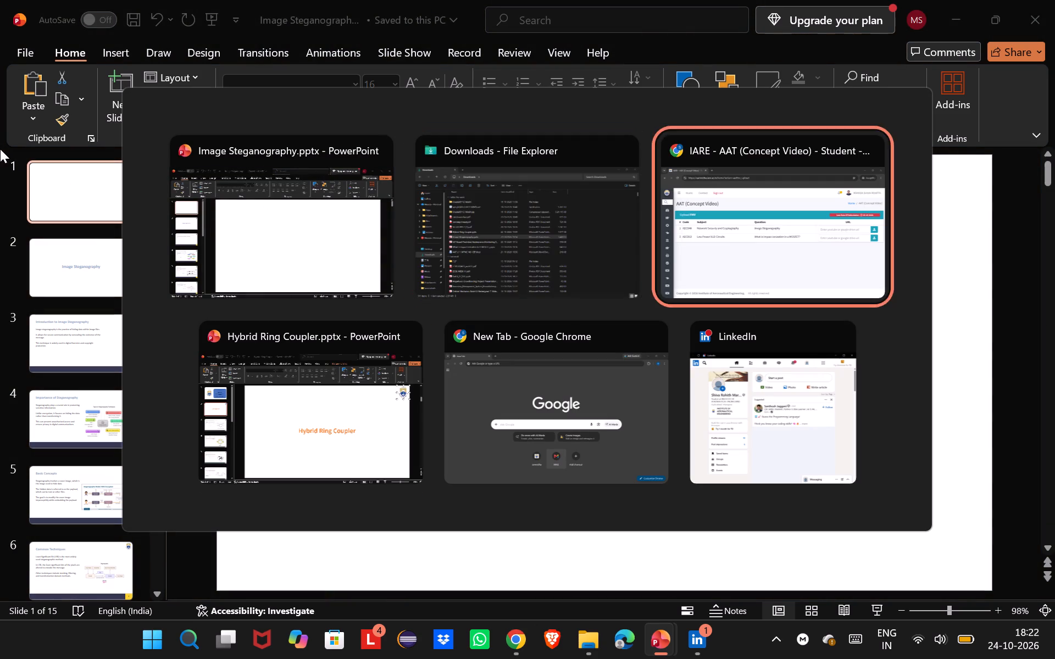
key(alt+Tab)
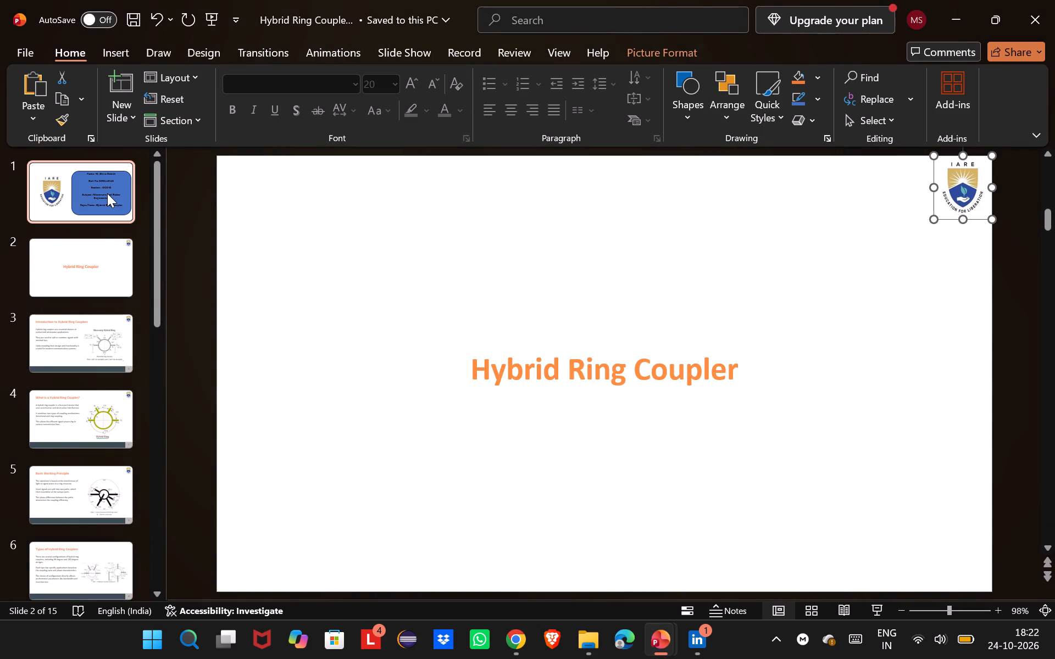
click(107, 193)
key(ctrl+a)
scroll(107, 193, up, 3)
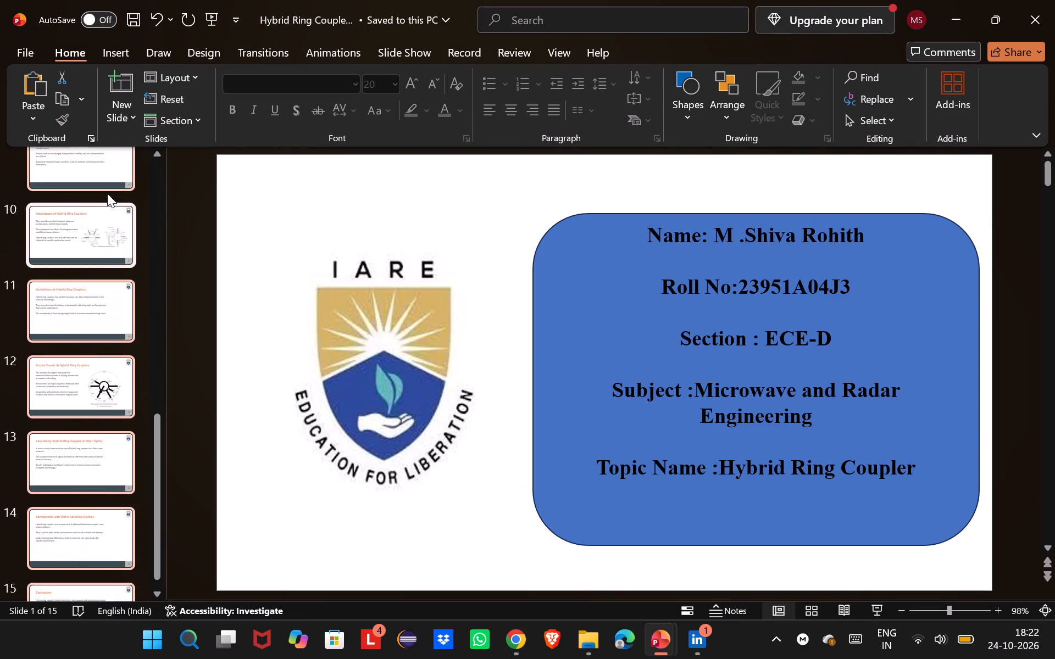
scroll(107, 193, up, 20)
scroll(107, 193, up, 2)
click(107, 193)
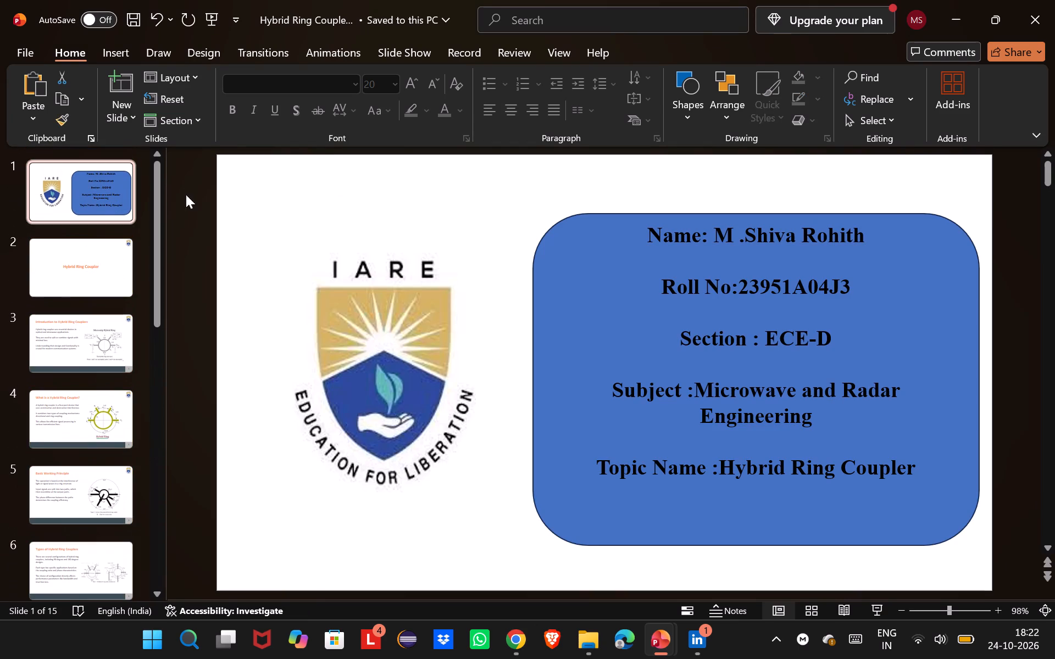
click(342, 208)
key(ctrl+a)
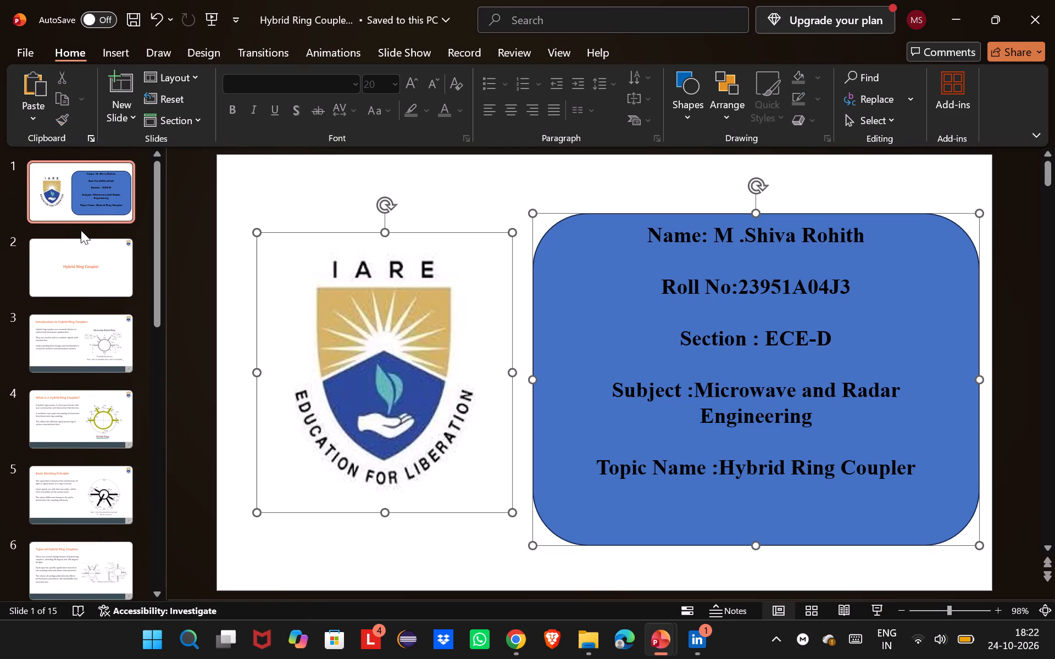
key(ctrl+c)
Paste the copied logo and details box onto blank slide 1 of the Image Steganography presentation.
key(alt+Tab)
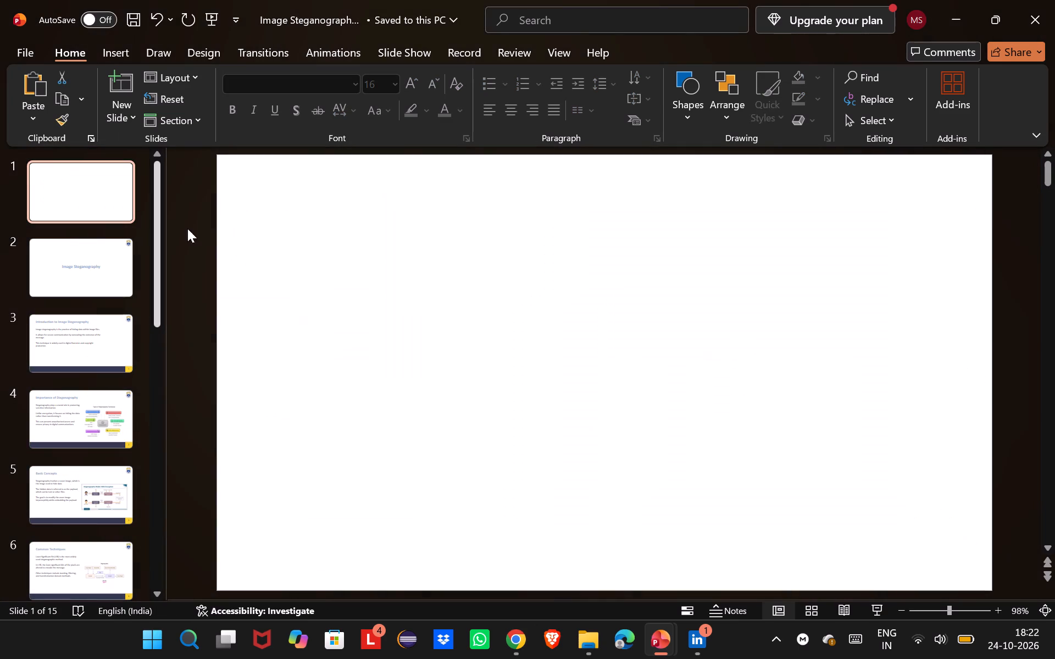
click(472, 267)
key(ctrl+v)
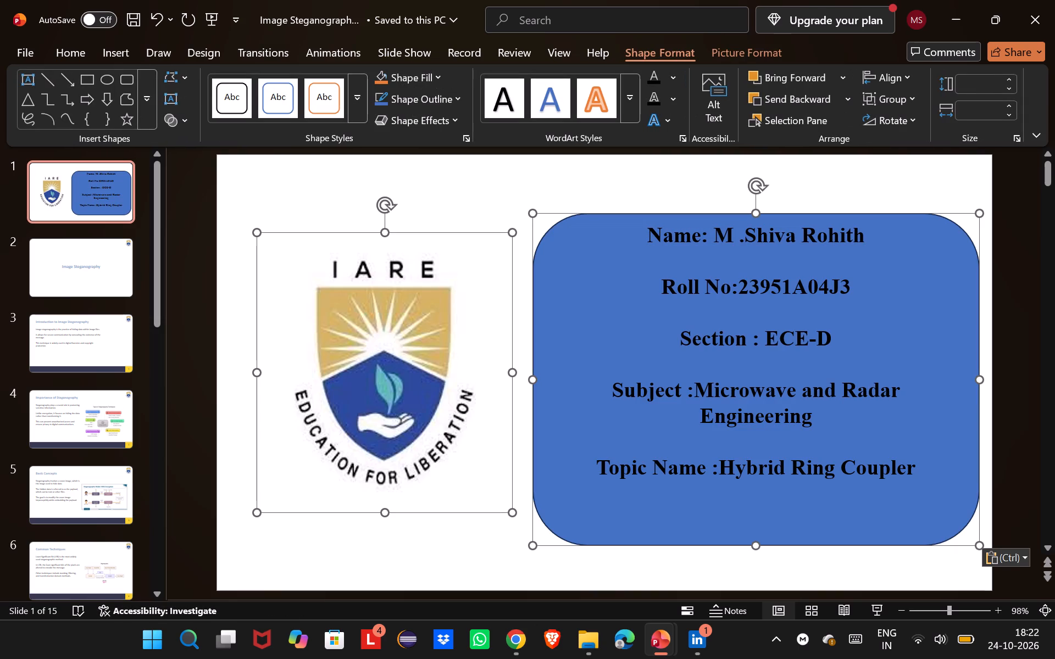
Copy the subject "Network Security and Cryptography" from the AAT (Concept Video) page in Chrome and replace the subject on slide 1 with it.
key(alt+Tab)
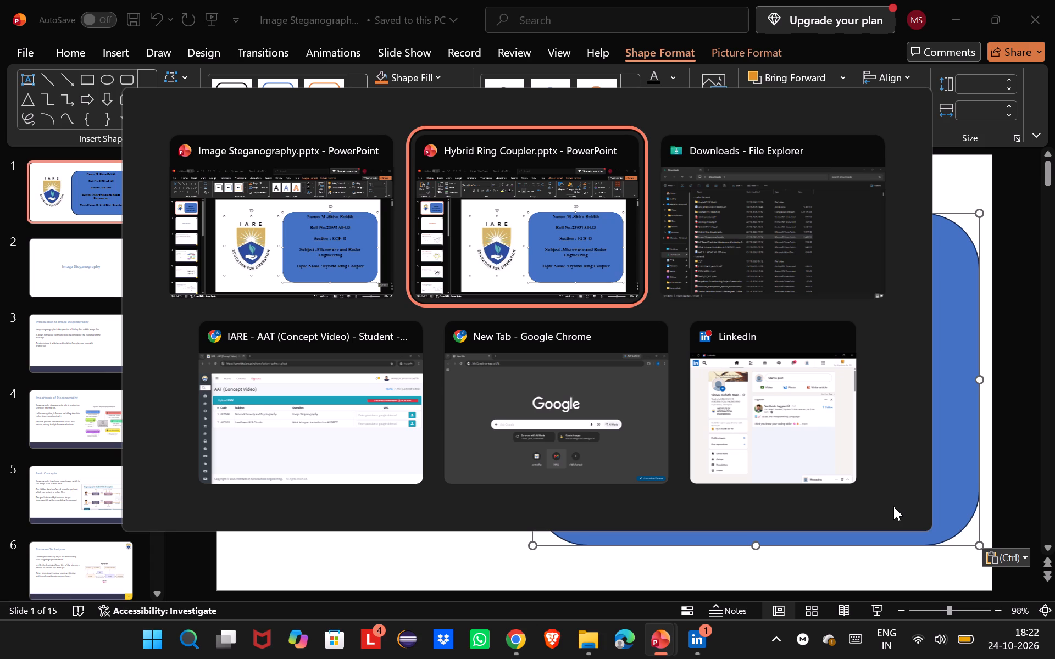
key(alt+Tab)
key(alt+Tab)
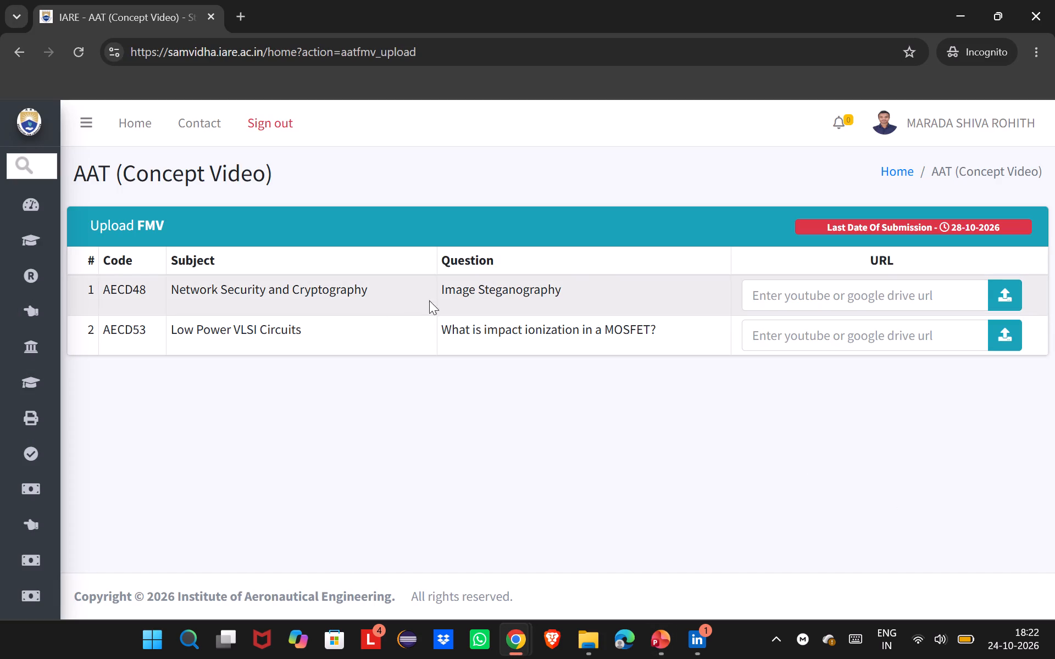
triple_click(316, 283)
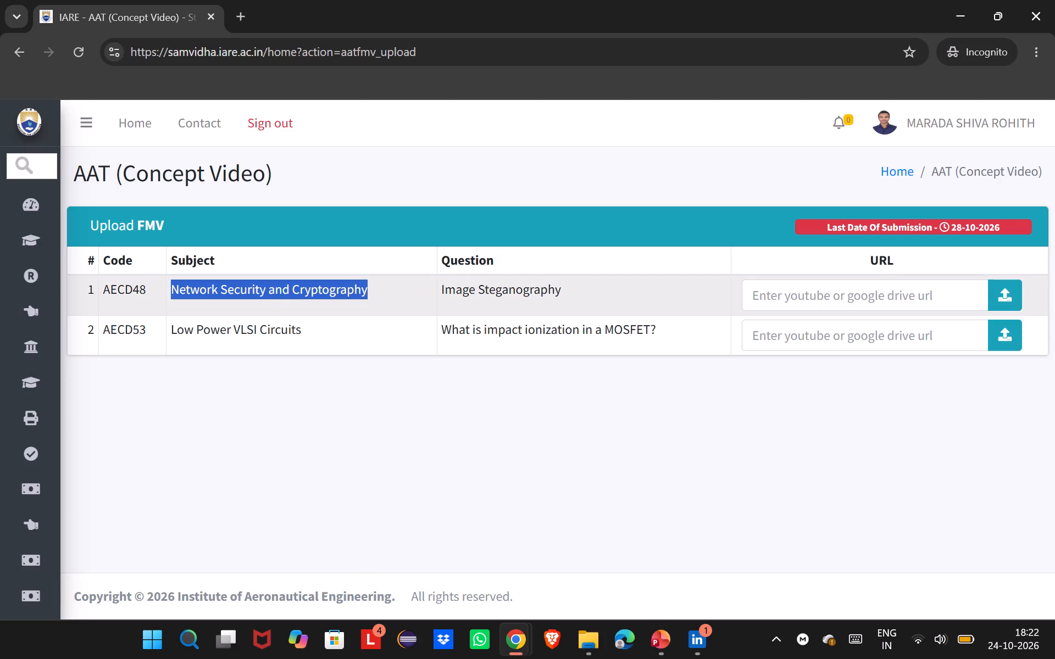
key(ctrl+c)
key(alt+Tab)
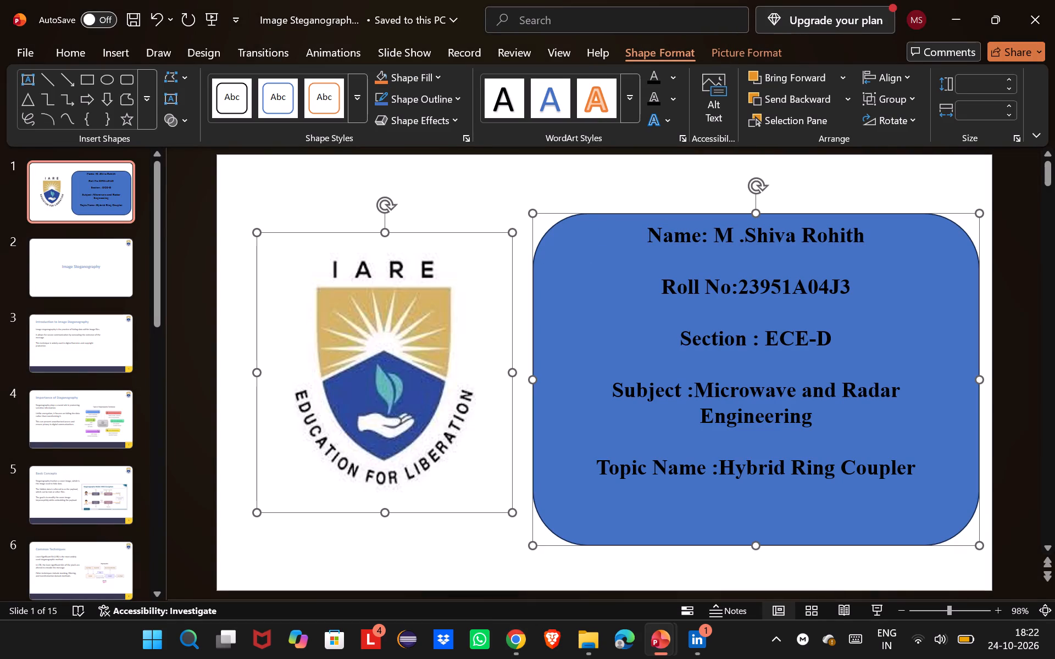
drag(697, 381, 779, 422)
key(ctrl+v)
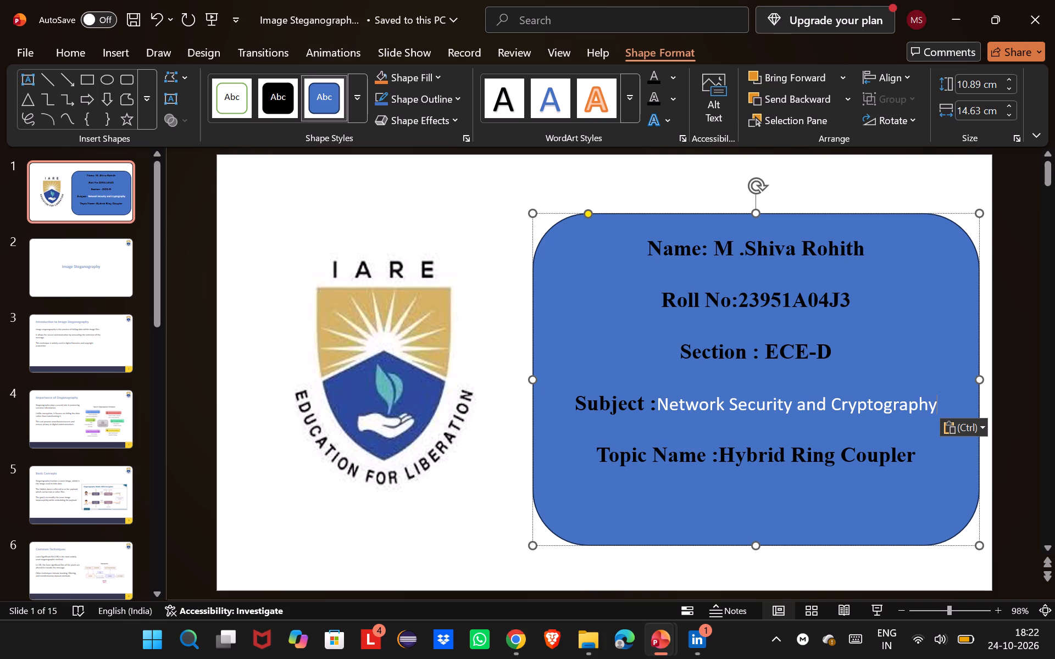
Format the pasted subject text "Network Security and Cryptography" on slide 1 in black, Times New Roman and bold.
drag(654, 401, 812, 383)
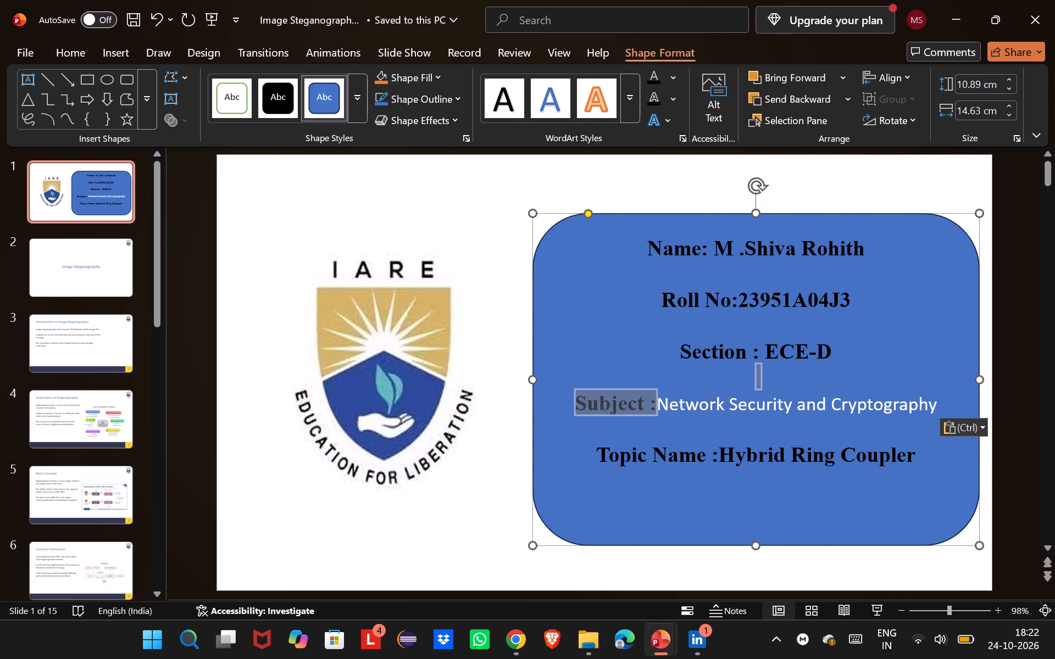
drag(812, 383, 930, 403)
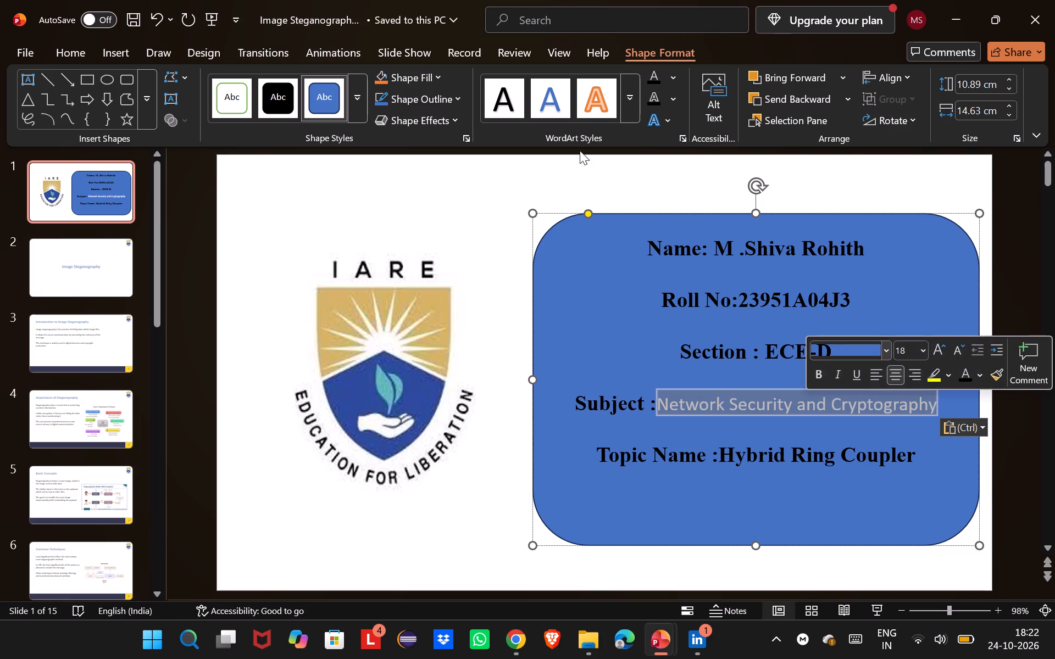
click(288, 96)
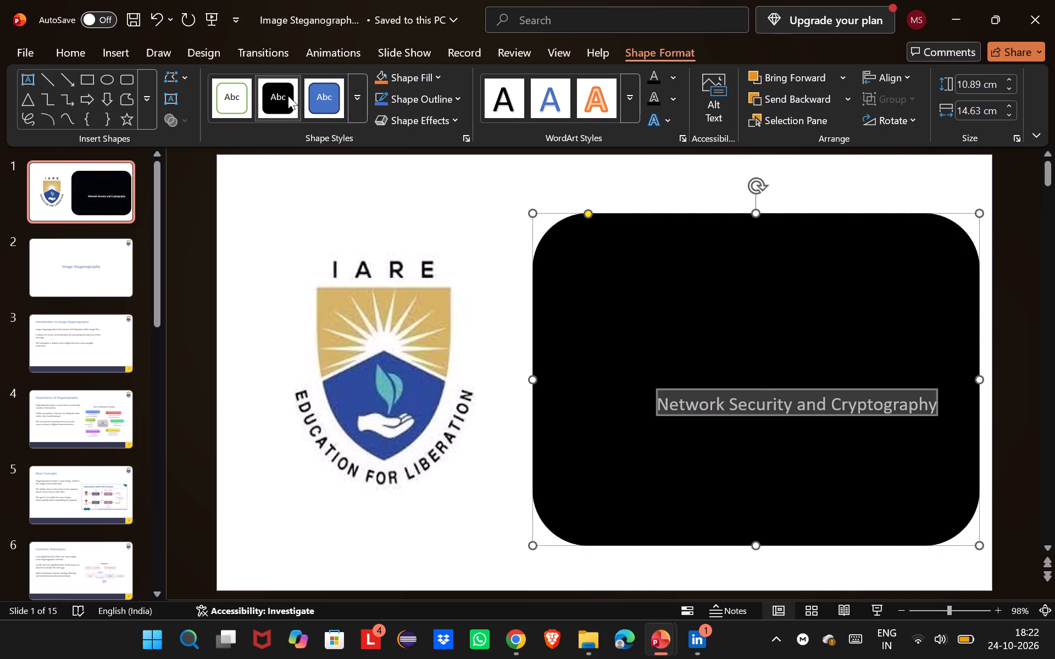
key(ctrl+z)
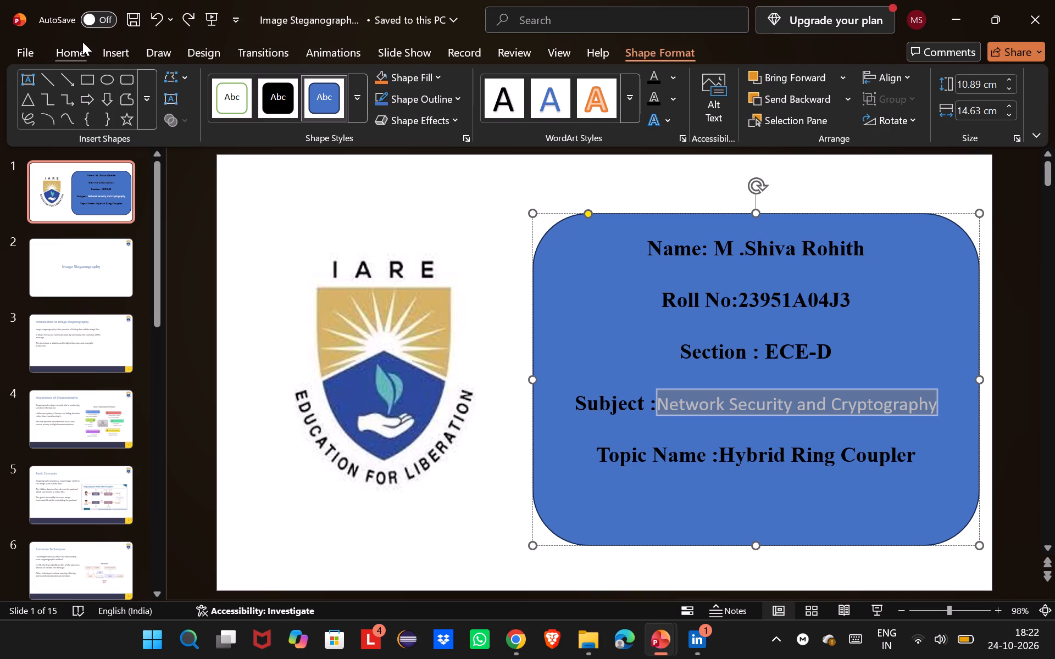
click(82, 42)
click(437, 119)
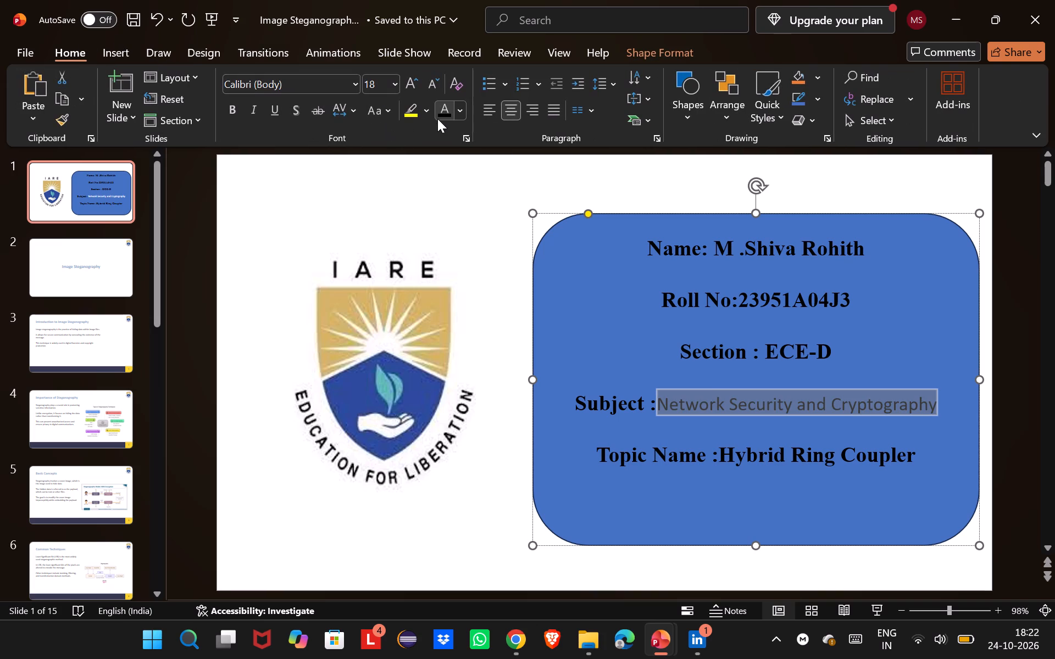
click(321, 74)
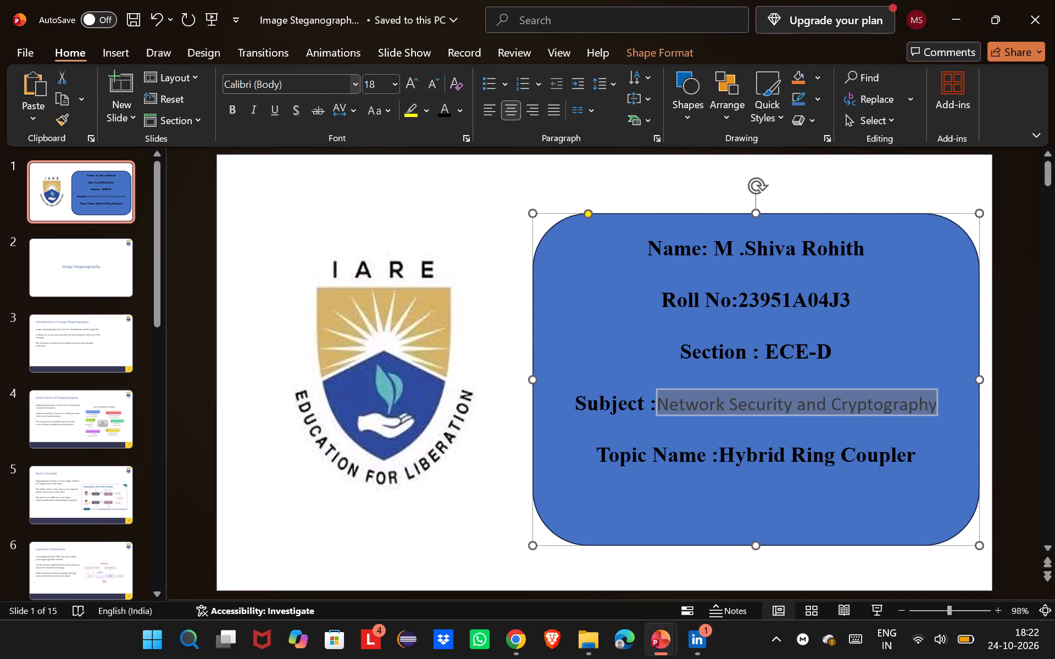
click(318, 82)
text(ti)
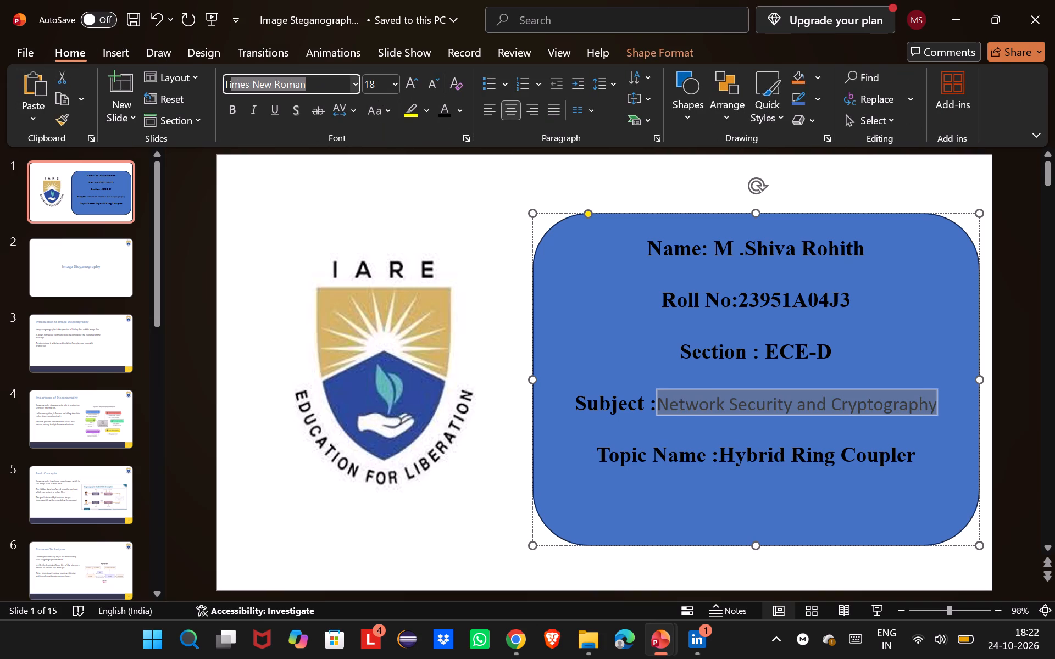
key(Return)
click(233, 105)
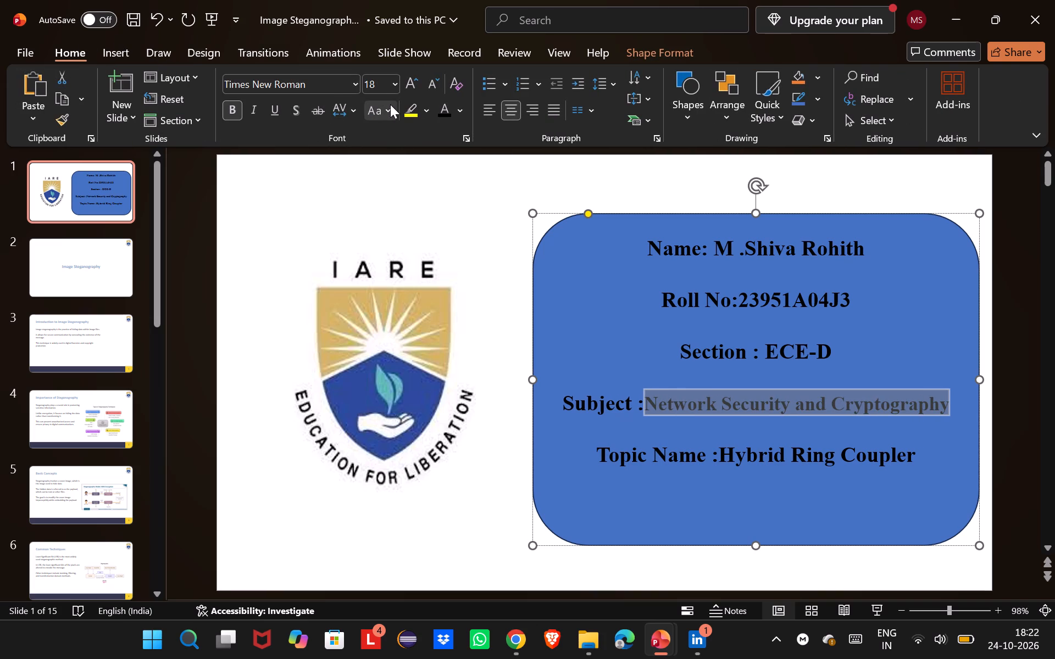
Set the font size of the subject text "Network Security and Cryptography" on slide 1 to 20.
click(373, 76)
click(375, 88)
text(20)
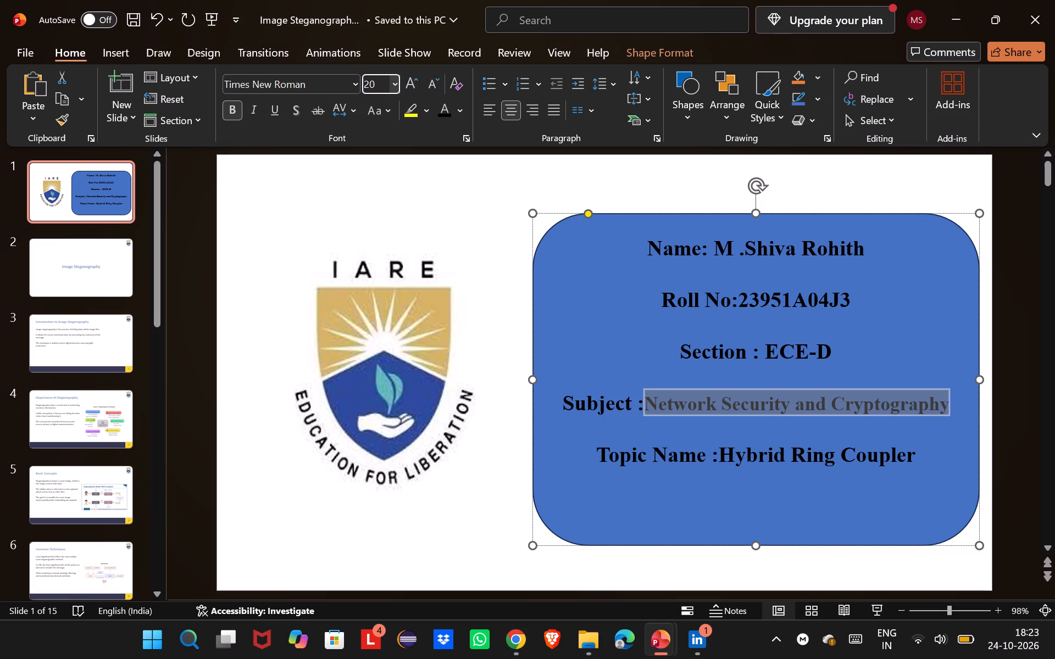
key(Return)
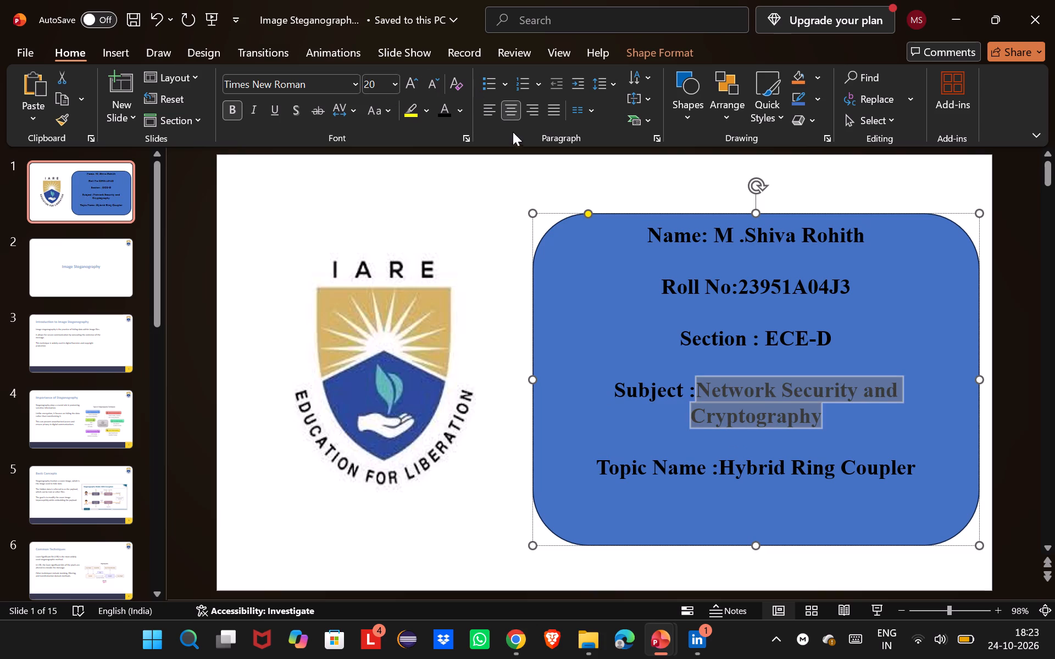
click(475, 202)
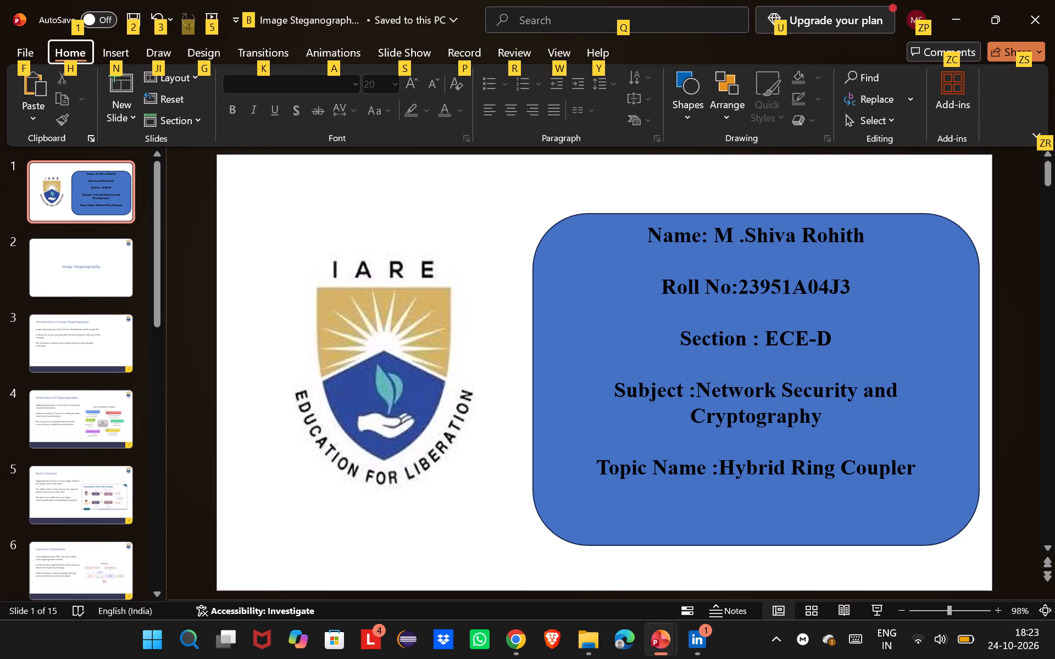
Copy the title "Image Steganography" from slide 2.
click(69, 238)
click(127, 252)
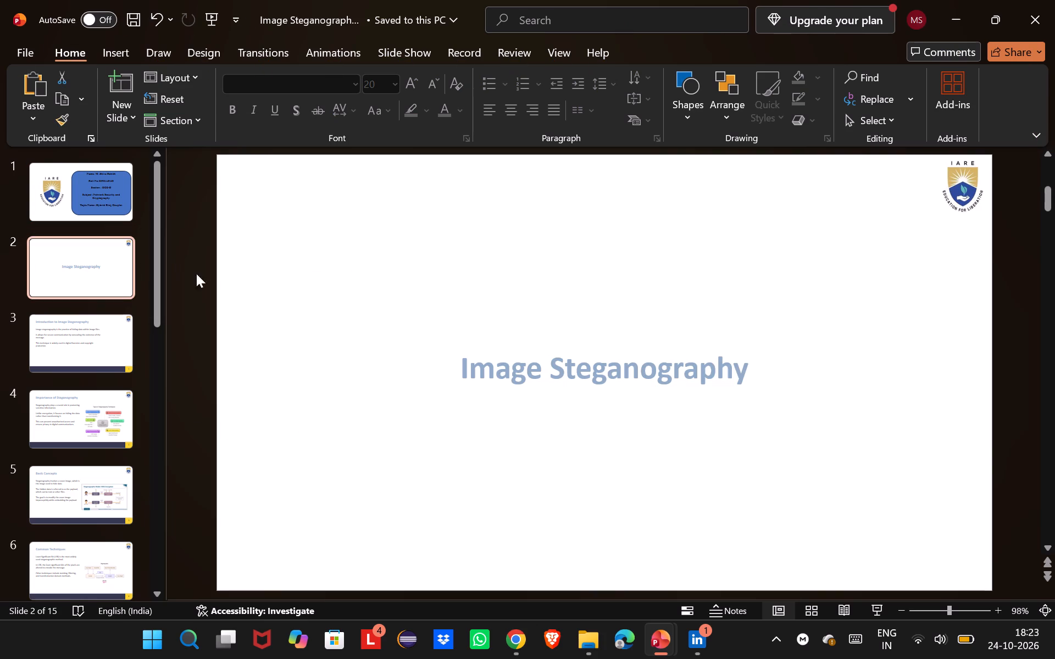
double_click(514, 379)
click(515, 378)
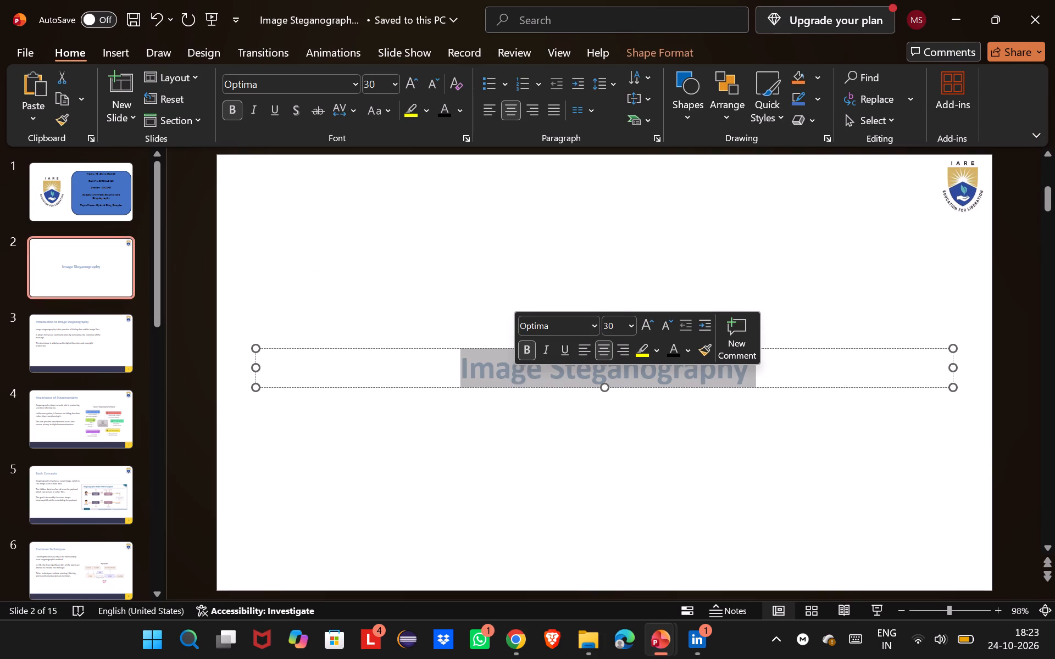
key(ctrl+c)
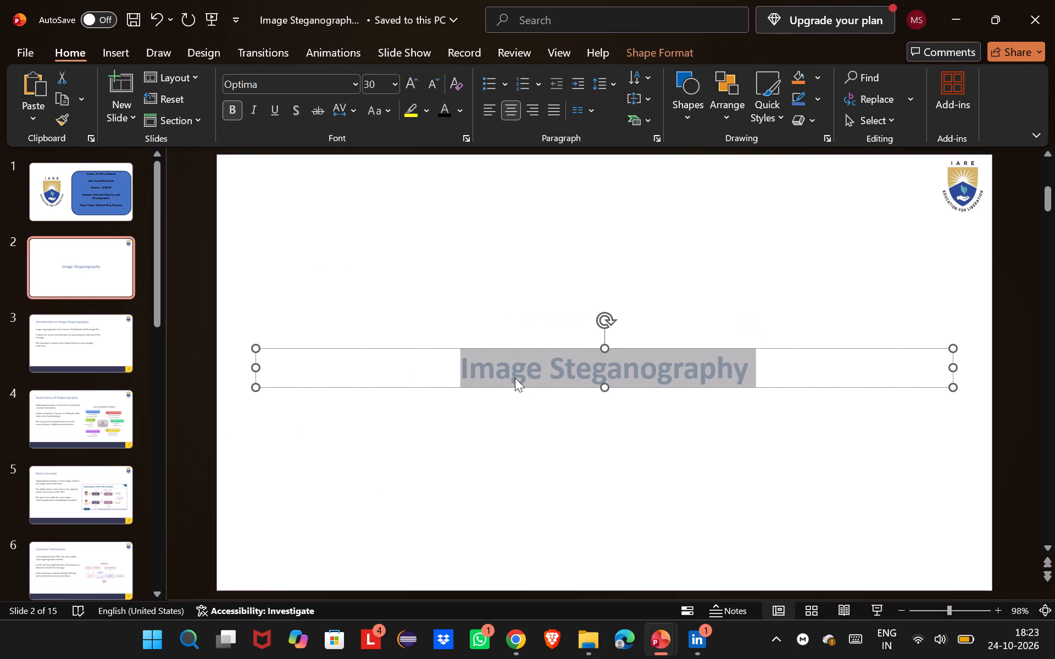
Switch to the Hybrid Ring Coupler.pptx presentation and replace the topic name on slide 1 with the copied "Image Steganography".
key(alt+Tab)
key(alt+Tab)
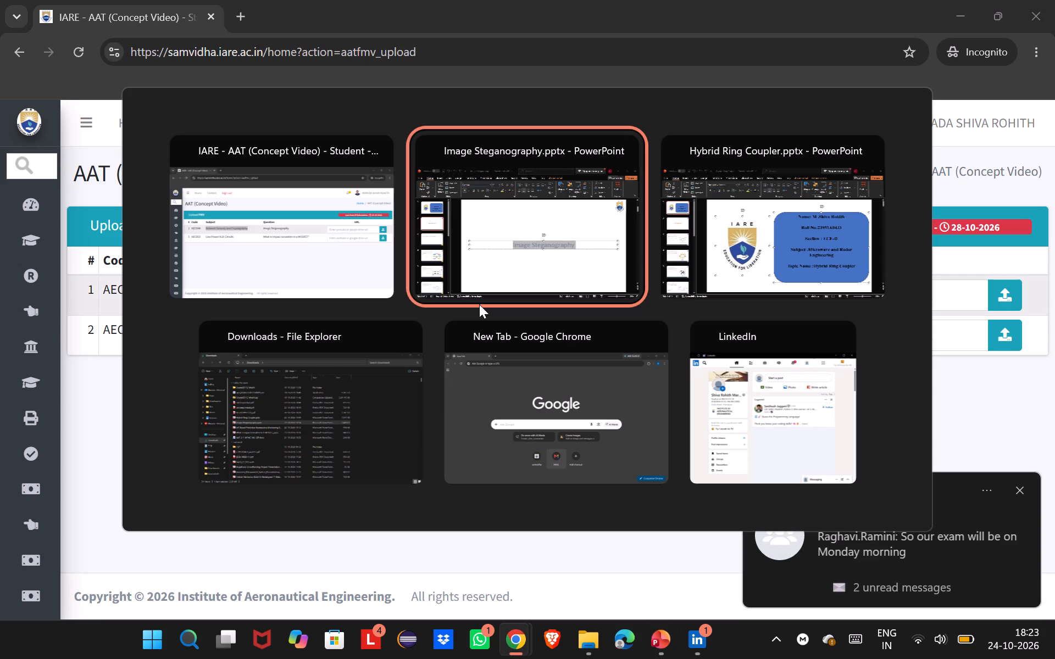
key(alt+Tab)
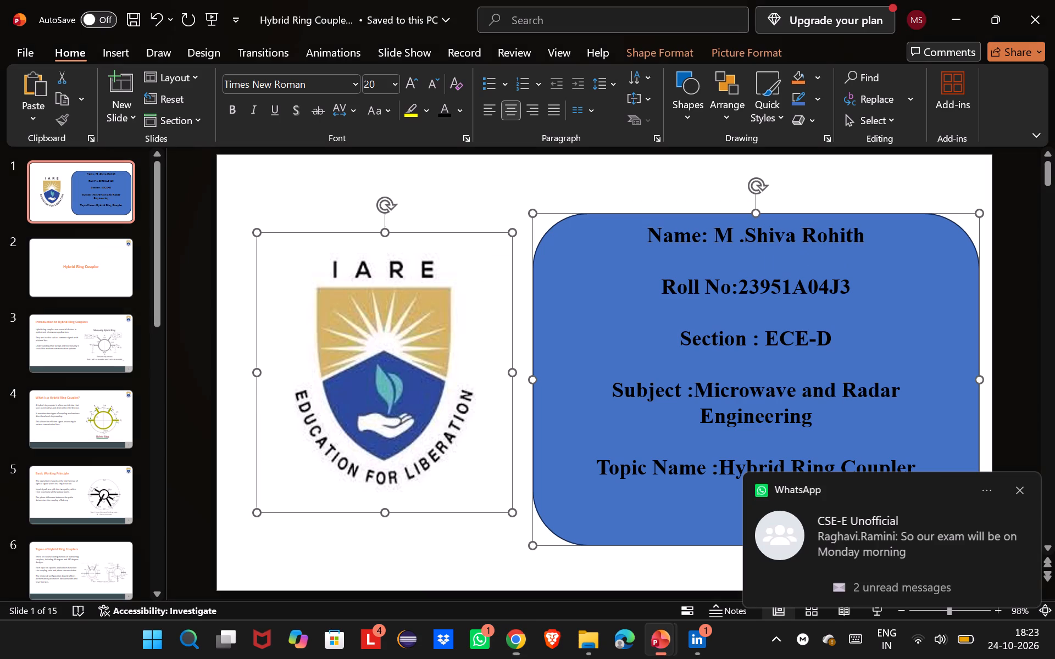
click(655, 329)
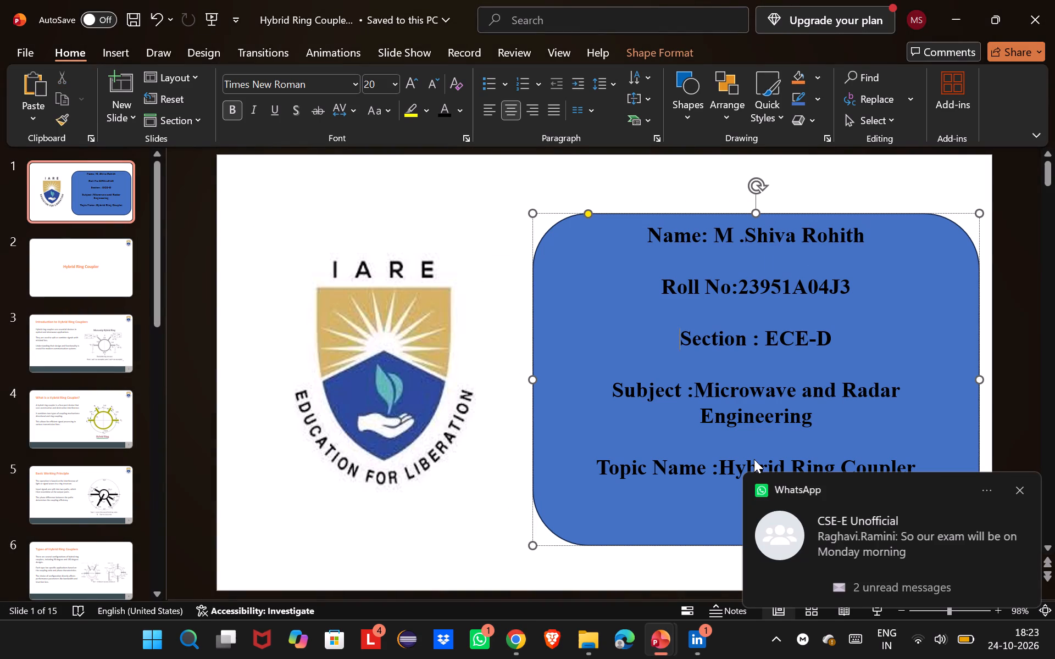
click(723, 460)
click(723, 460)
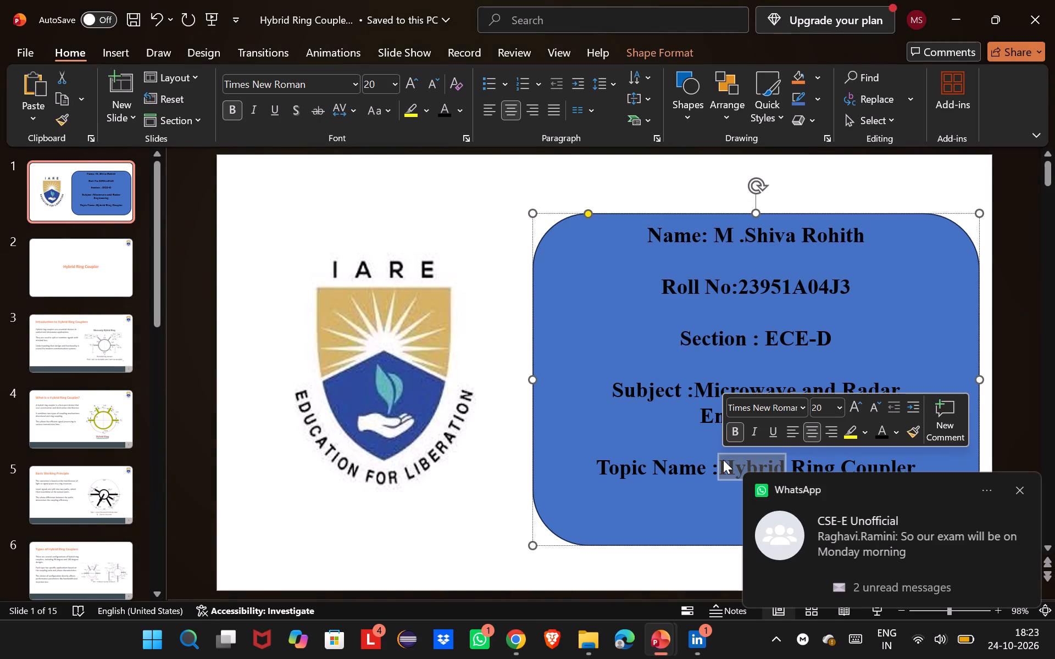
click(723, 460)
drag(723, 460, 858, 444)
right_drag(856, 442, 860, 448)
drag(858, 444, 878, 463)
click(761, 469)
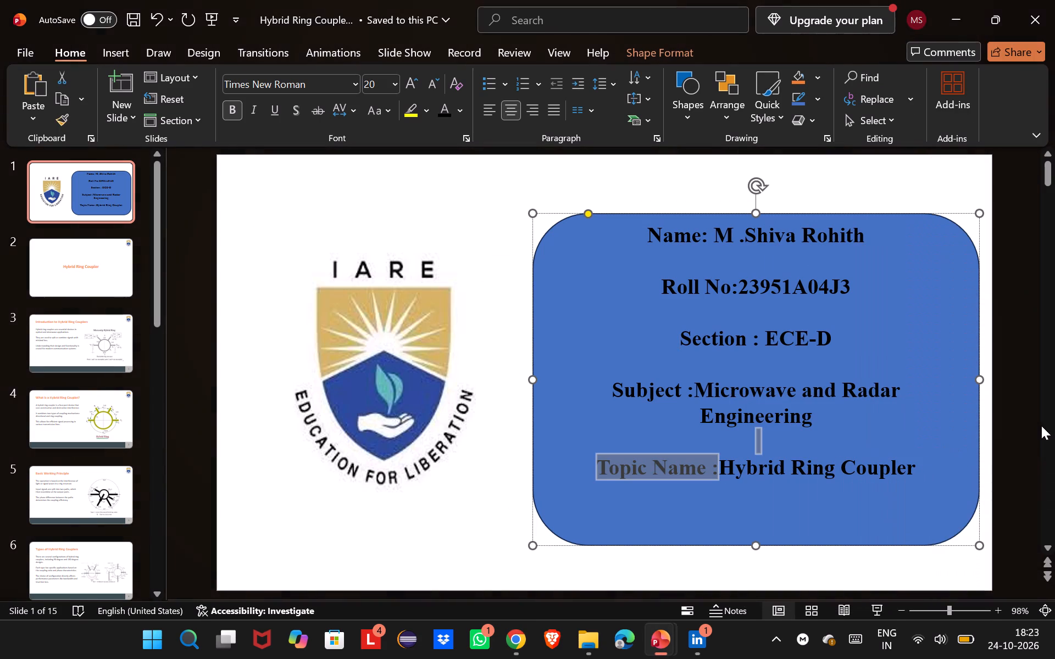
click(824, 454)
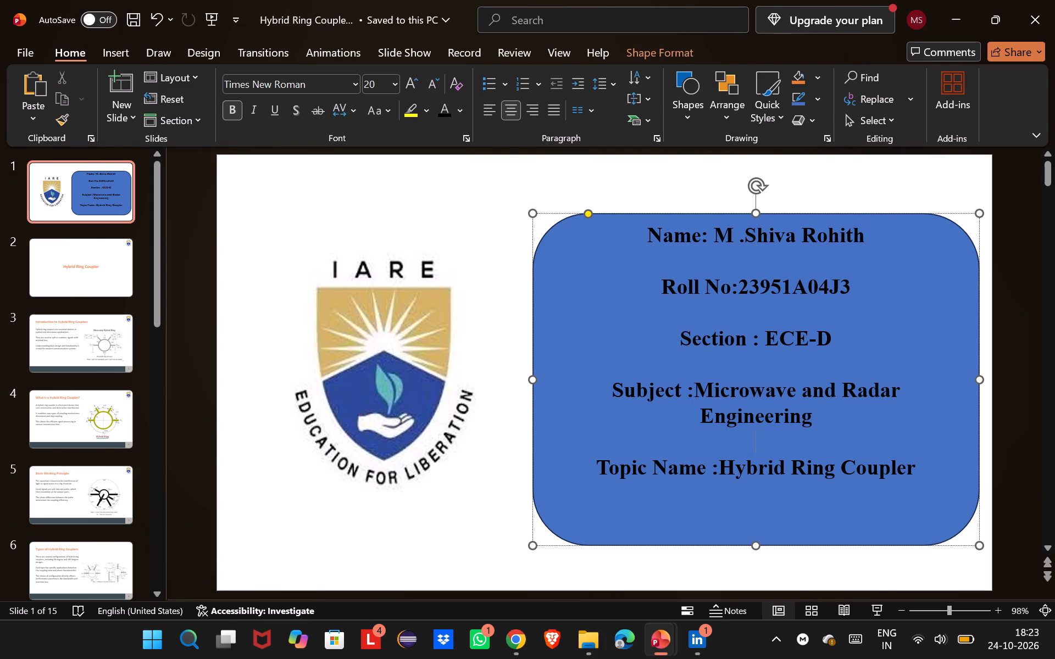
drag(912, 471, 741, 460)
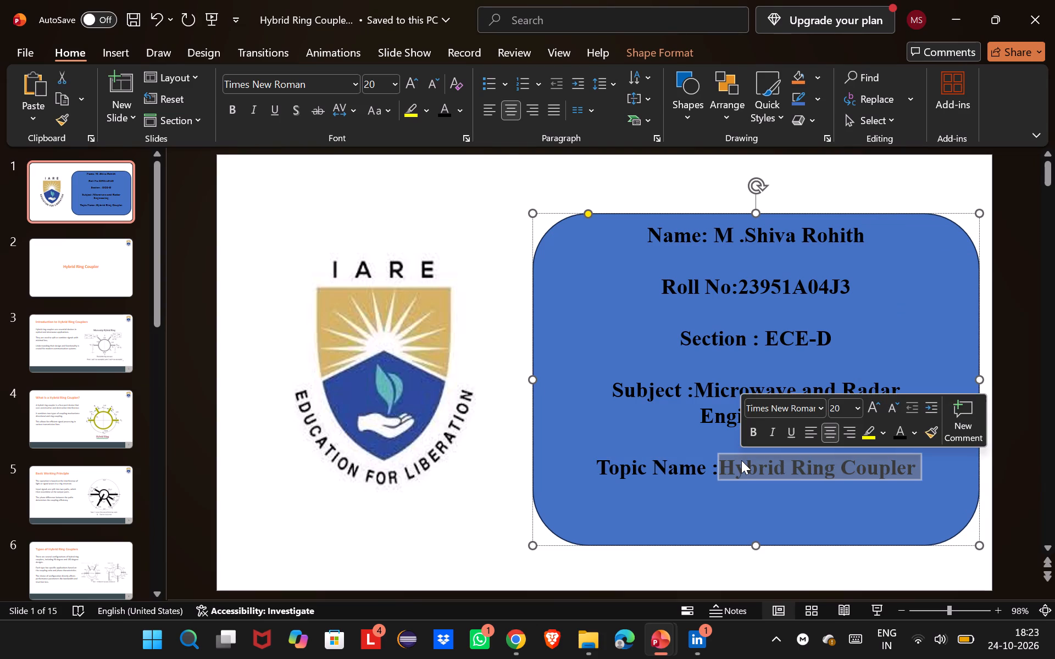
key(ctrl+v)
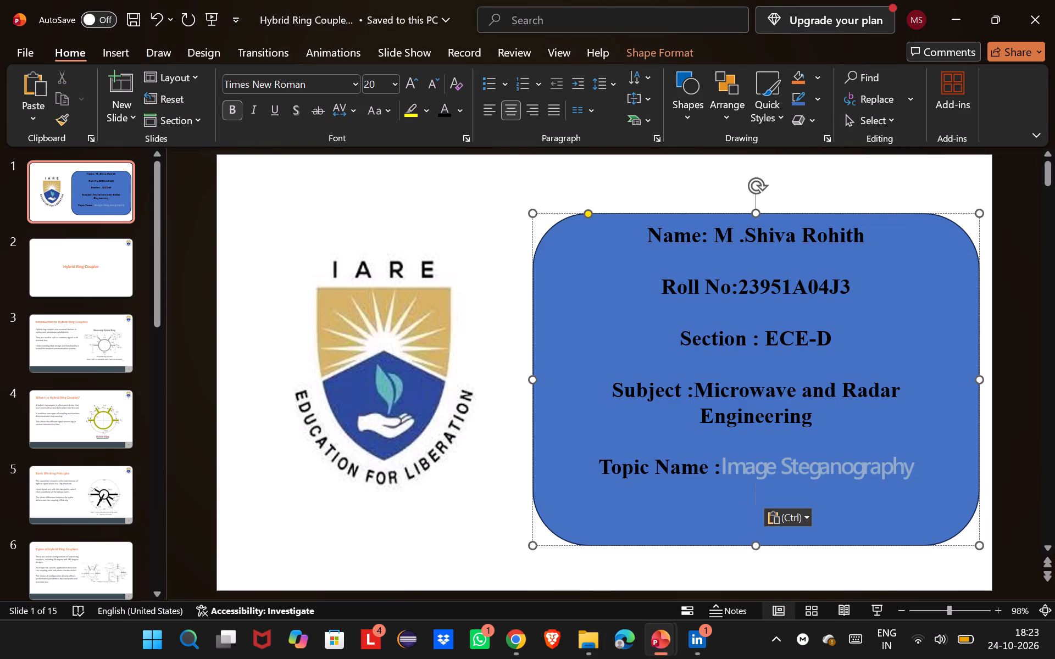
Format the pasted topic name "Image Steganography" on slide 1 in Times New Roman, black and bold.
drag(701, 464, 891, 464)
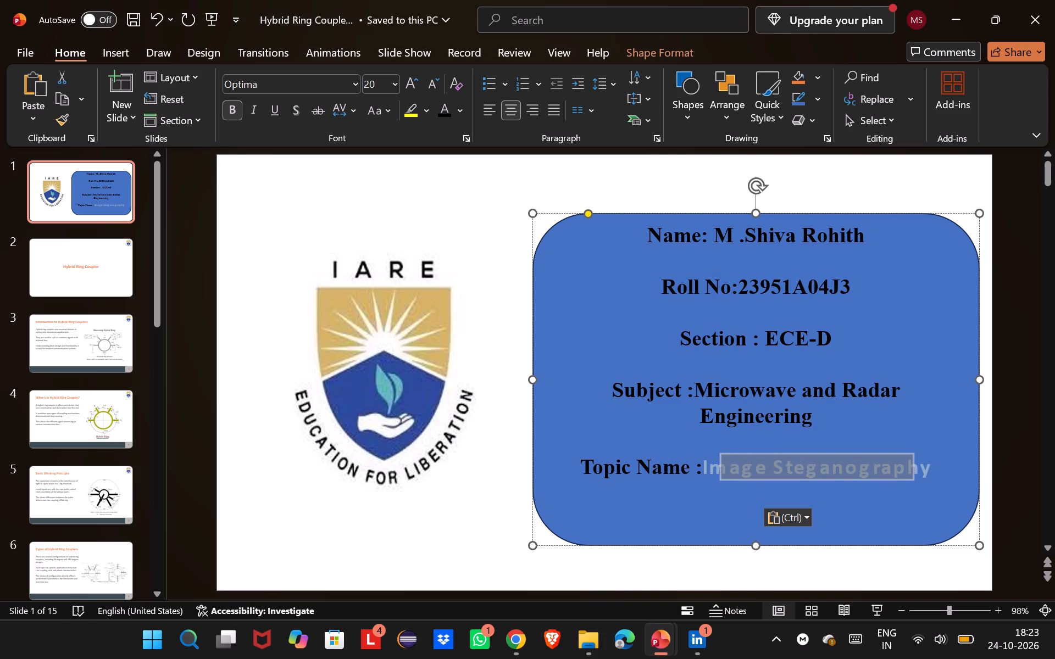
drag(891, 464, 952, 464)
click(886, 463)
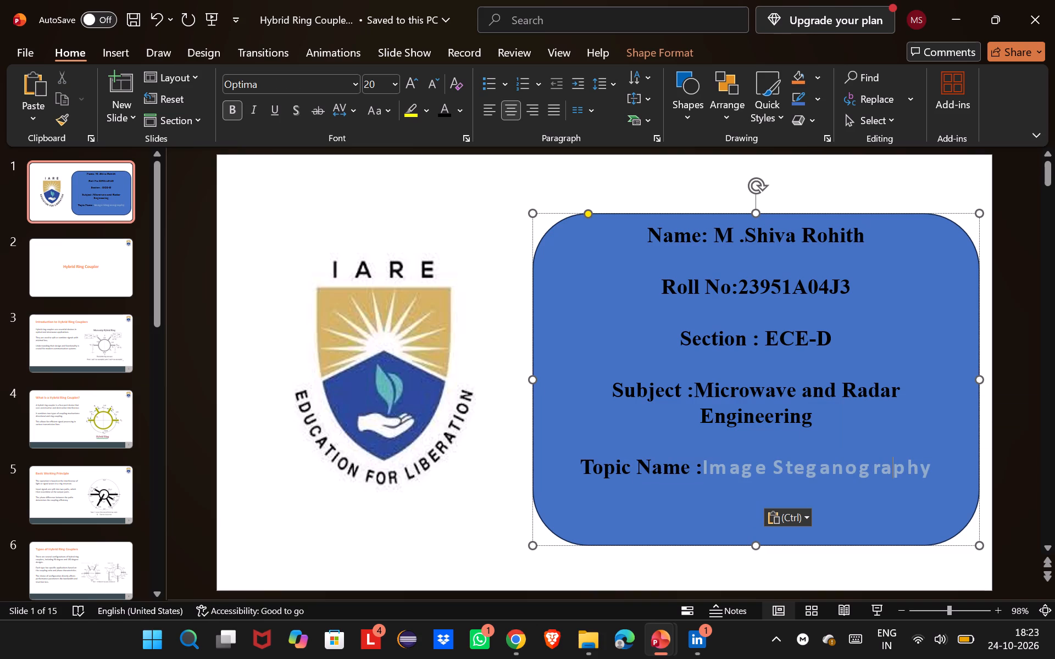
drag(931, 463, 690, 451)
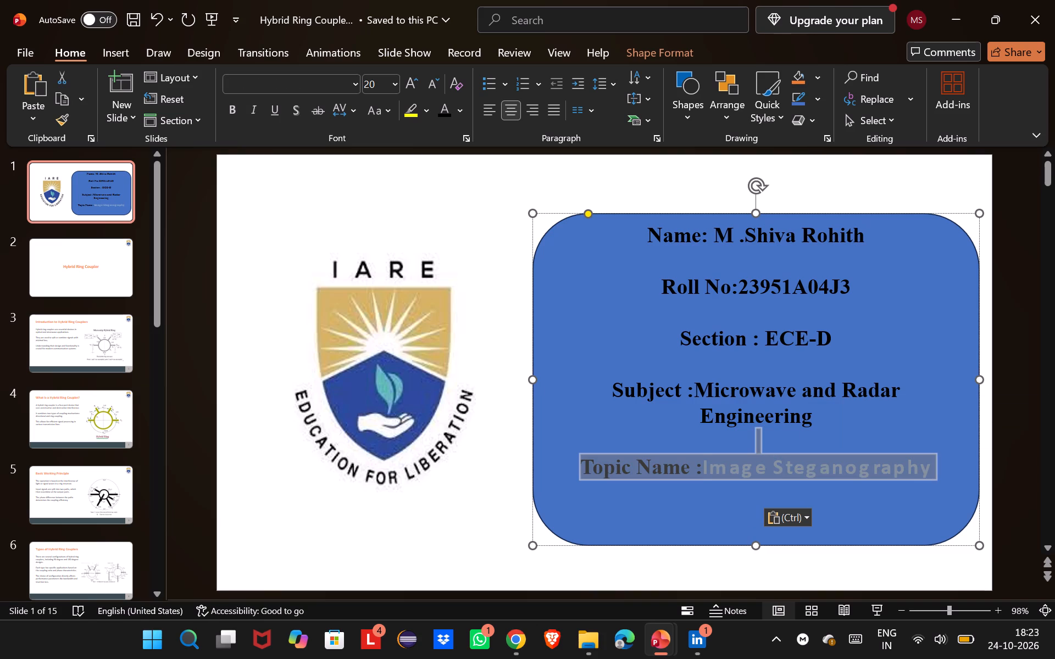
drag(690, 451, 704, 465)
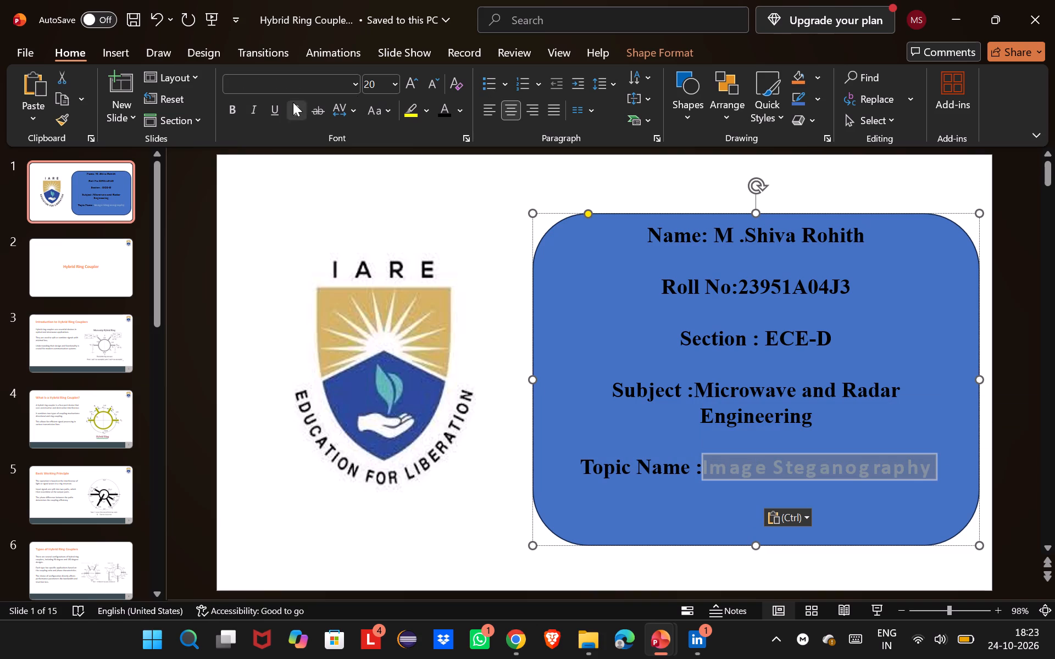
click(240, 115)
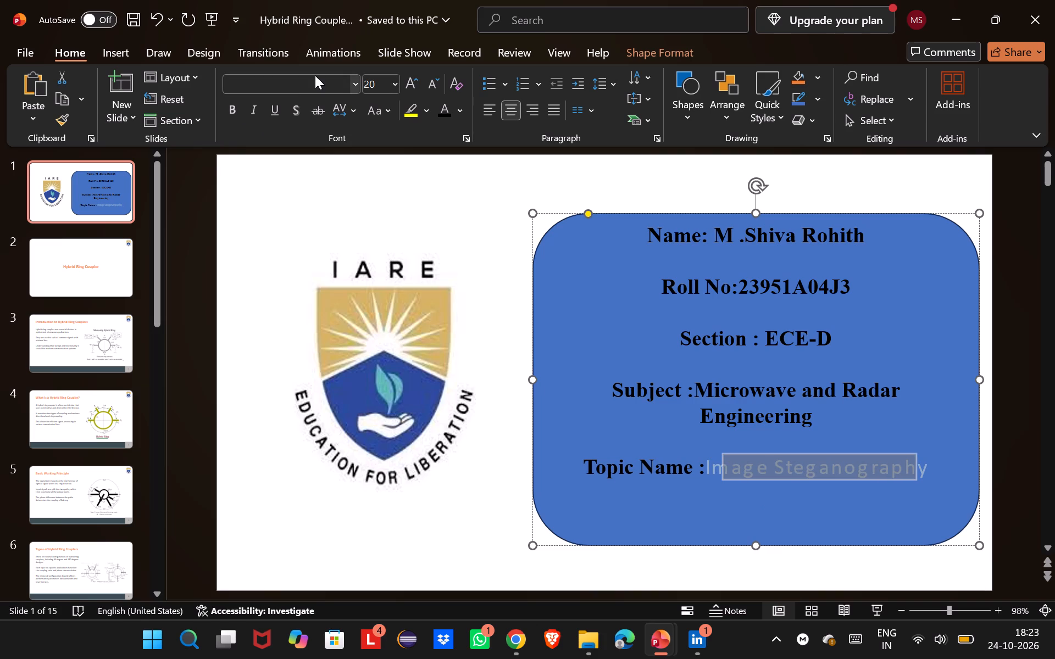
click(288, 83)
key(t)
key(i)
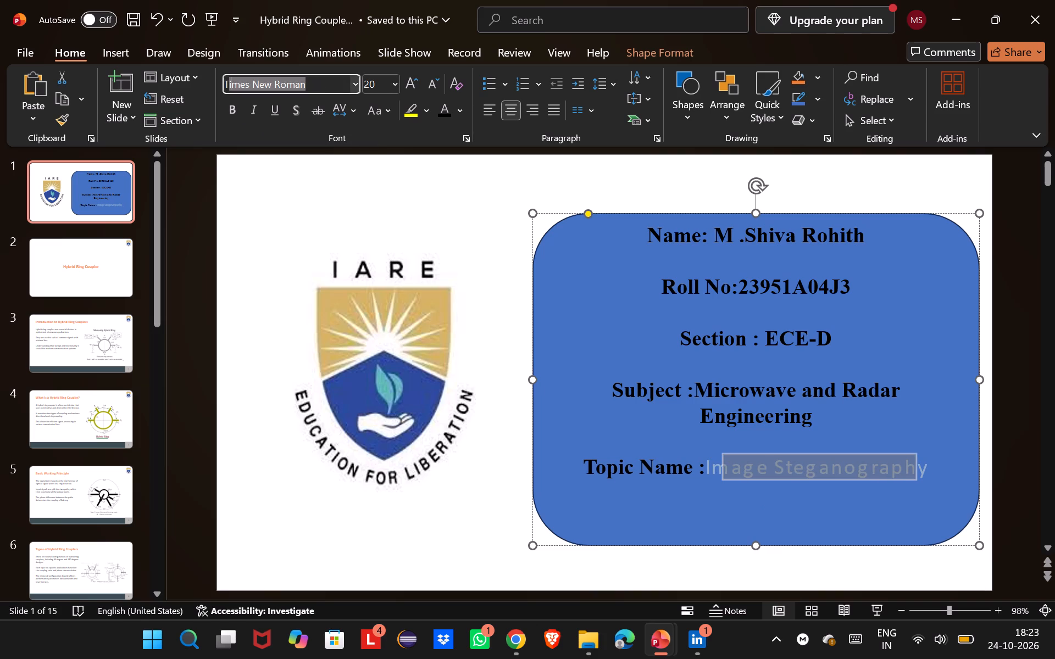
key(Return)
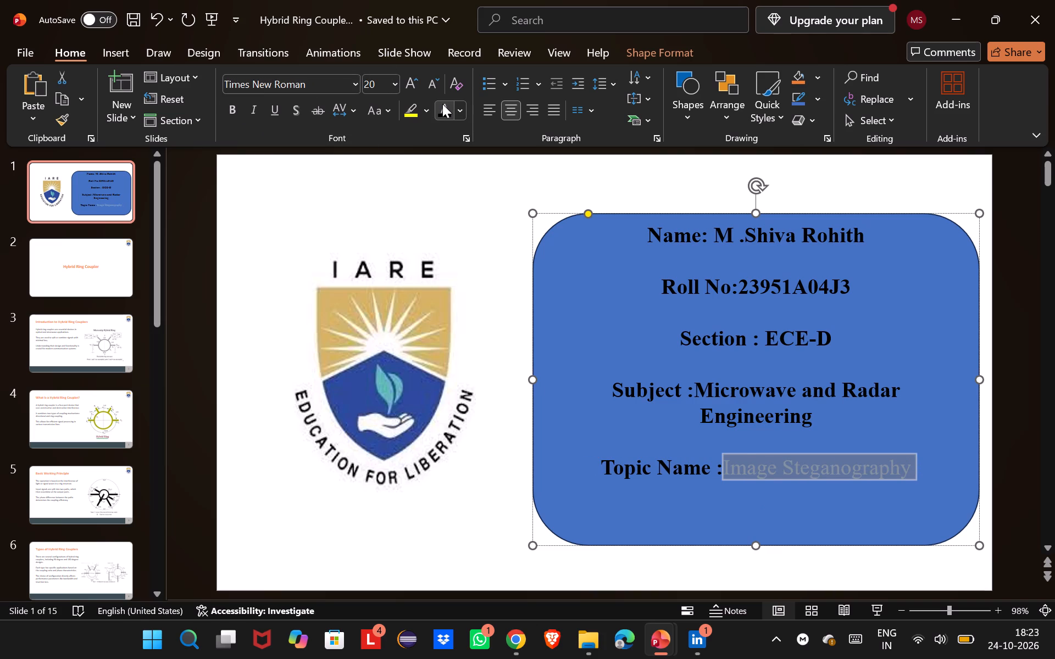
click(442, 104)
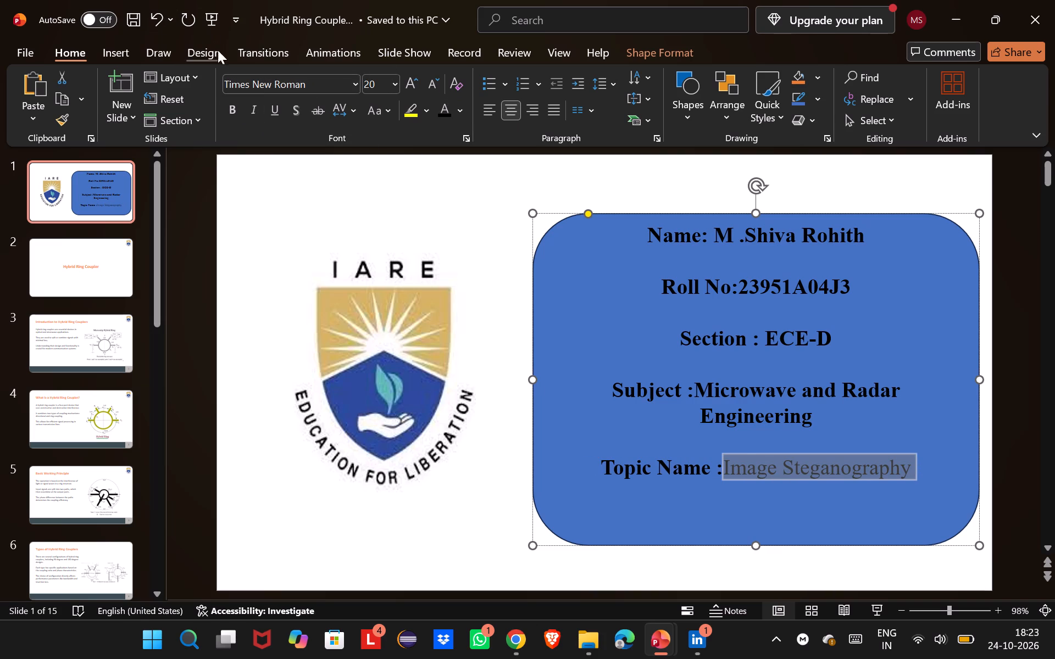
key(ctrl+b)
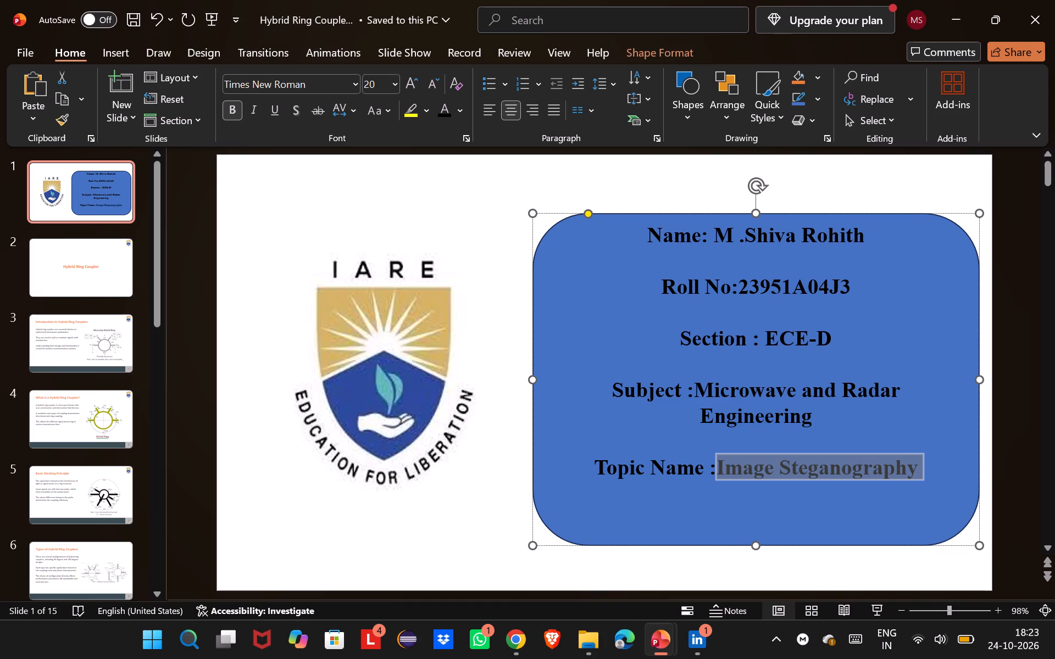
click(510, 256)
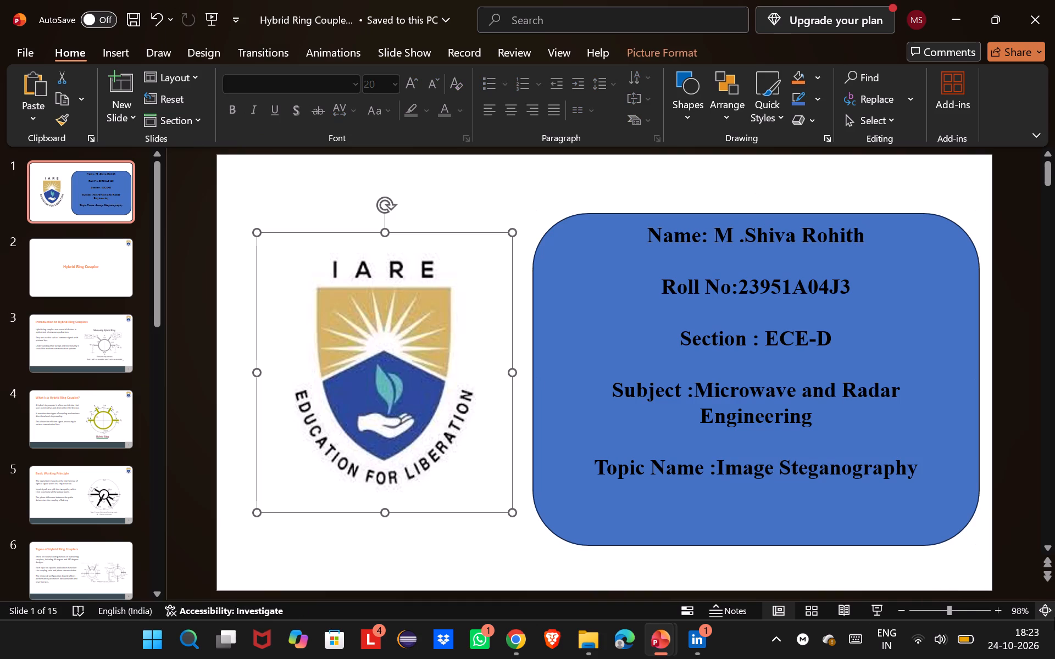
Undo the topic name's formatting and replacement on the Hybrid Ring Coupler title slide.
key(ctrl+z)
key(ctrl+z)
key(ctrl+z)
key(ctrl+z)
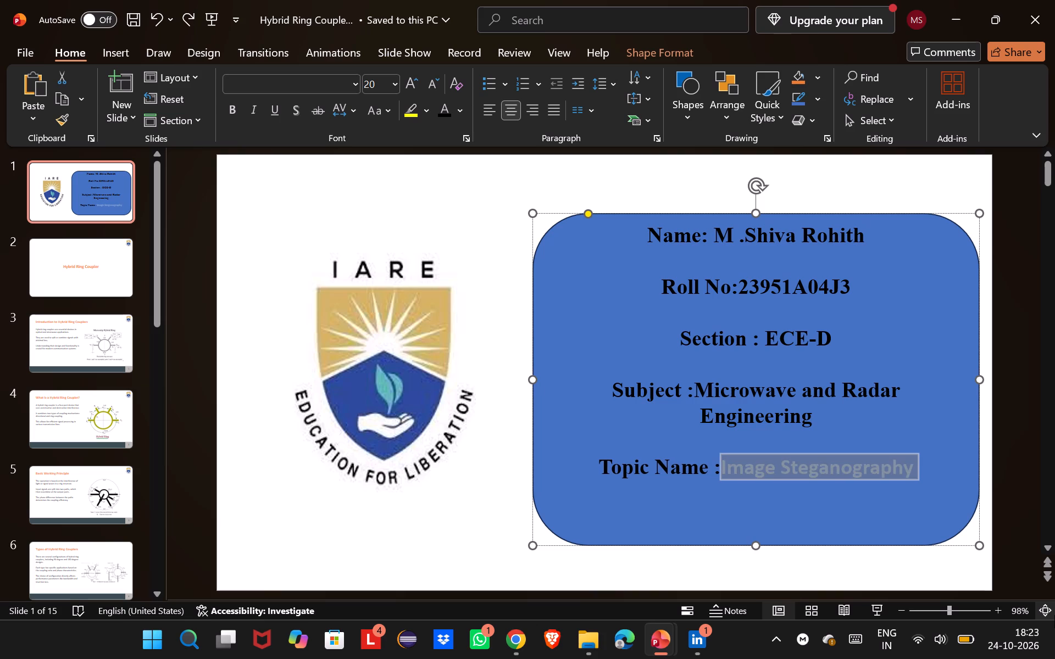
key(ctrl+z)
Switch to the Image Steganography presentation and replace the topic name "Hybrid Ring Coupler" on slide 1 with the copied title.
key(alt+Tab)
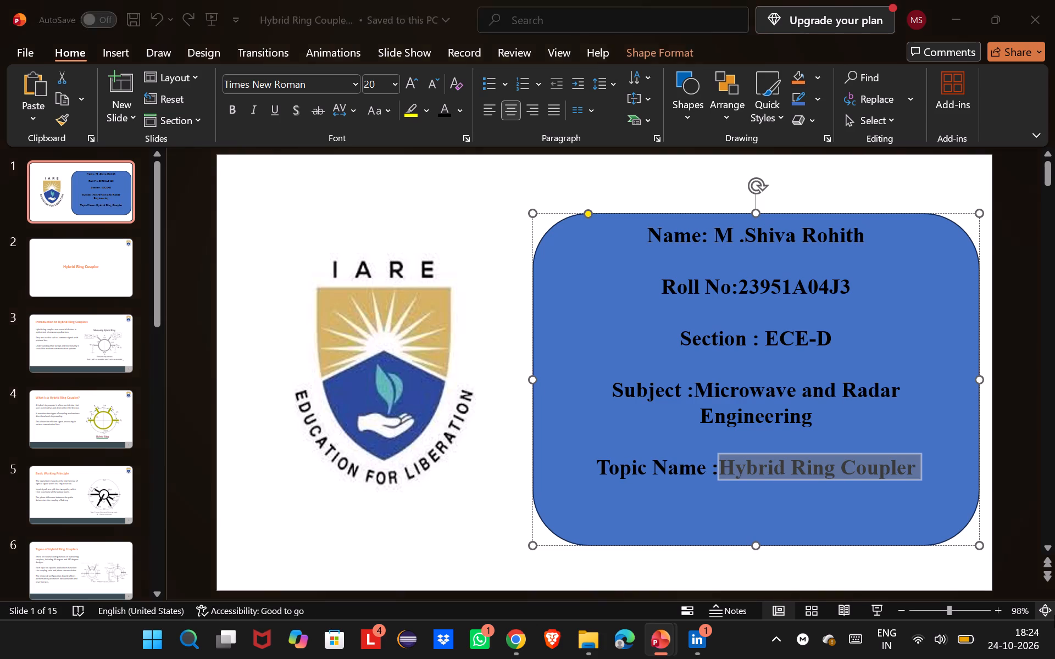
key(alt+Tab)
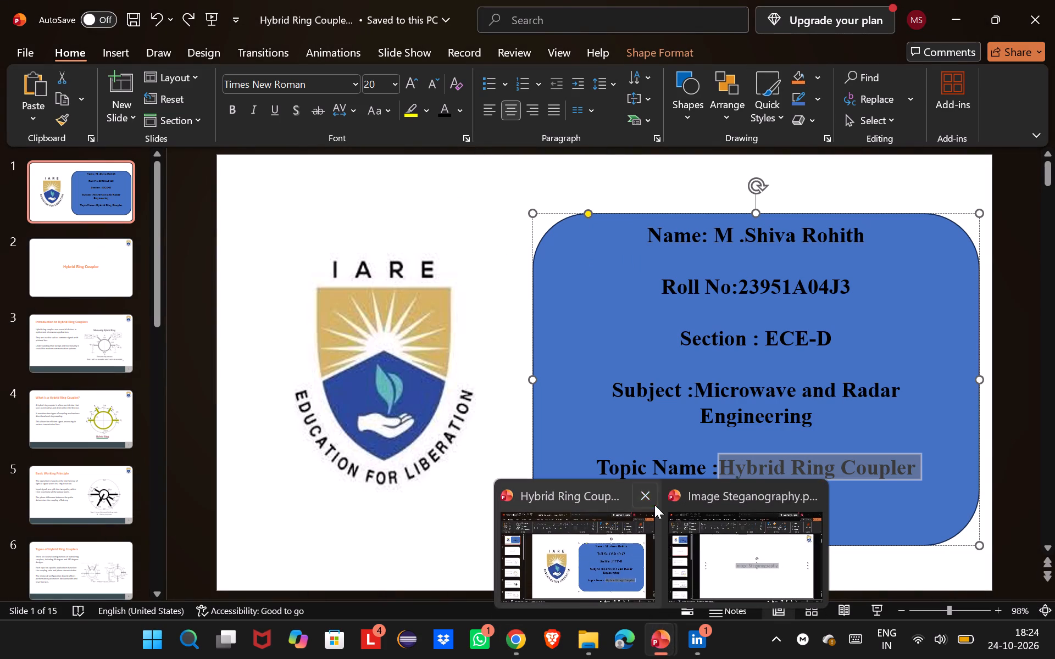
drag(707, 543, 709, 537)
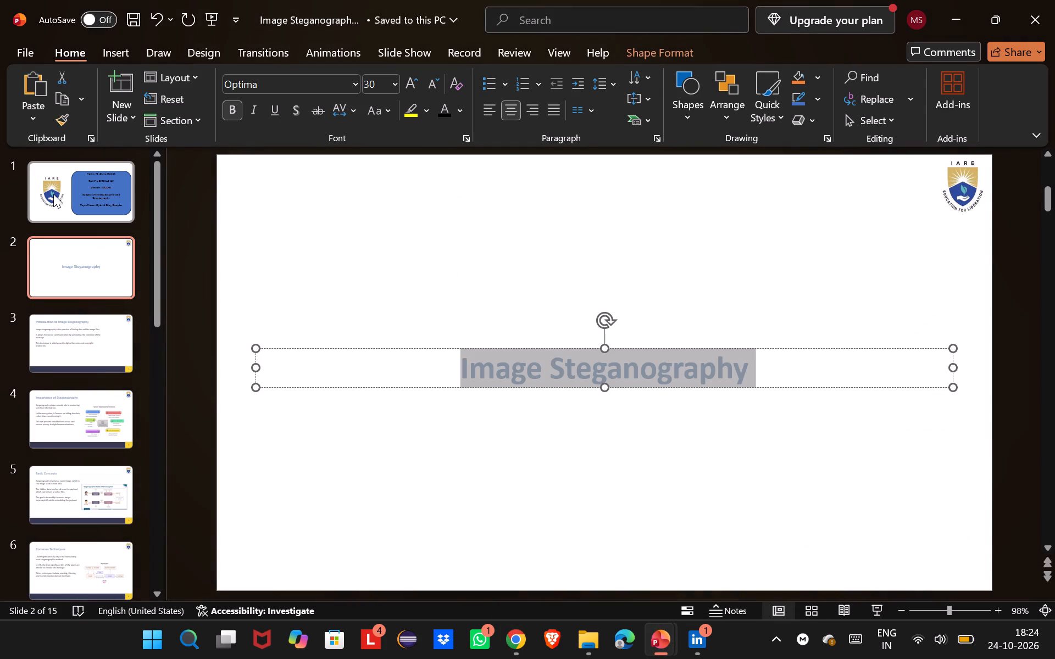
click(70, 186)
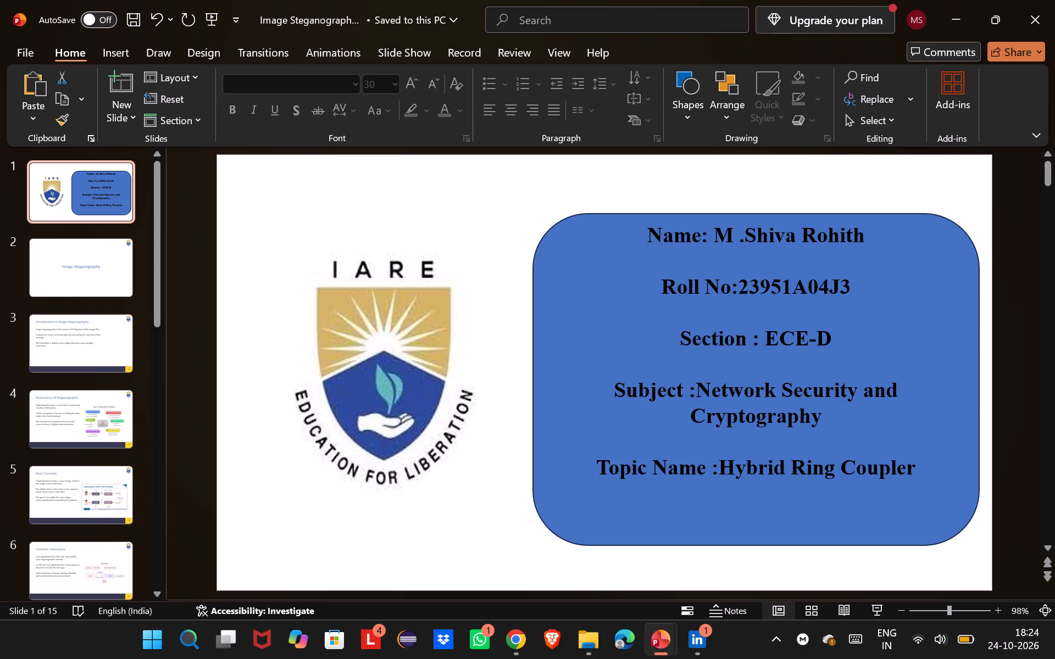
drag(719, 467, 877, 455)
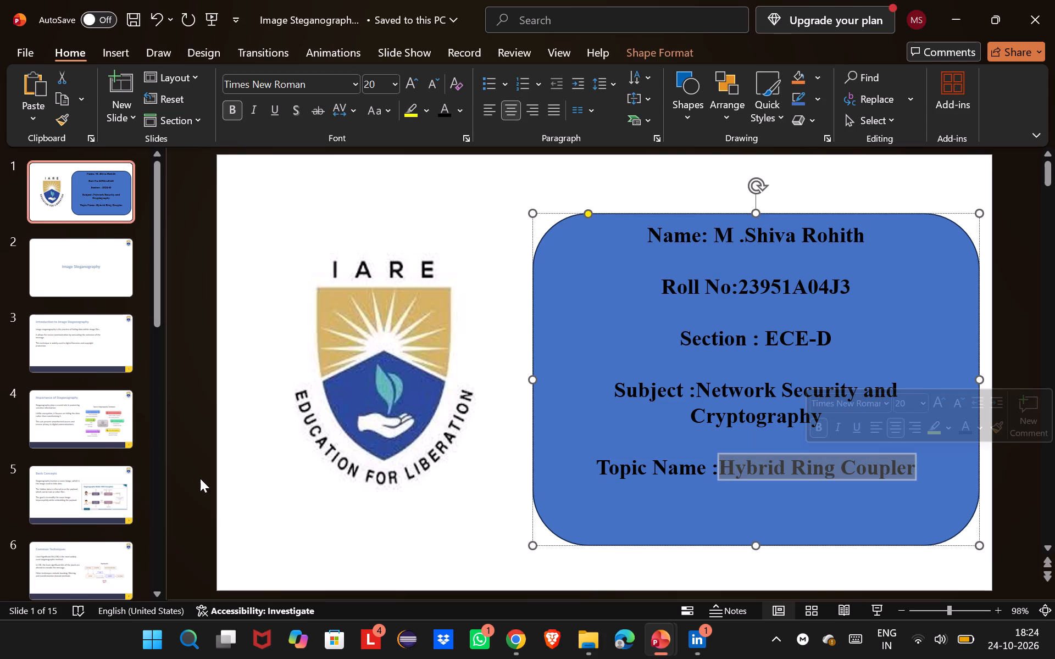
key(ctrl+v)
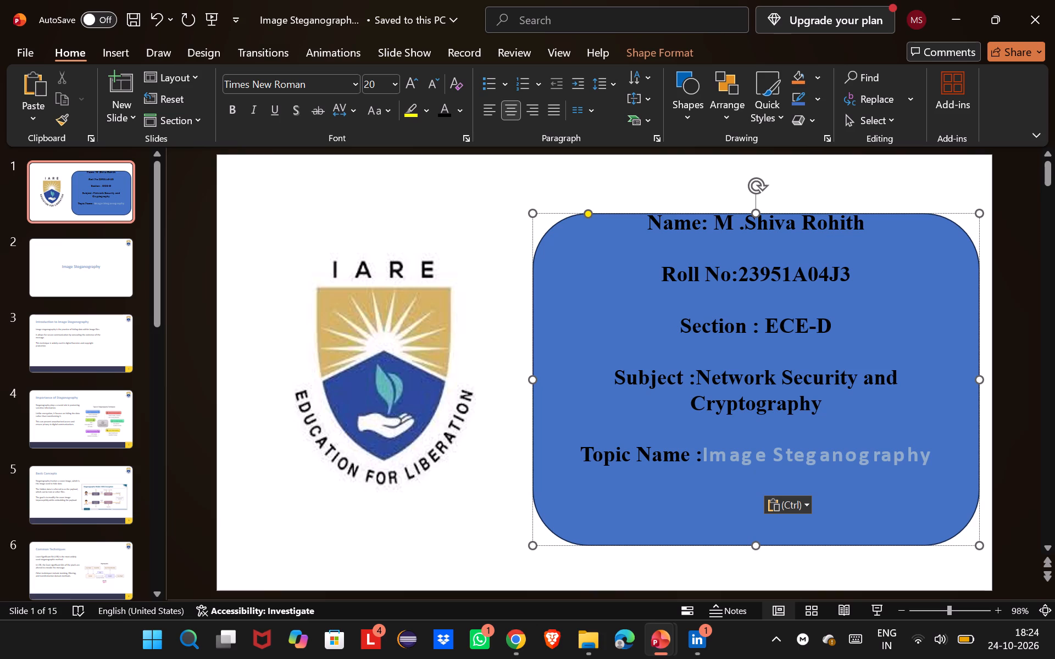
Format the pasted topic name "Image Steganography" on slide 1 in Times New Roman and black.
drag(703, 457, 942, 451)
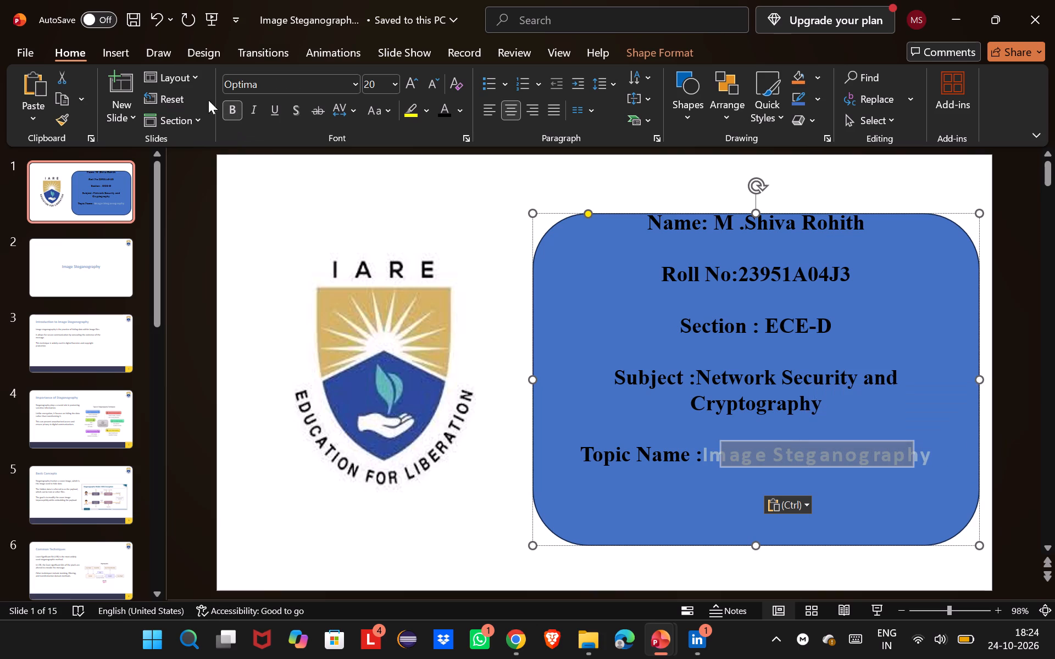
click(260, 83)
text(ti)
key(Return)
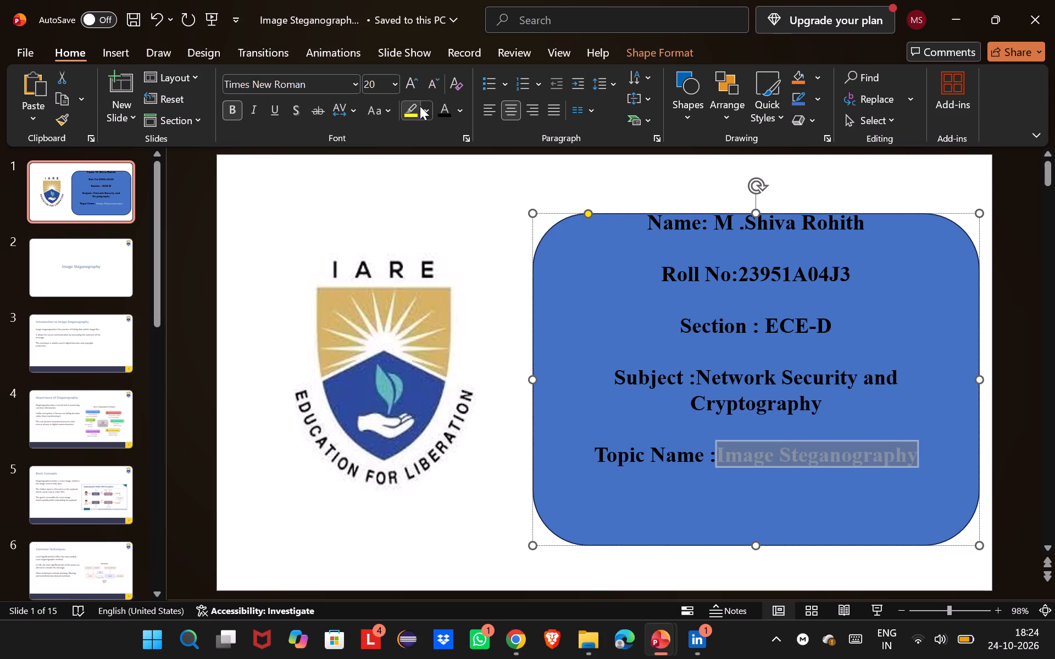
click(437, 111)
click(586, 344)
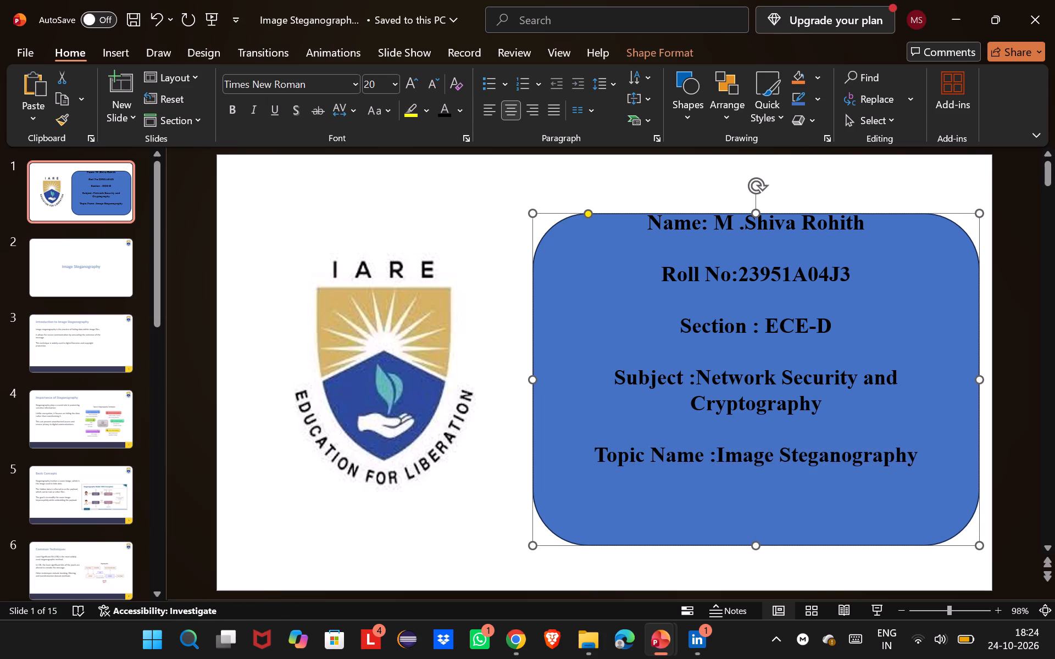
click(431, 525)
scroll(431, 525, down, 1)
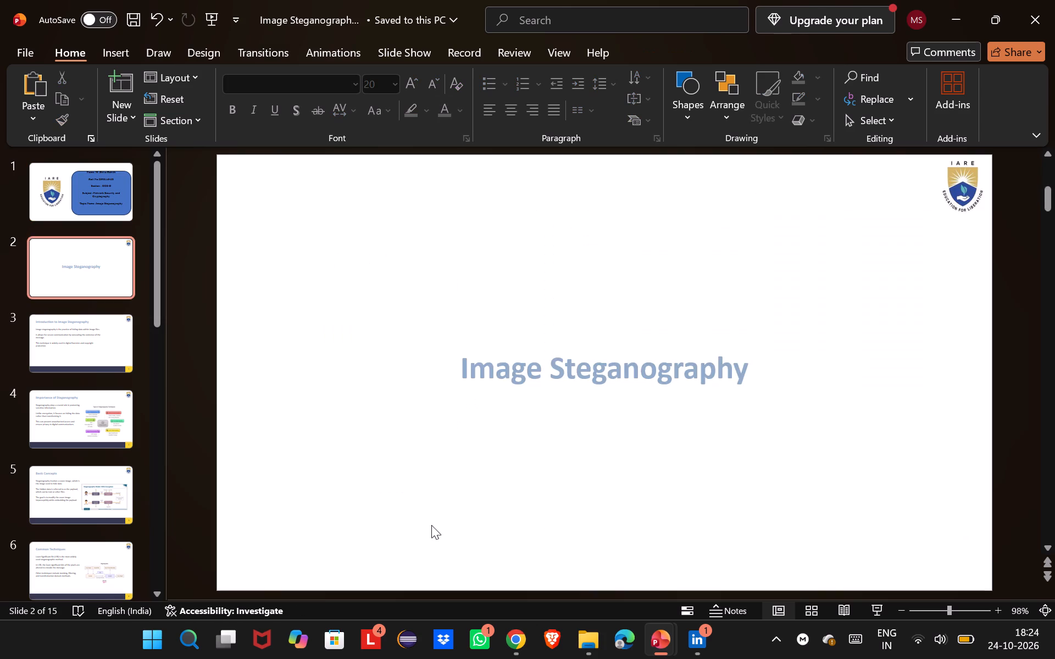
scroll(431, 525, up, 1)
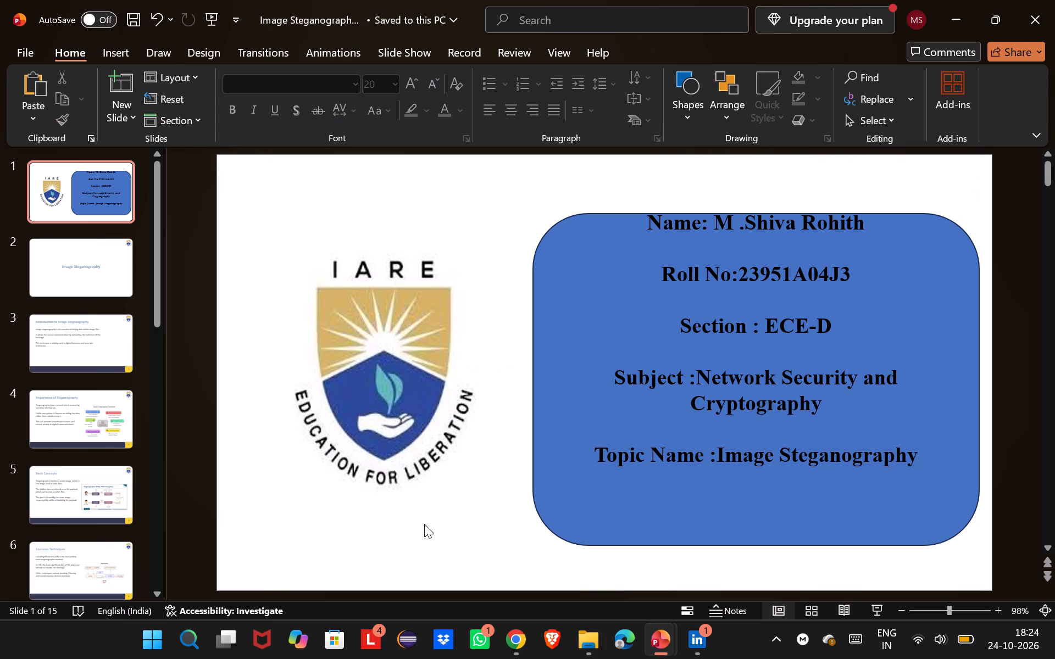
Switch to the AAT (Concept Video) page in Chrome and select the subject name "Low Power VLSI Circuits".
key(alt+Tab)
key(alt+Tab)
key(alt+Tab)
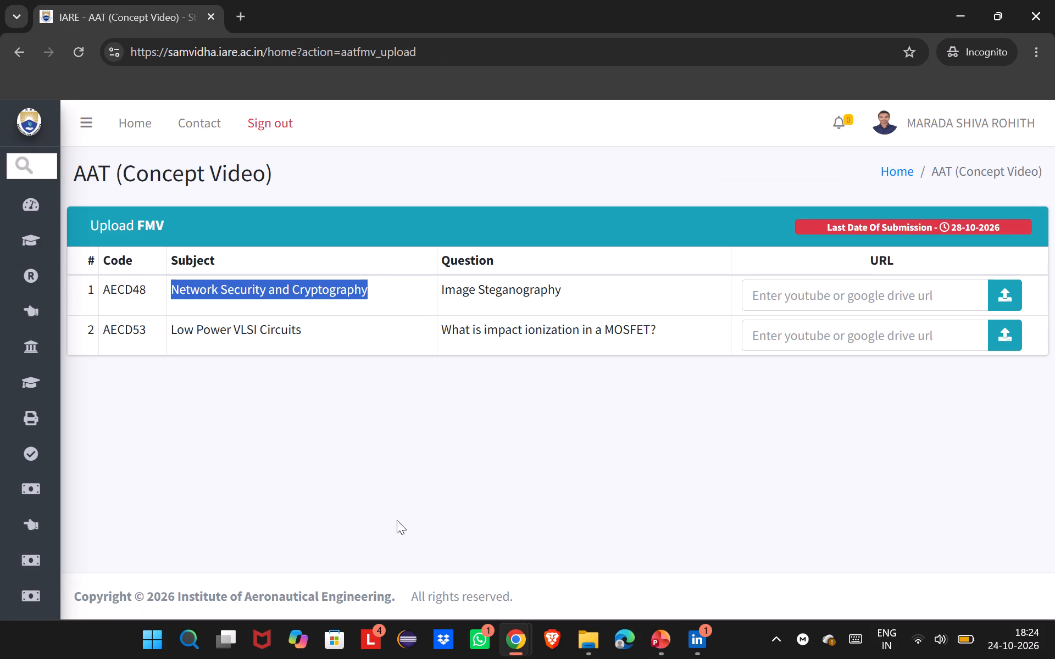
click(397, 520)
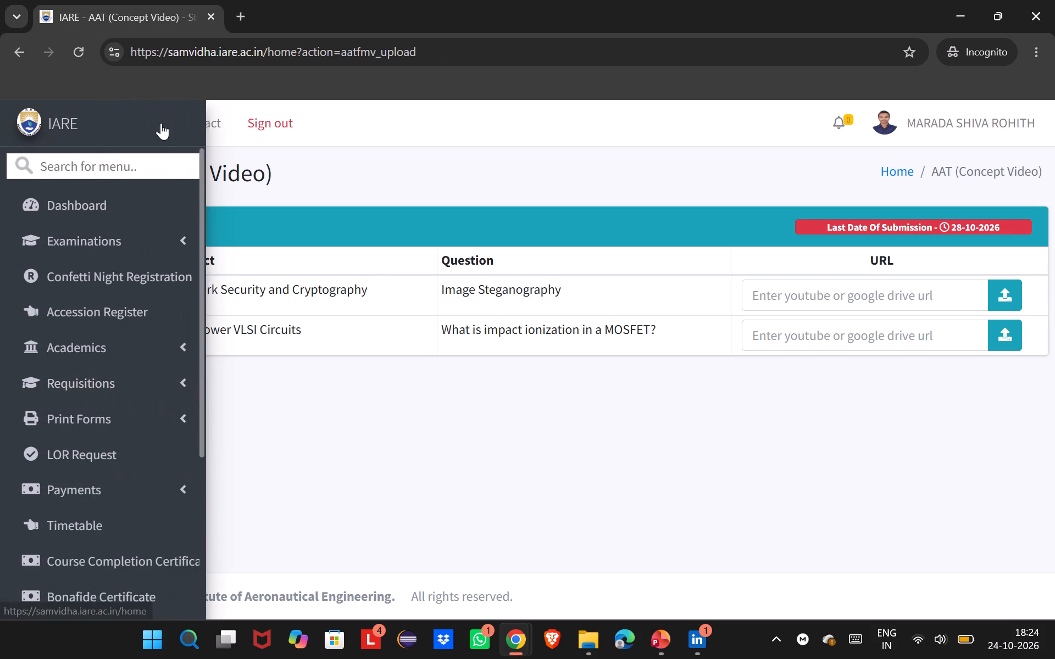
double_click(271, 323)
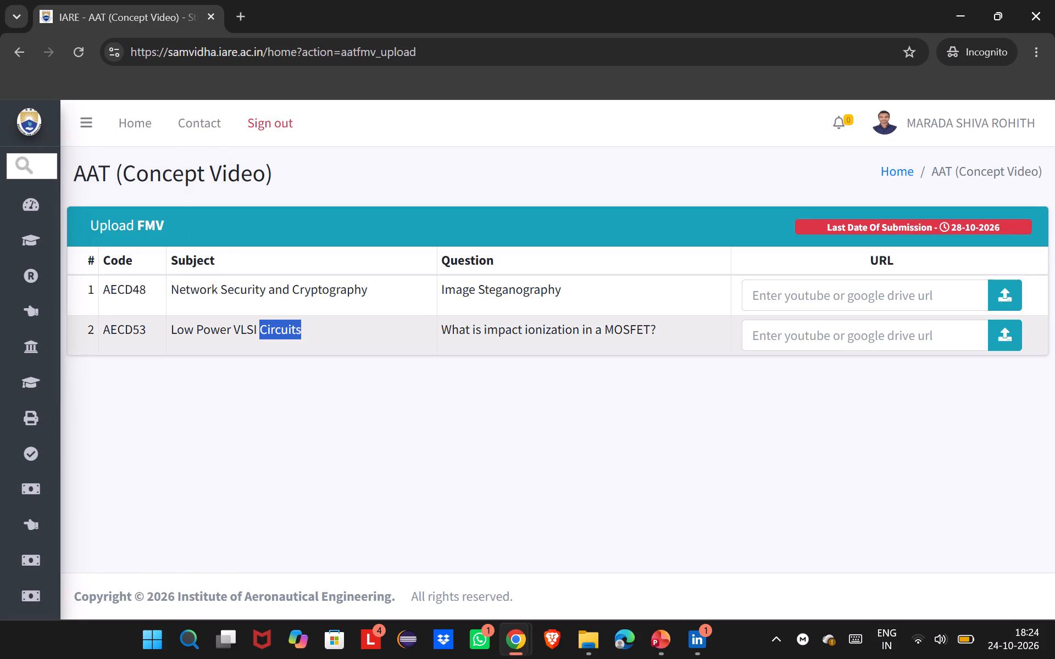
click(270, 323)
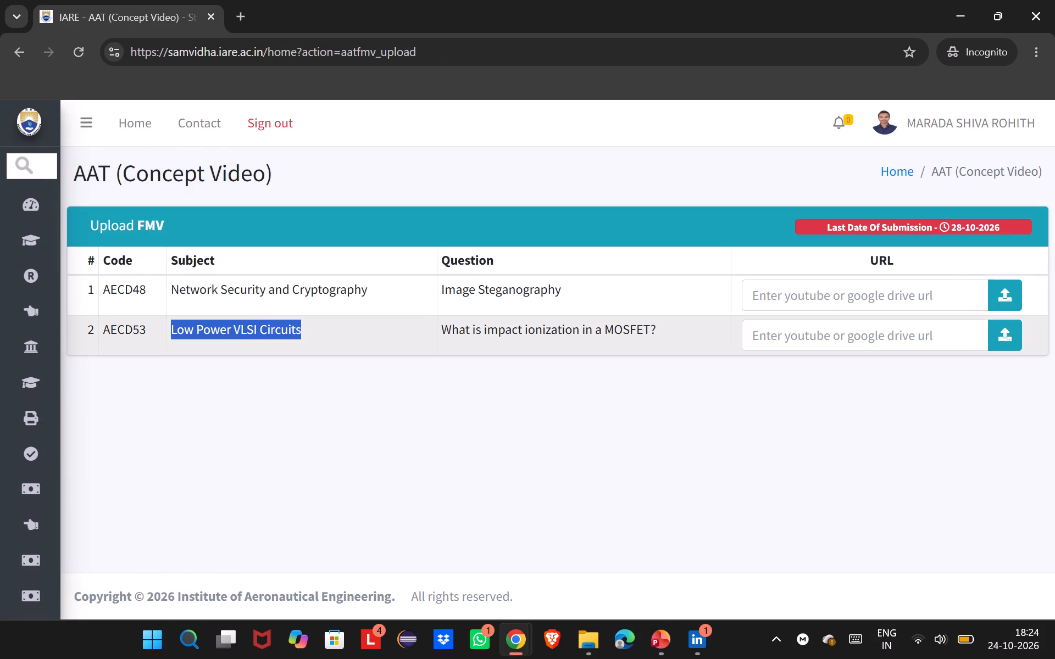
Switch to the Image Steganography presentation and insert a blank line above the name line in slide 1's blue details box.
key(alt+Tab)
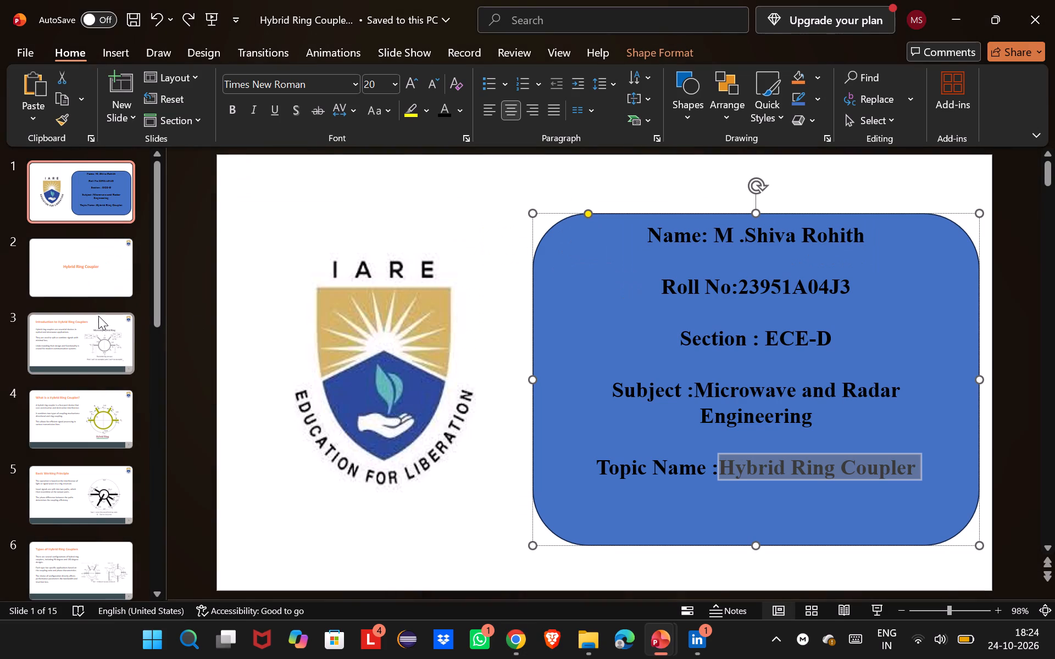
key(alt+Tab)
key(alt+Tab)
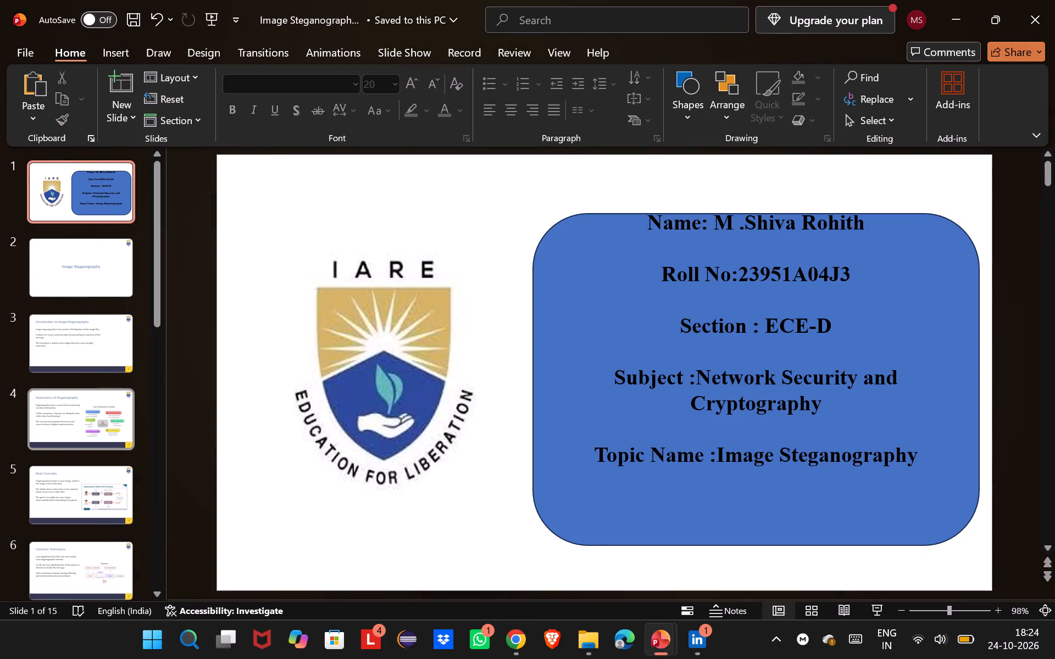
click(624, 230)
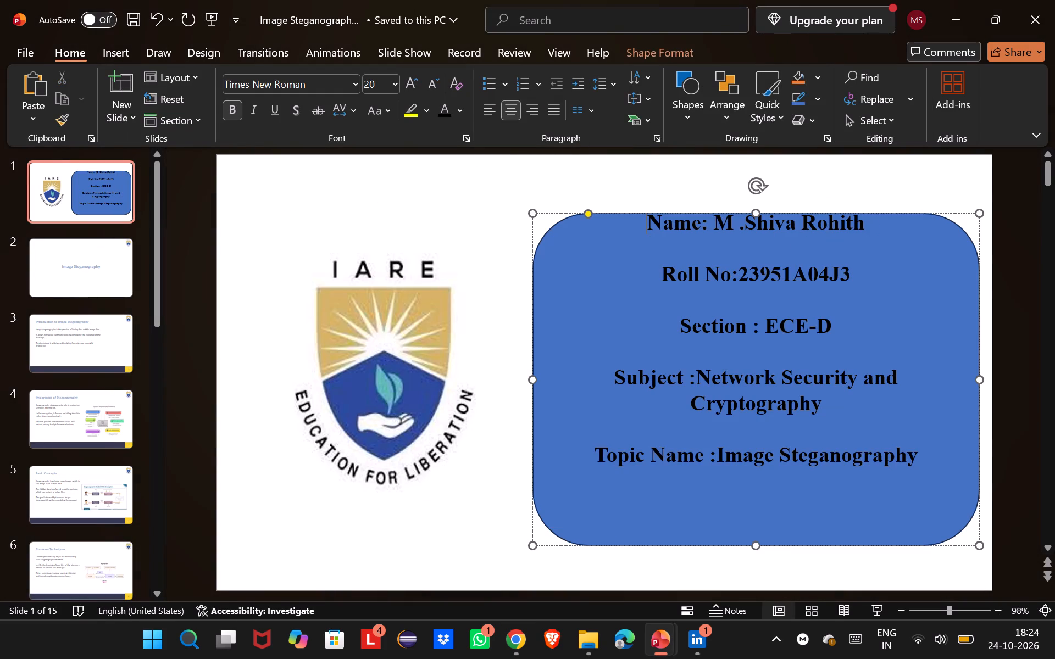
key(Return)
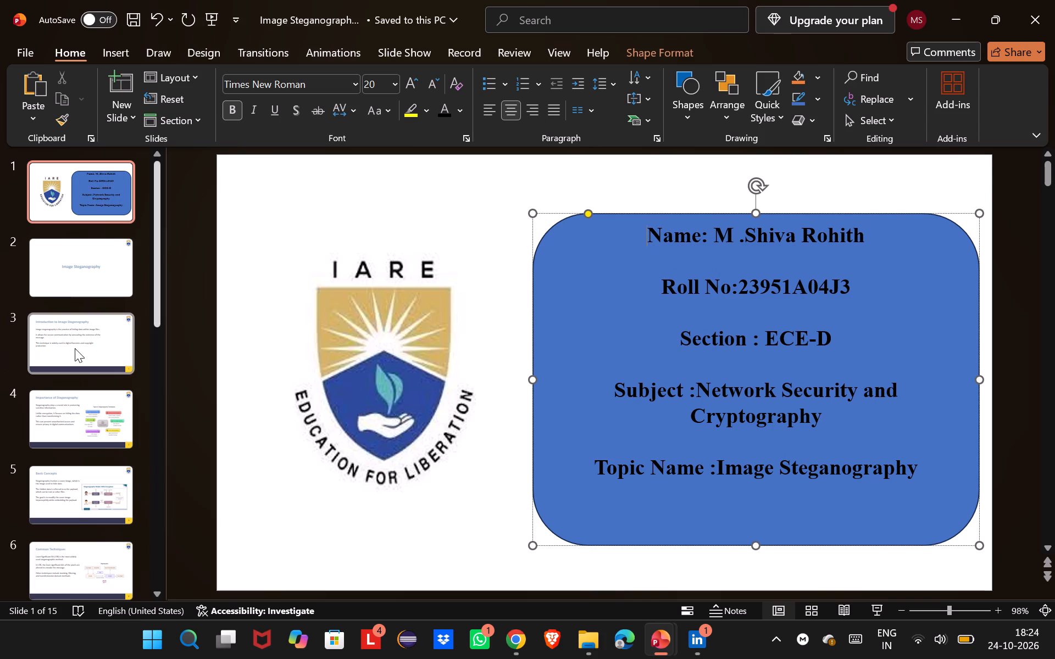
click(77, 348)
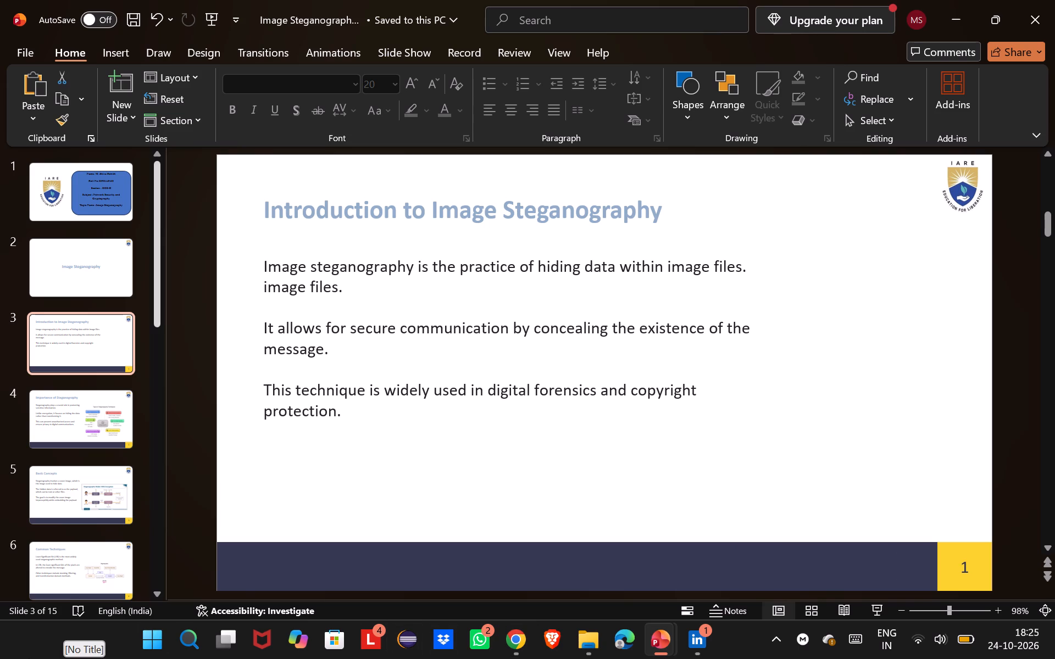
Open the What Is Impact Ionization In A MOSFET presentation from the Downloads folder and enable editing.
click(589, 640)
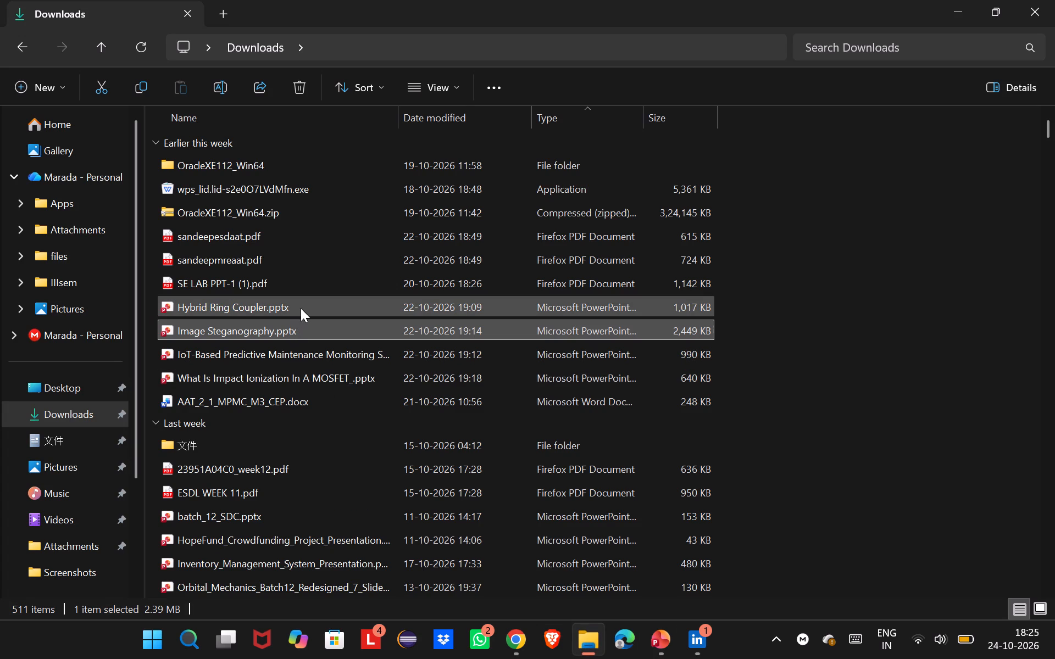
double_click(285, 378)
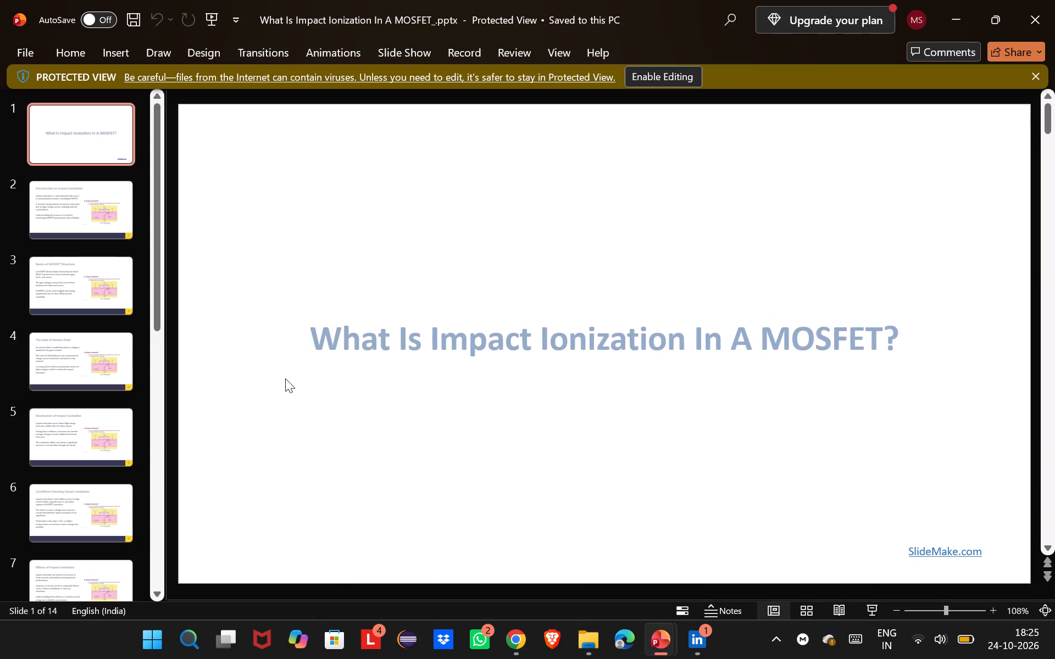
click(632, 72)
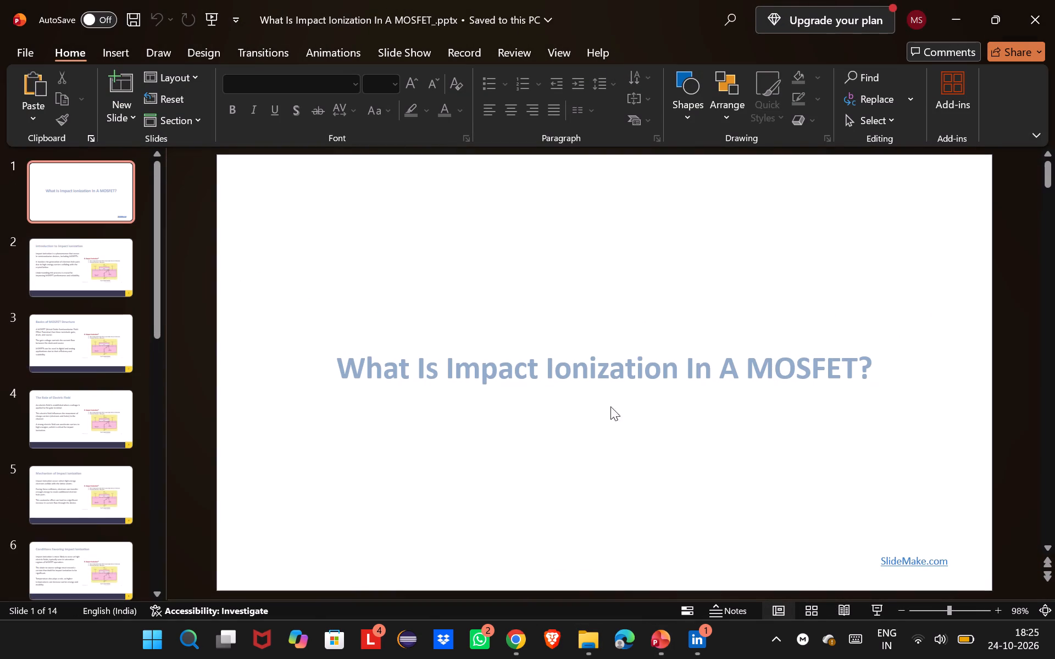
Delete the SlideMake.com text box from slide 1.
click(940, 562)
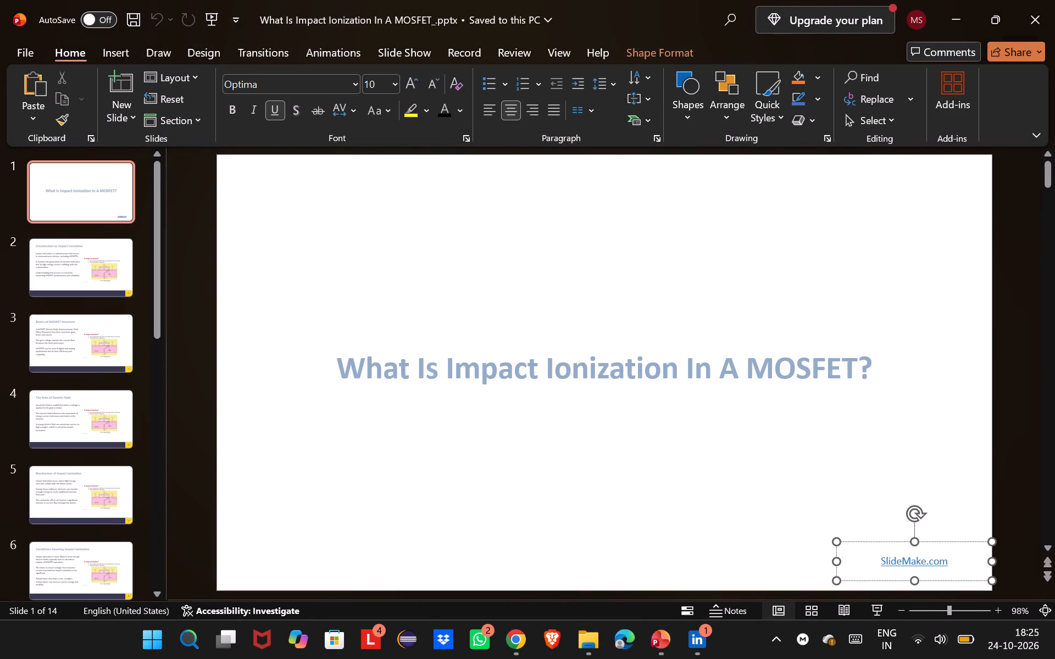
click(917, 506)
key(Delete)
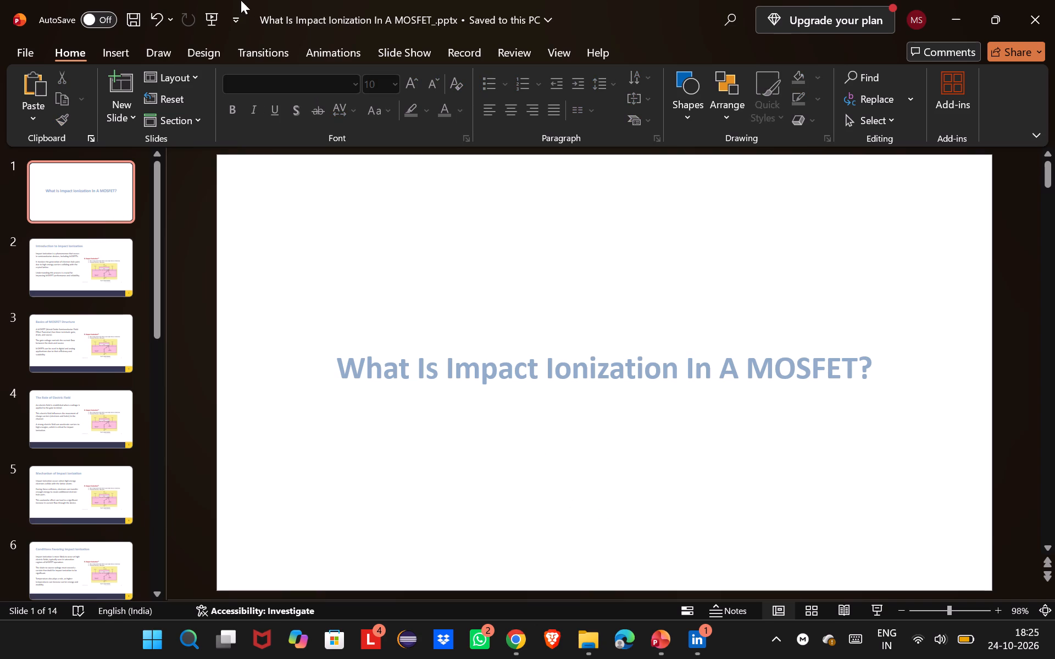
Add a new blank slide and move it to the first position, ahead of the MOSFET title slide.
click(122, 85)
drag(85, 274, 85, 214)
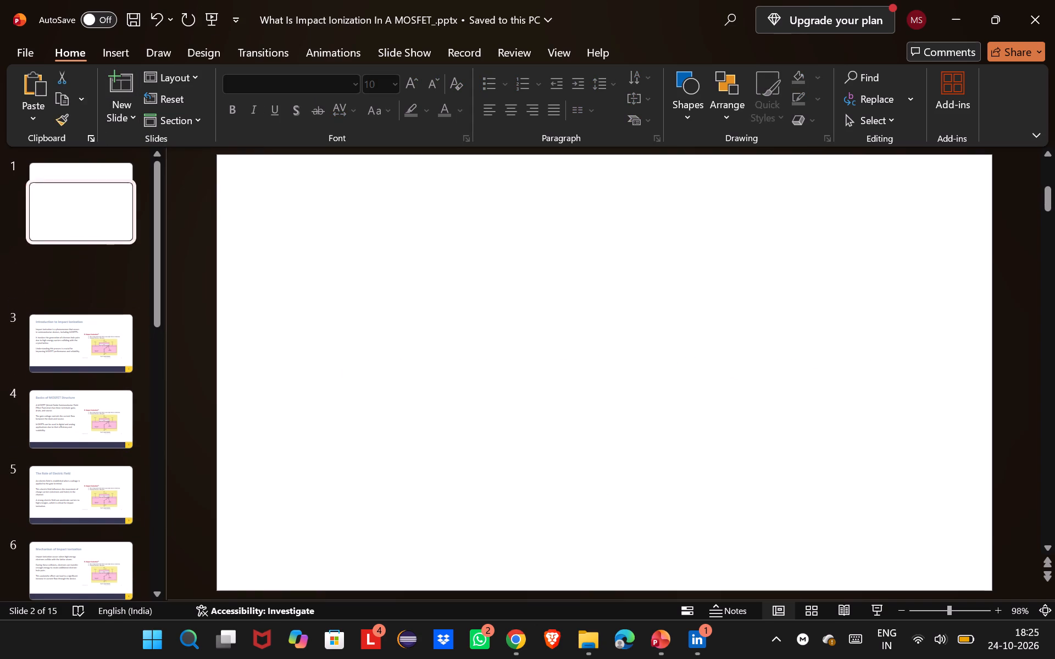
drag(85, 214, 85, 178)
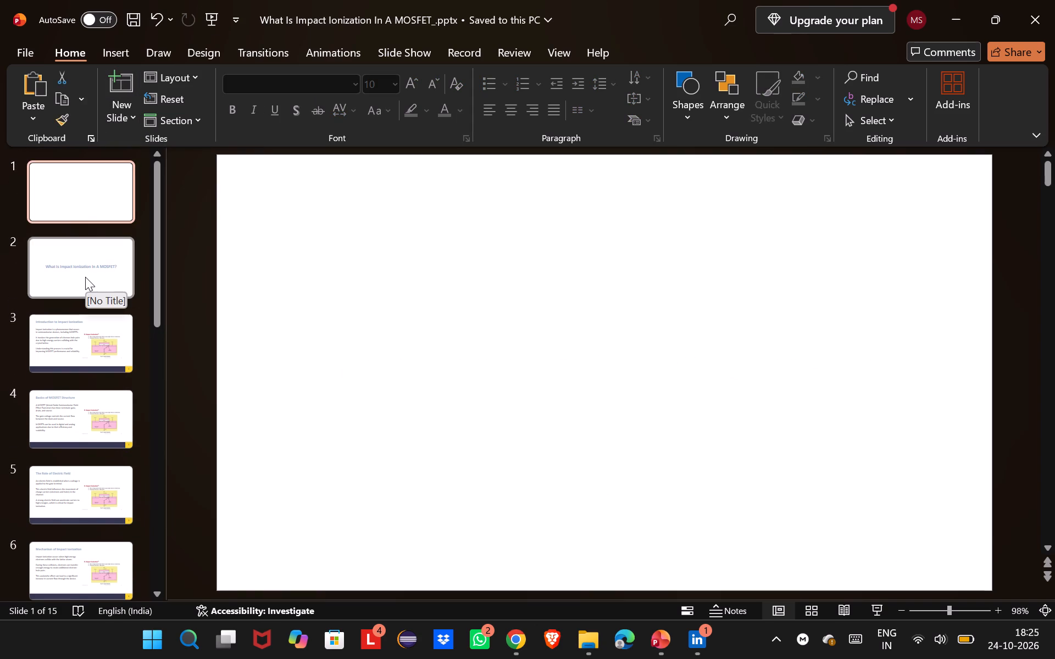
Copy the IARE logo and details box from the Hybrid Ring Coupler title slide onto the MOSFET presentation's blank first slide.
key(alt+Tab)
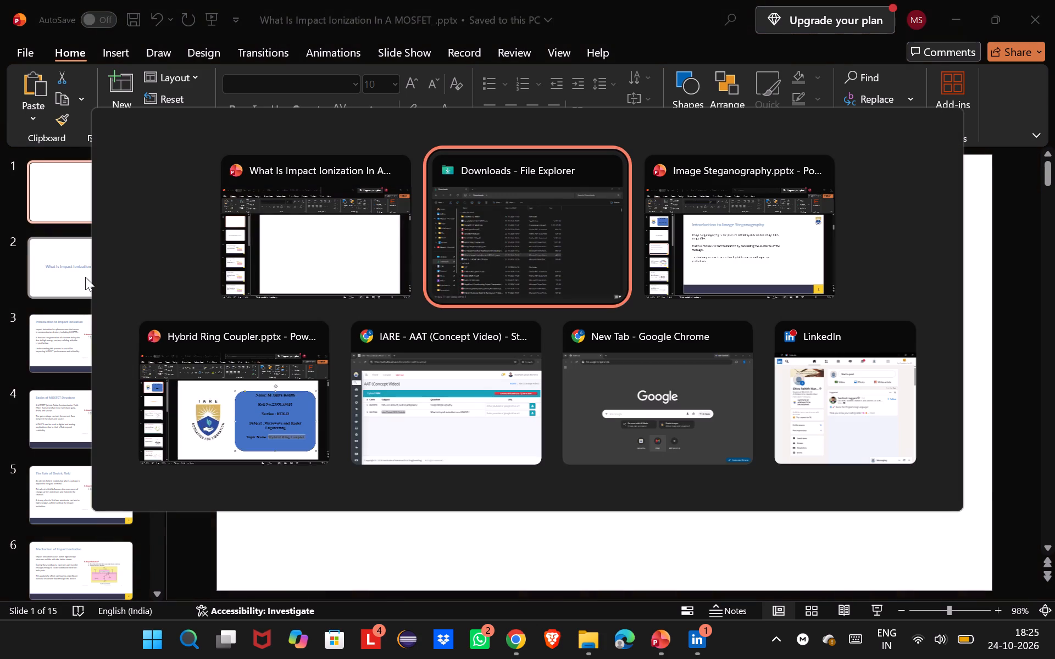
key(alt+Tab)
key(alt+Tab)
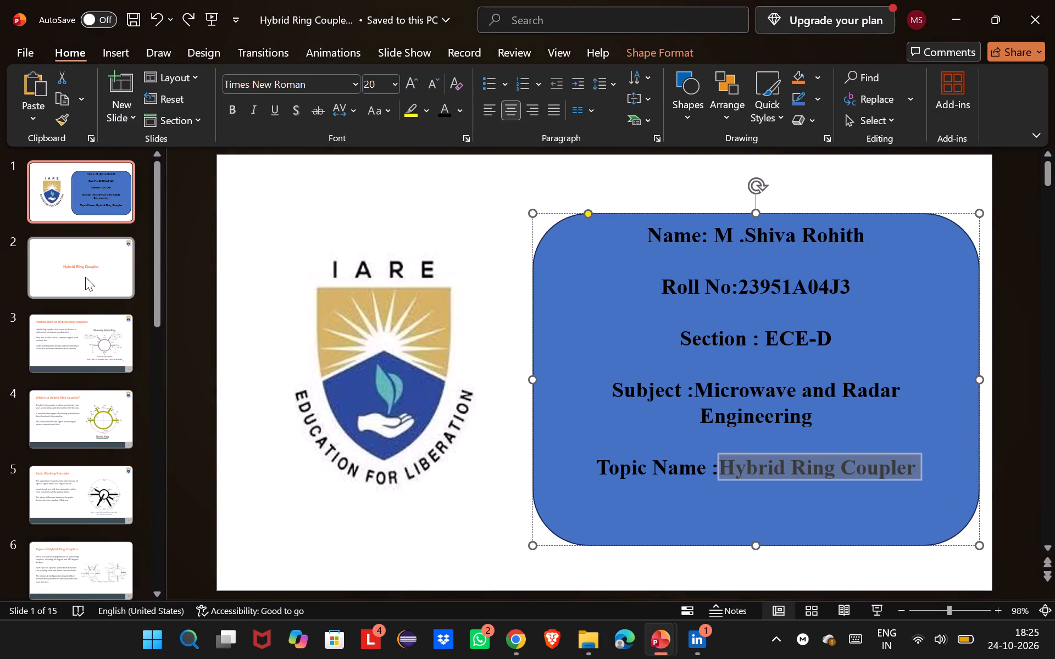
click(221, 219)
key(ctrl+a)
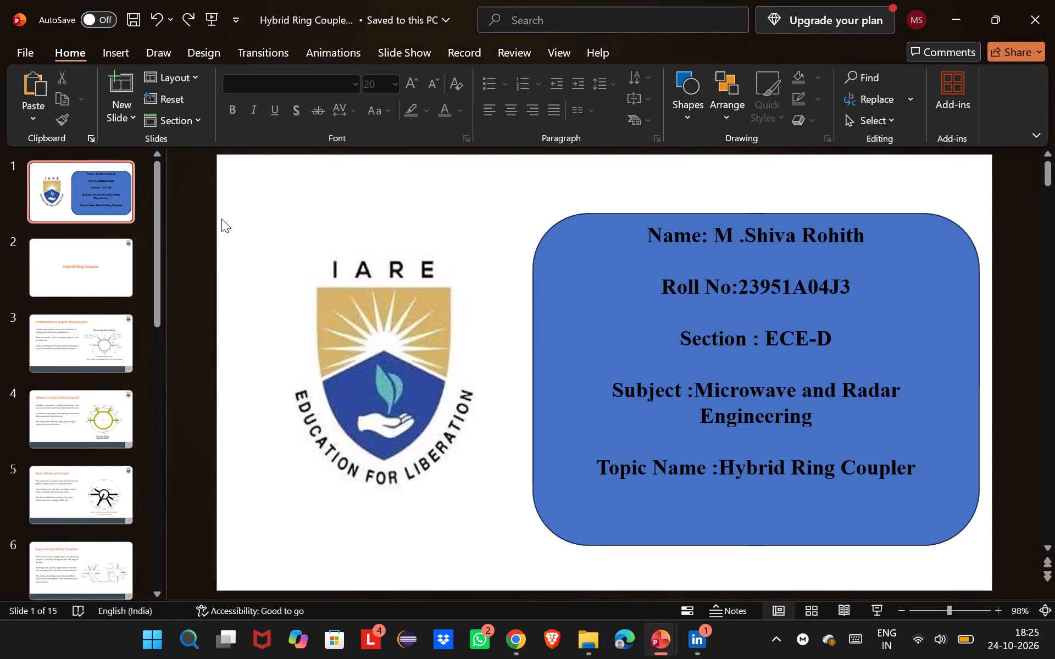
key(ctrl+c)
key(alt+Tab)
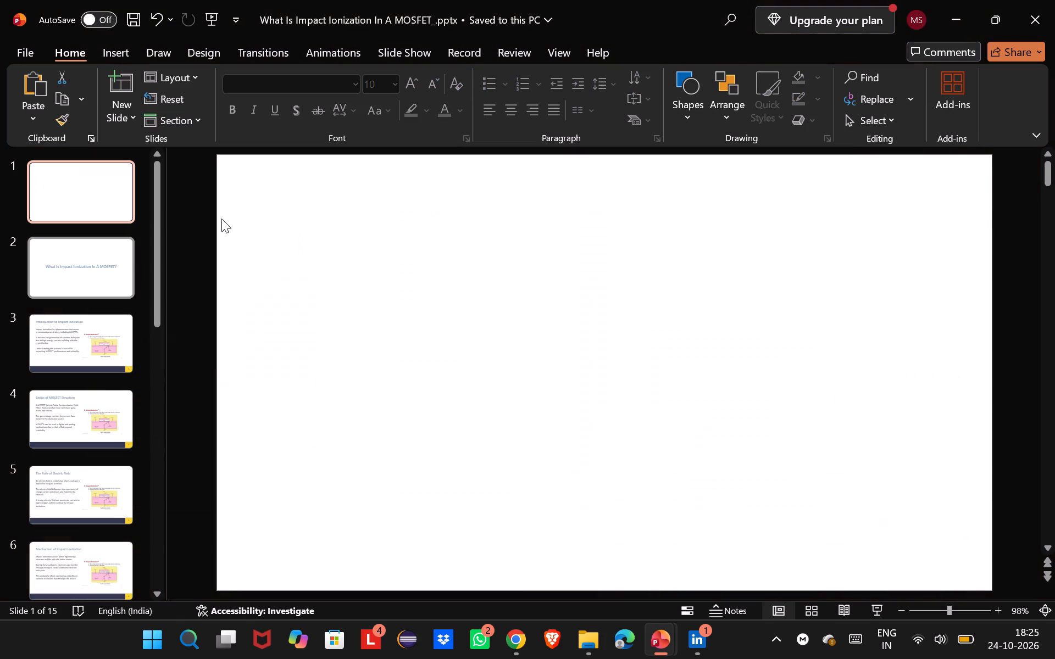
key(ctrl+v)
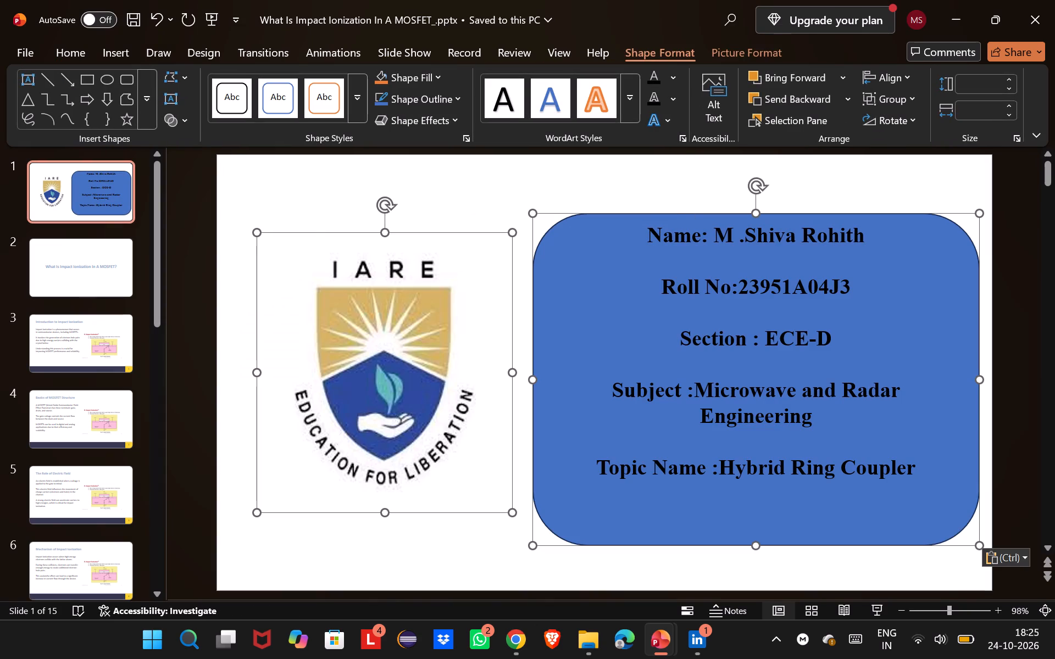
Copy "Low Power VLSI Circuits" from the AAT page and replace the subject "Microwave and Radar Engineering" on the MOSFET presentation's slide 1.
key(alt+Tab)
key(alt+Tab)
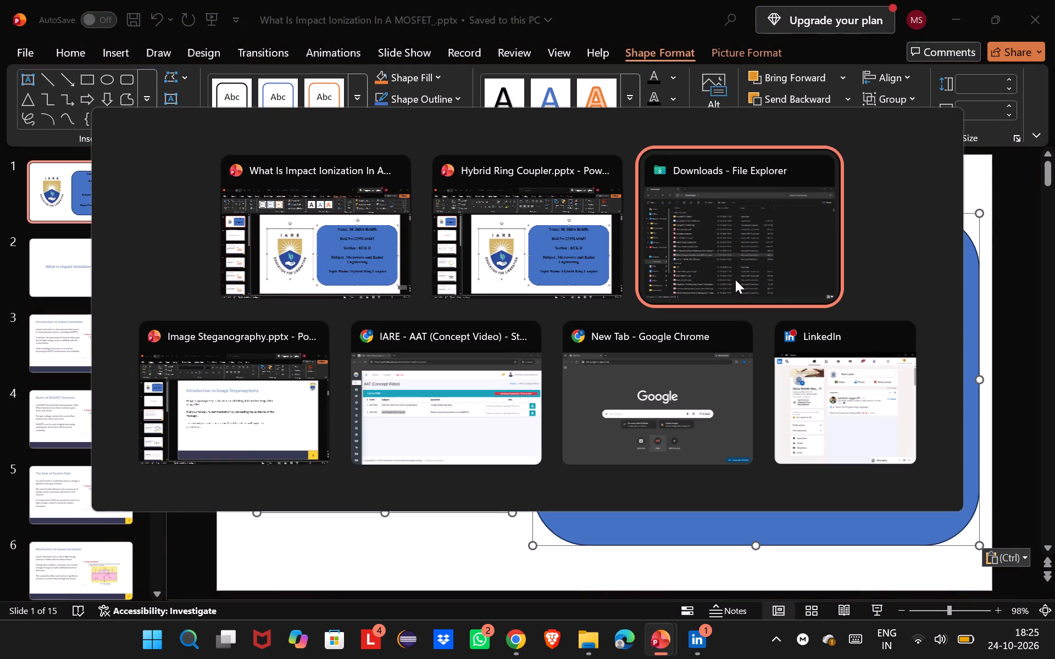
key(alt+Tab)
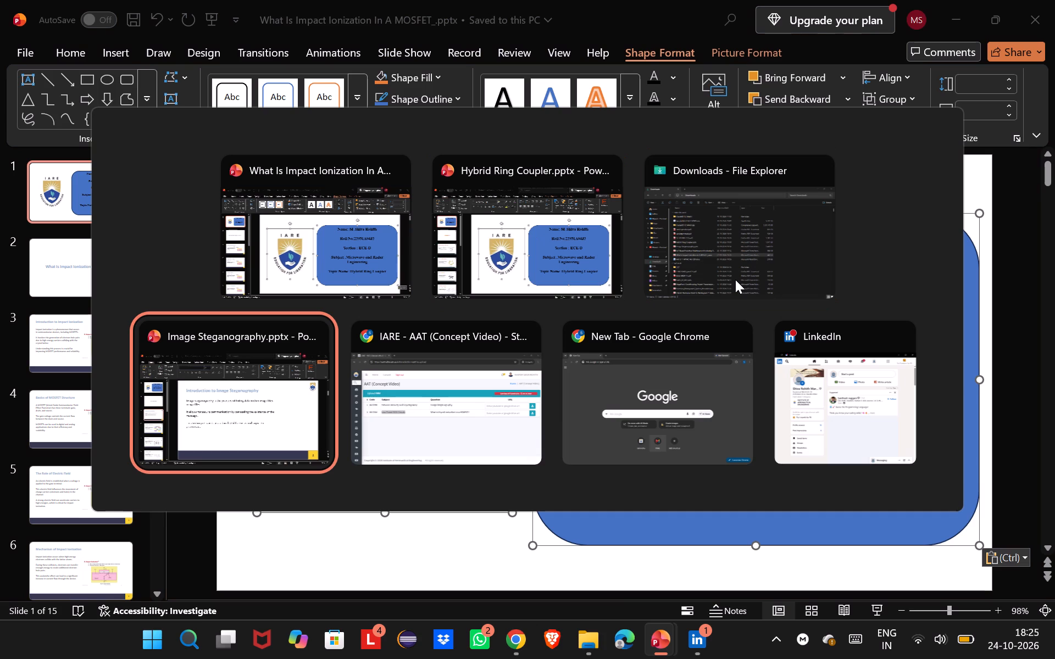
key(alt+Tab)
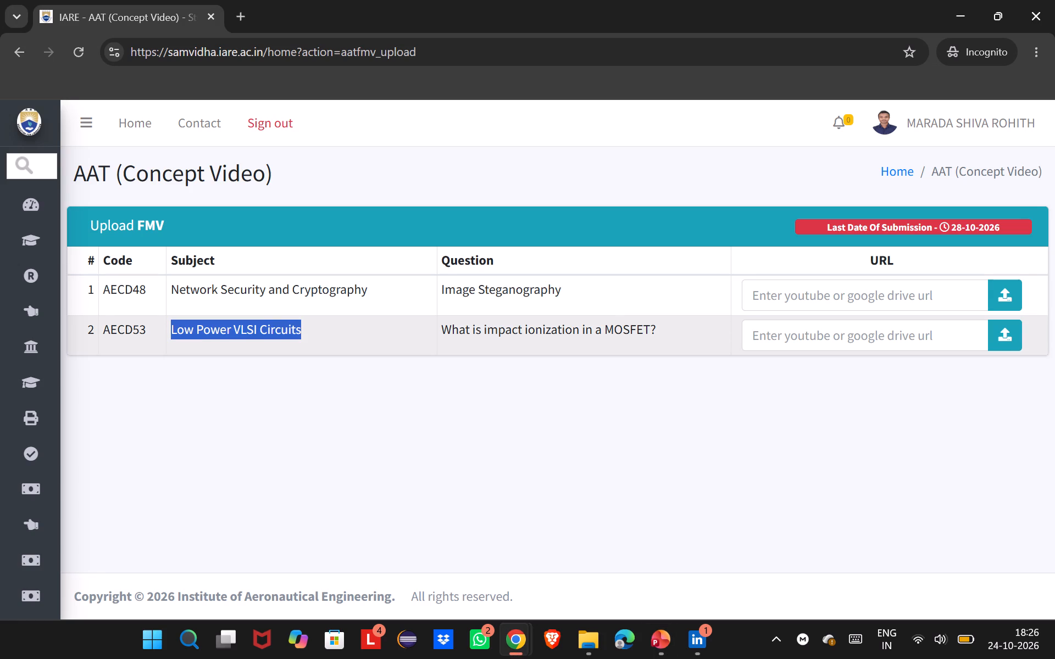
key(ctrl+c)
key(alt+Tab)
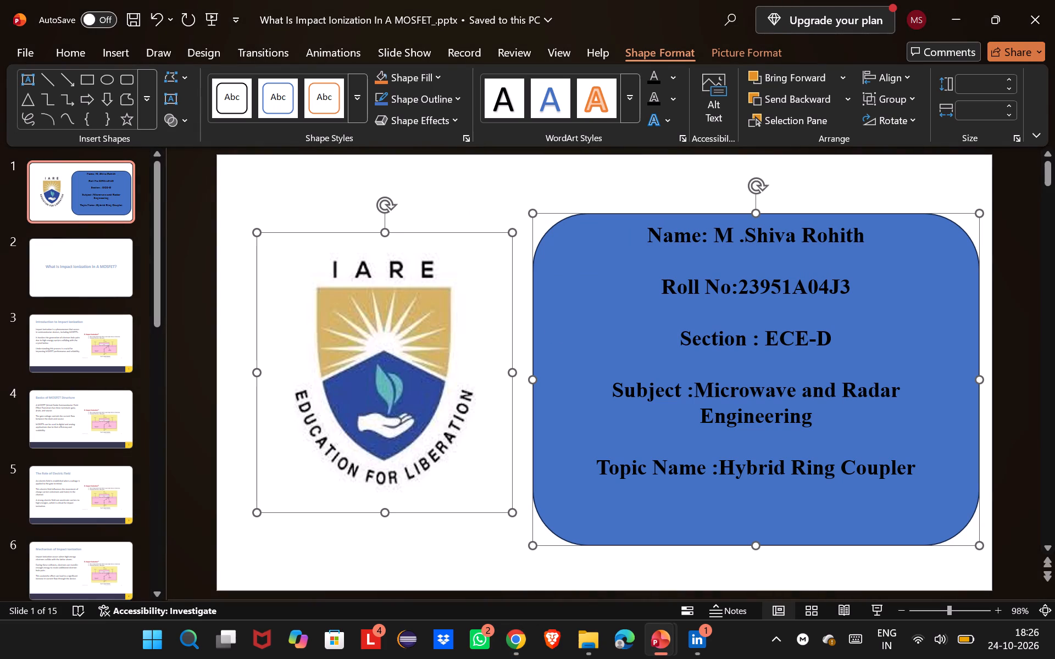
drag(693, 388, 814, 425)
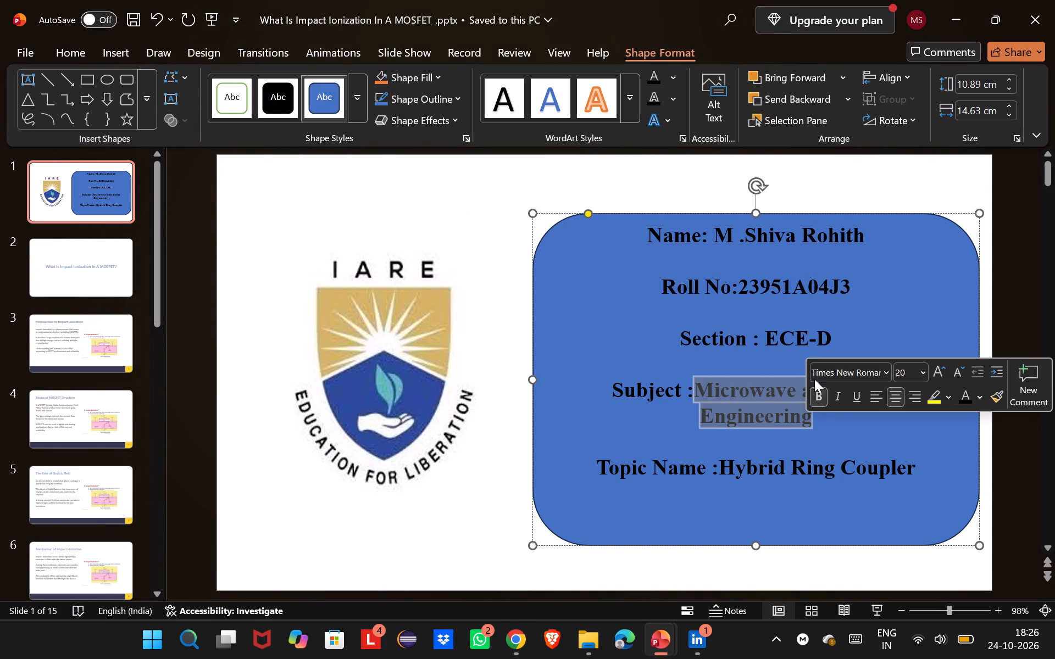
key(ctrl+v)
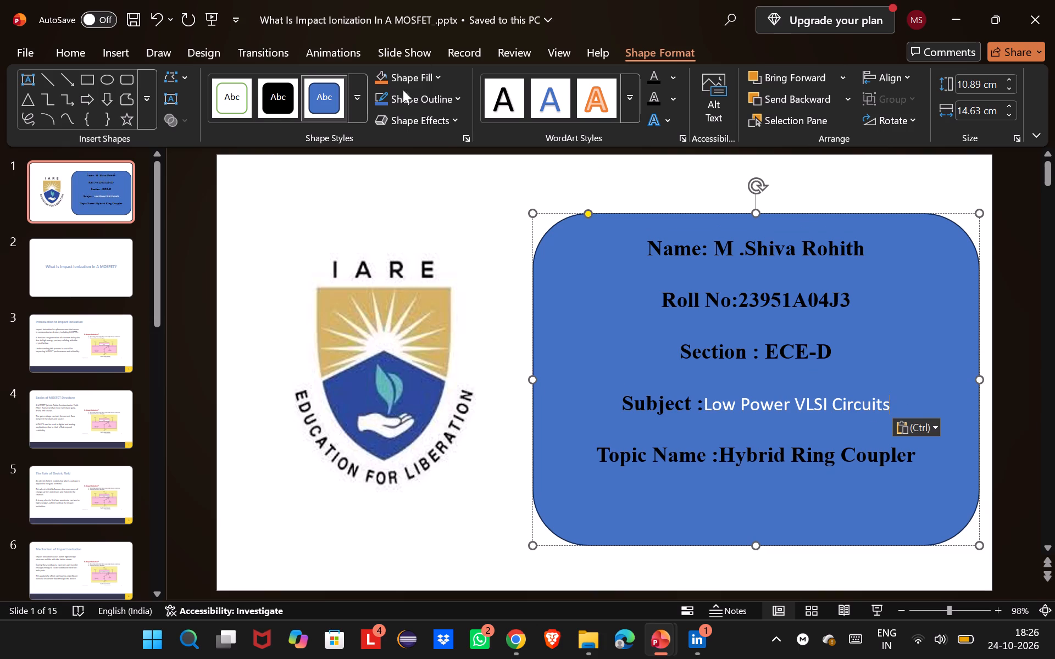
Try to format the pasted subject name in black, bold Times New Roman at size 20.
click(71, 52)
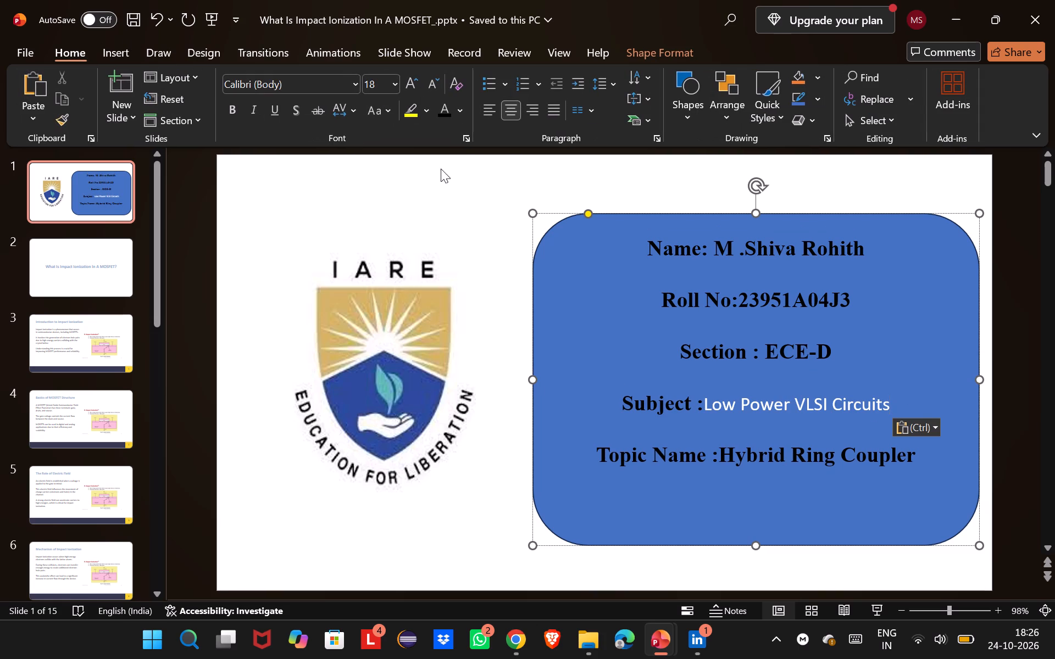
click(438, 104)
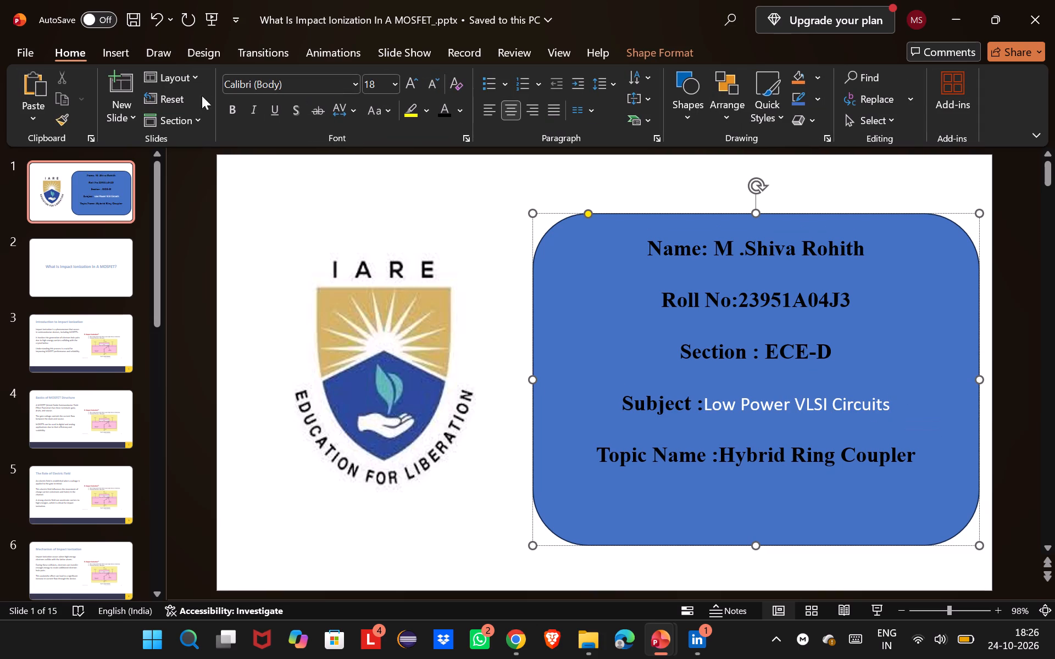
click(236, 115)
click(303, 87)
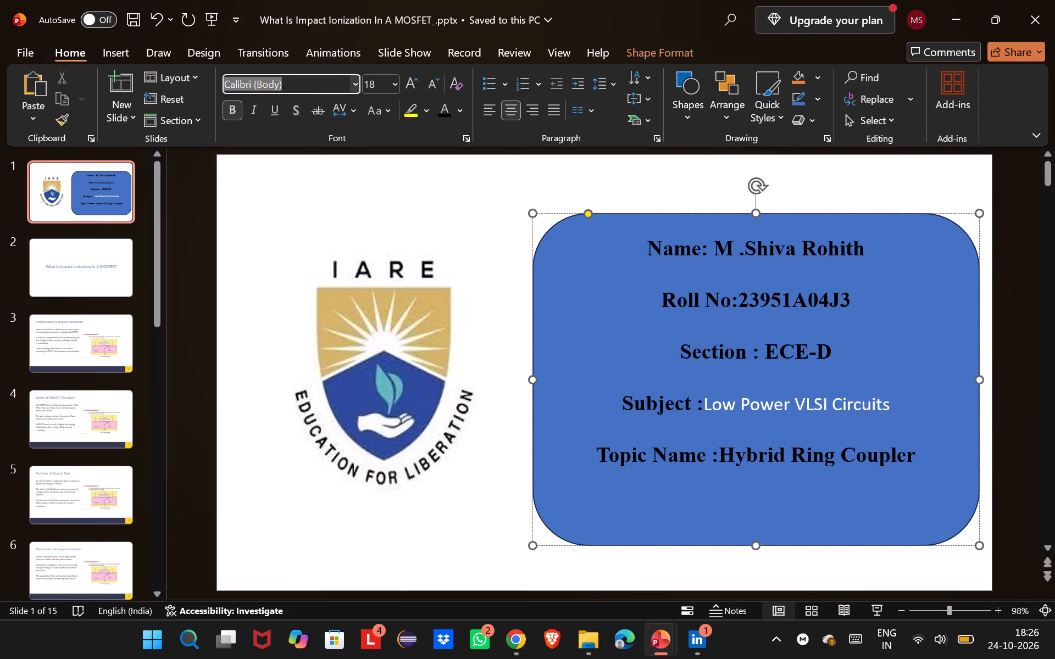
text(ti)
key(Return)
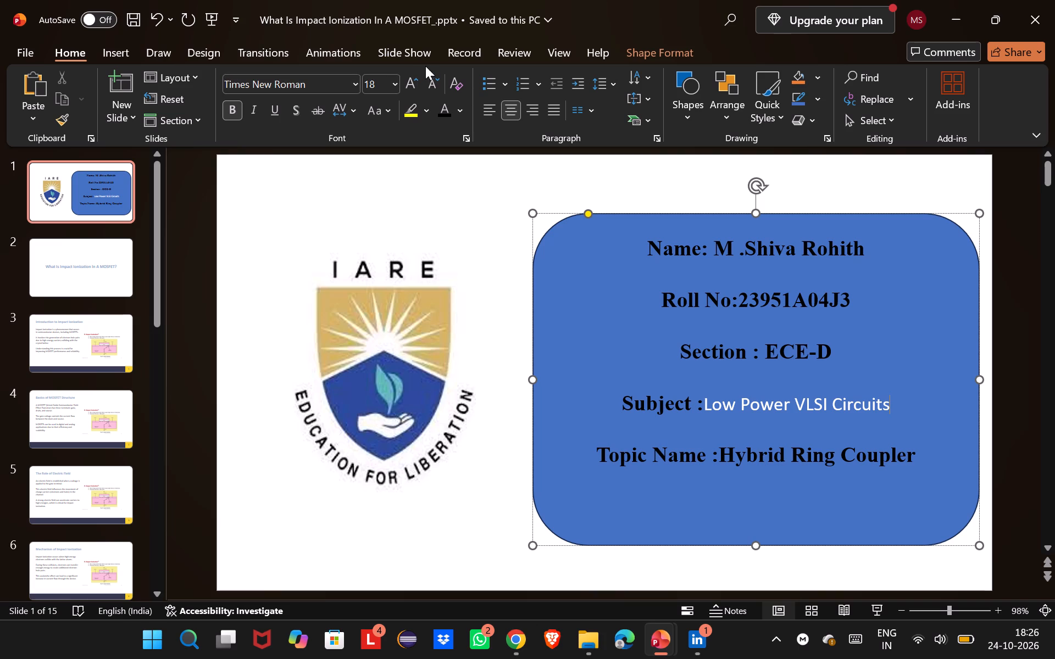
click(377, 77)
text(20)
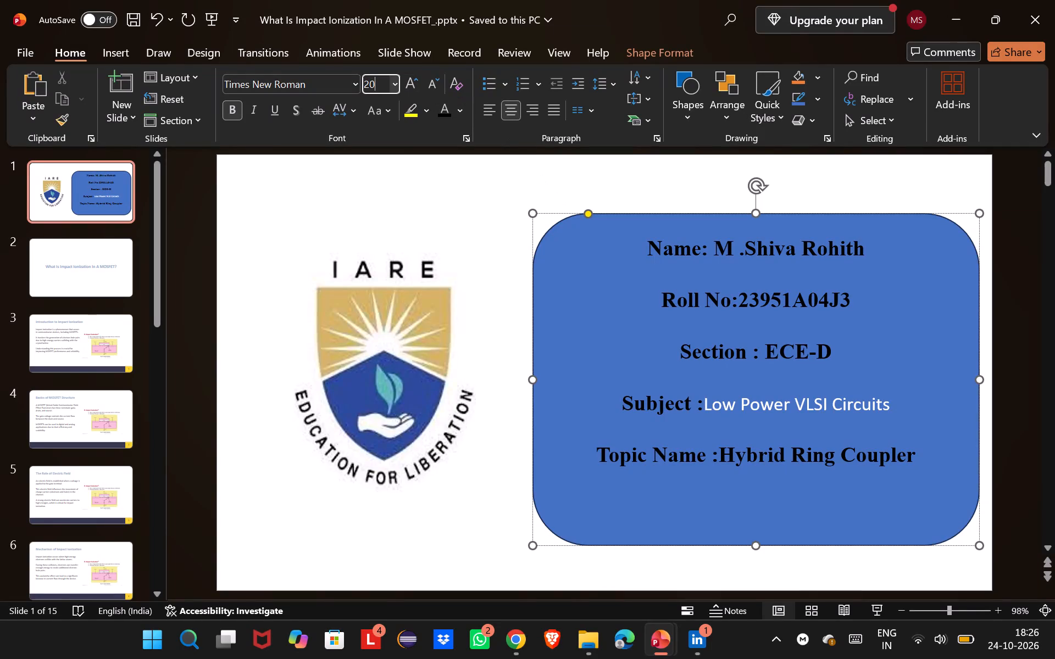
Format the subject name "Low Power VLSI Circuits" on slide 1 in Times New Roman, size 20, black and bold.
drag(702, 400, 888, 396)
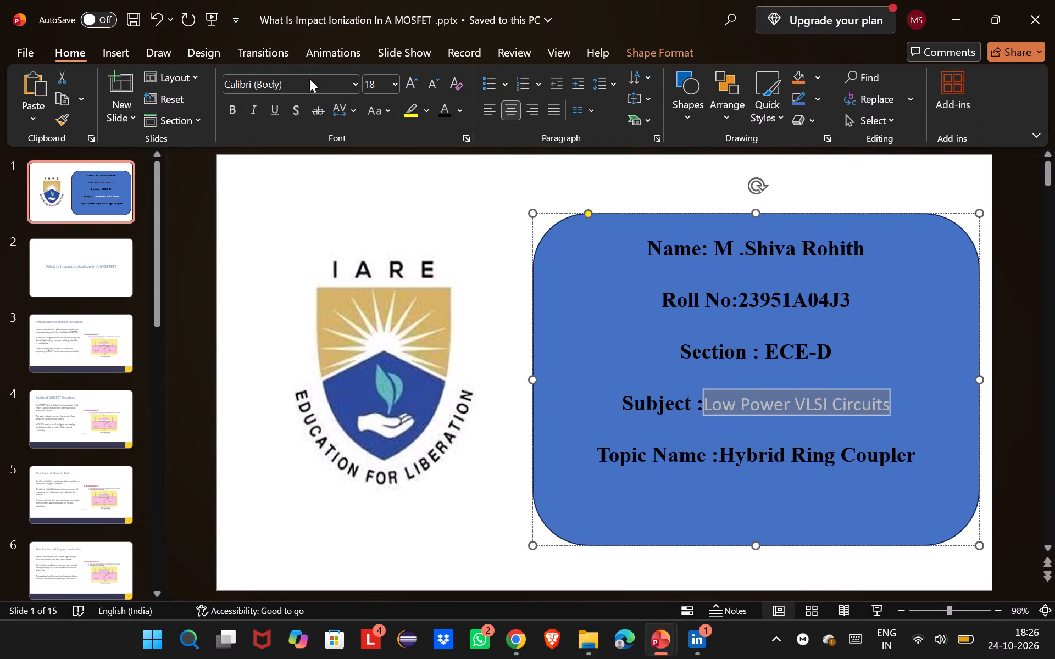
click(309, 79)
text(ti)
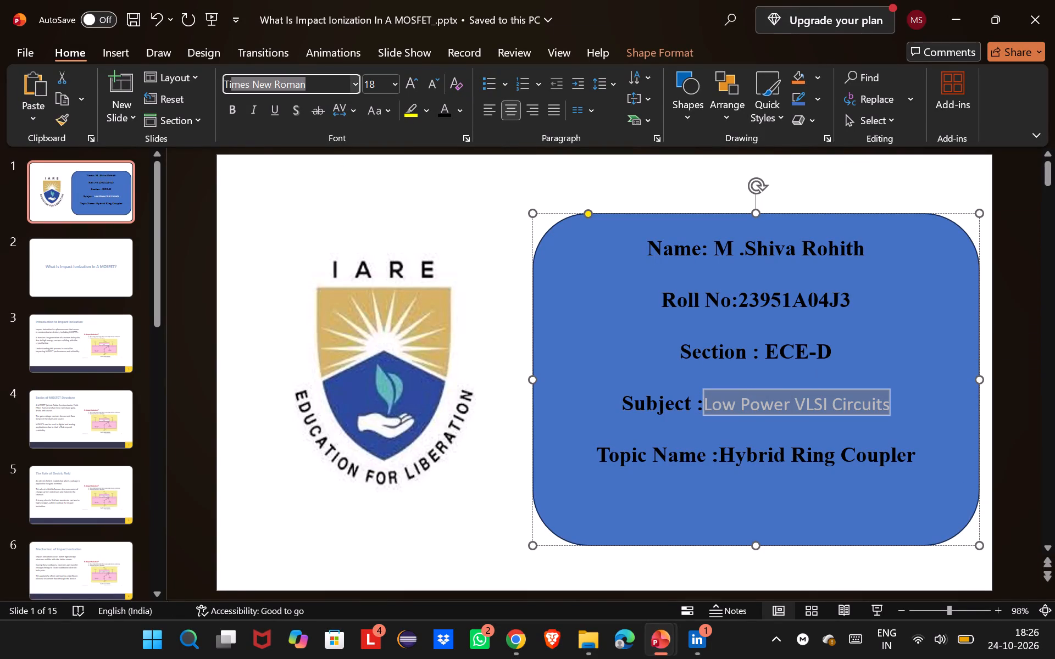
key(Return)
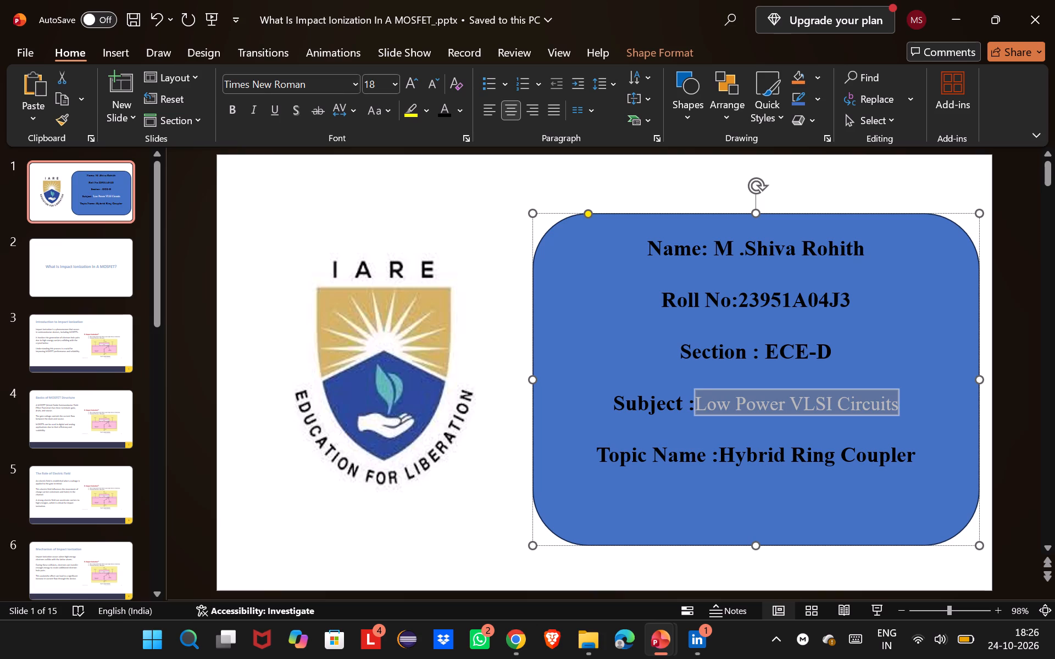
click(375, 80)
text(20)
key(Return)
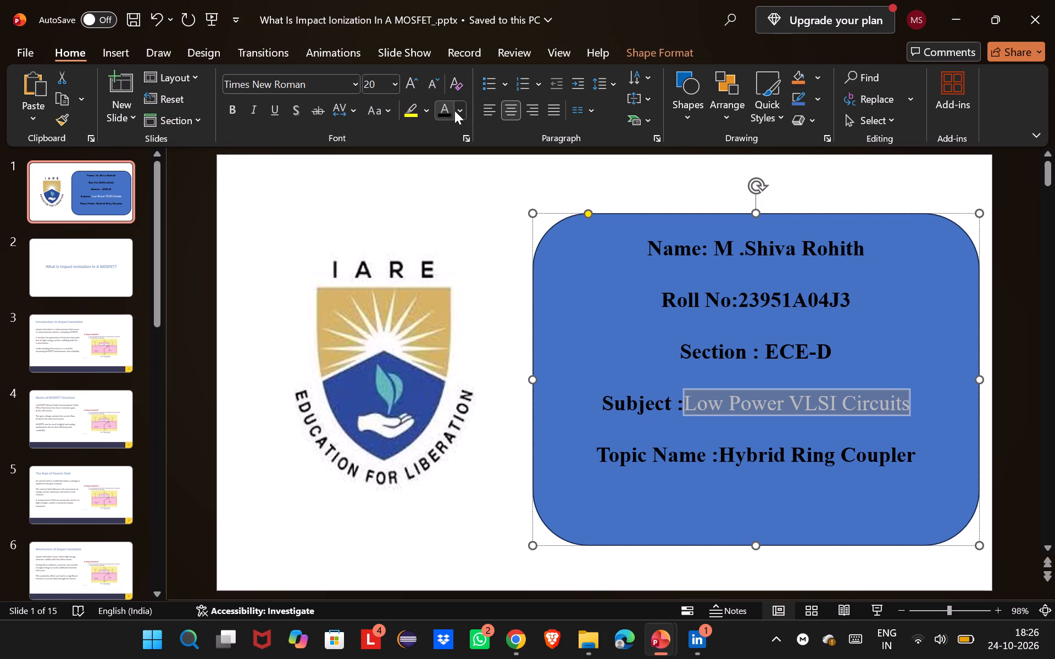
click(444, 111)
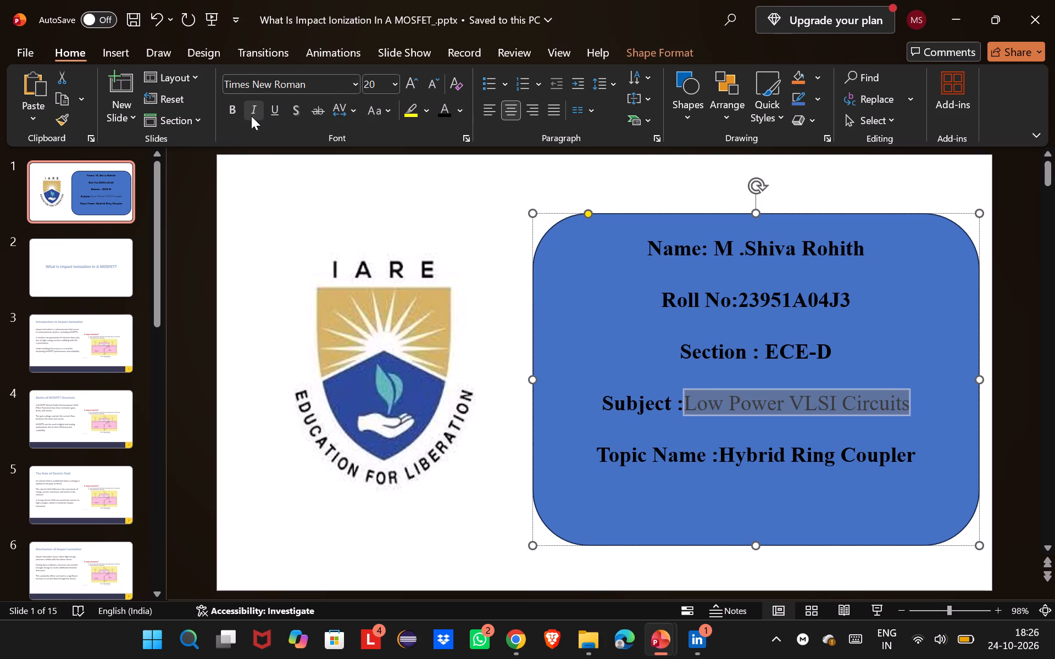
click(234, 114)
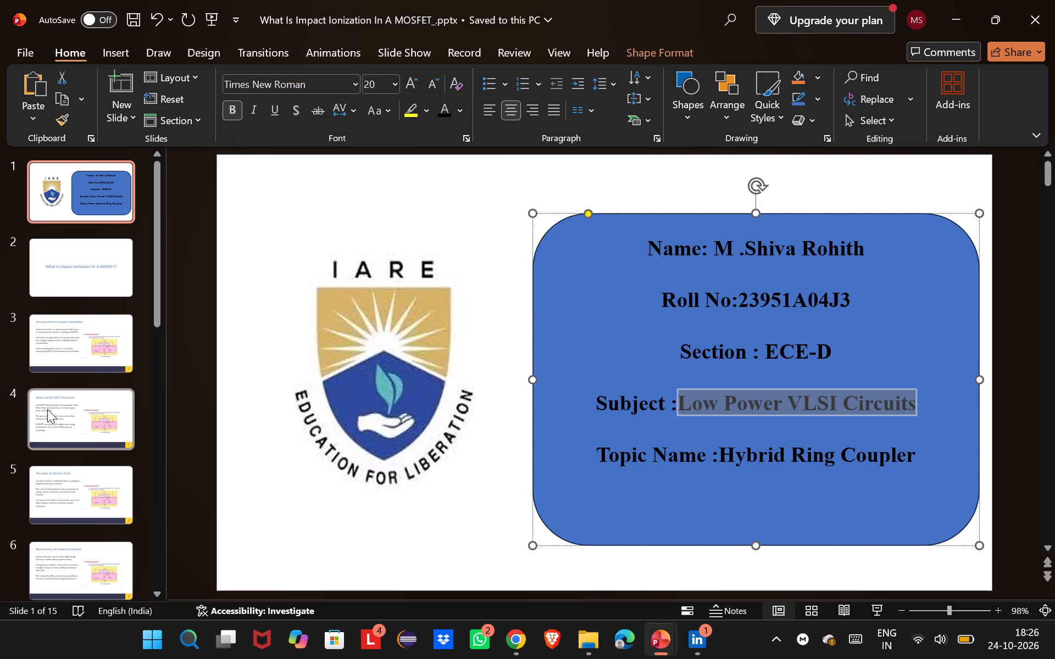
Copy the title "What Is Impact Ionization In A MOSFET?" from slide 2 and replace the topic name "Hybrid Ring Coupler" on slide 1.
click(75, 273)
triple_click(538, 365)
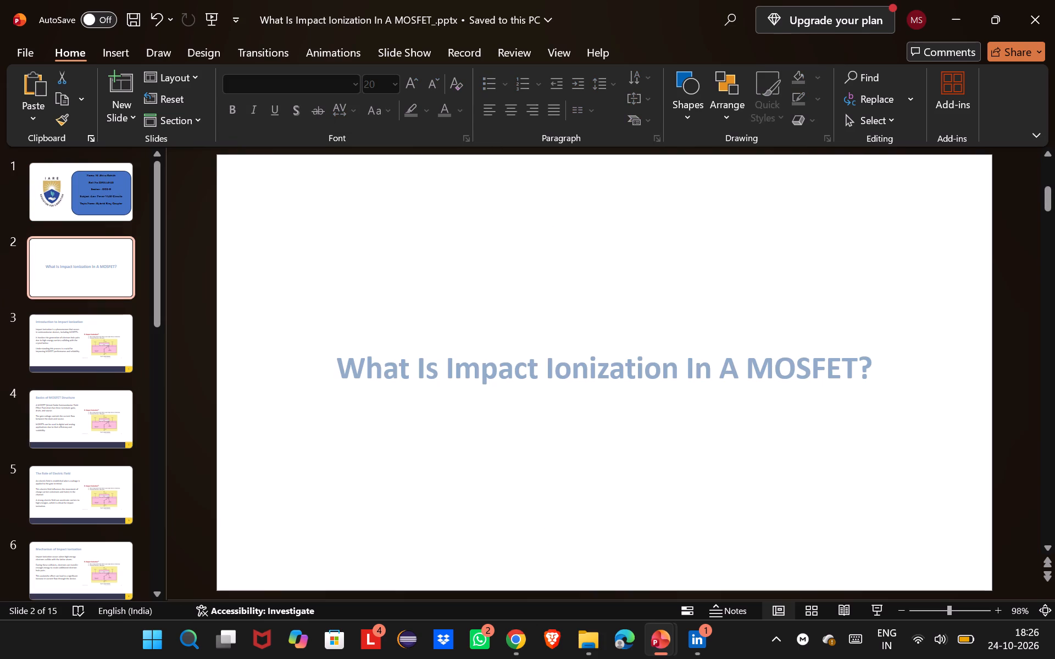
key(ctrl+c)
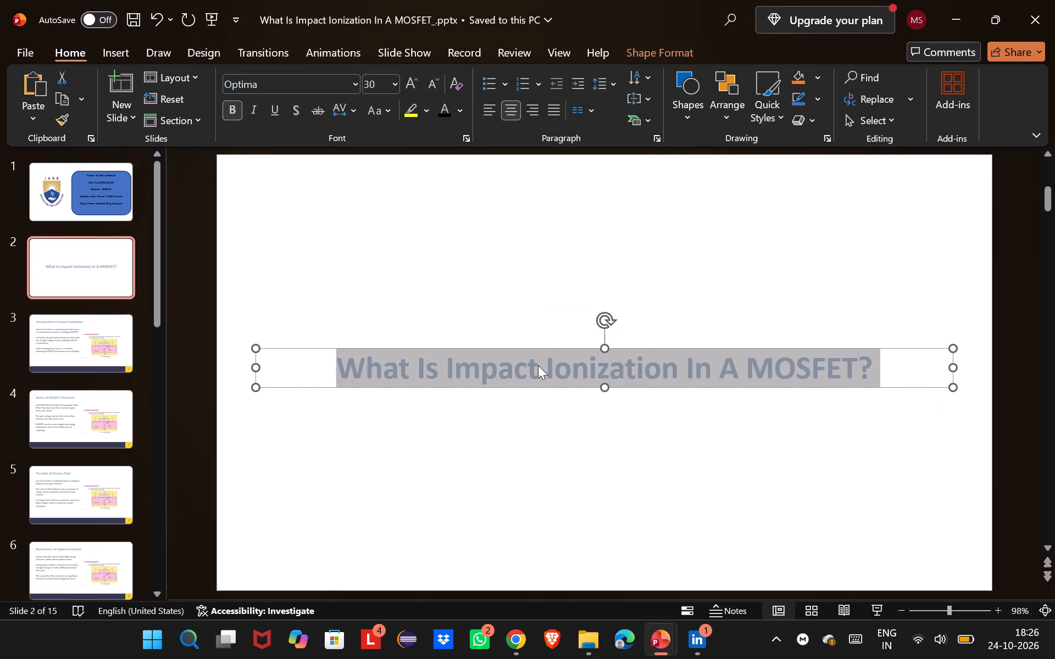
scroll(284, 255, up, 2)
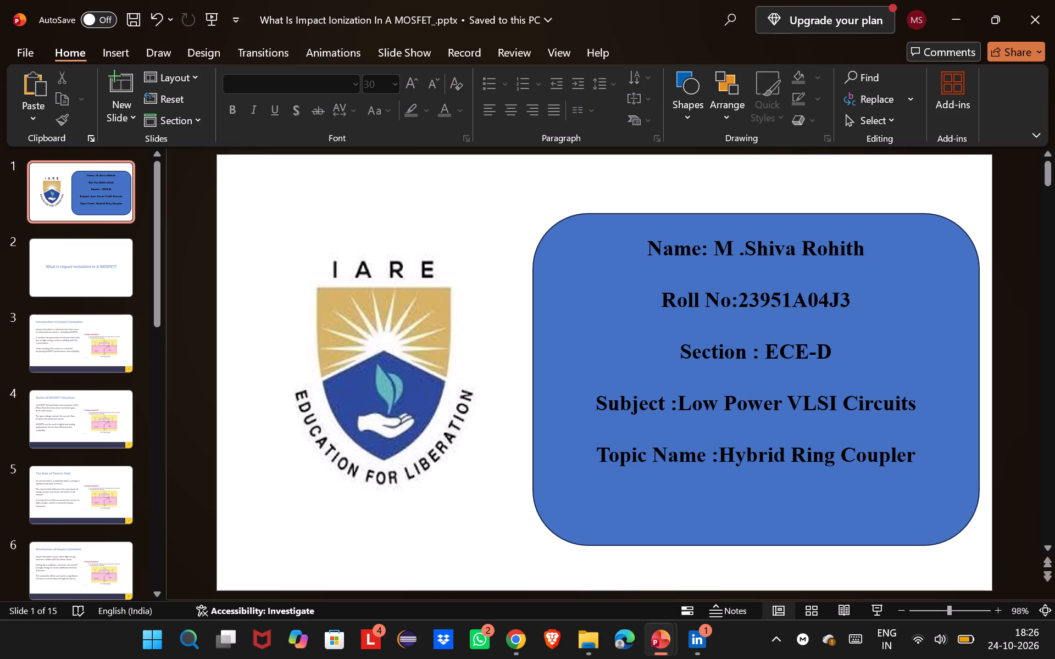
drag(717, 451, 899, 446)
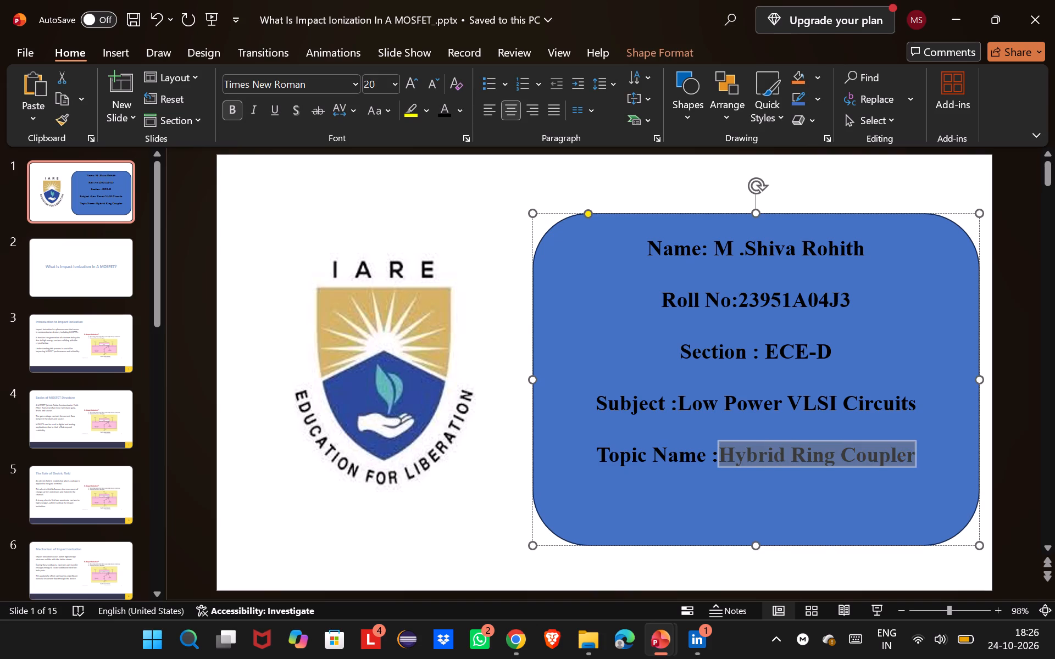
drag(899, 446, 902, 446)
key(BackSpace)
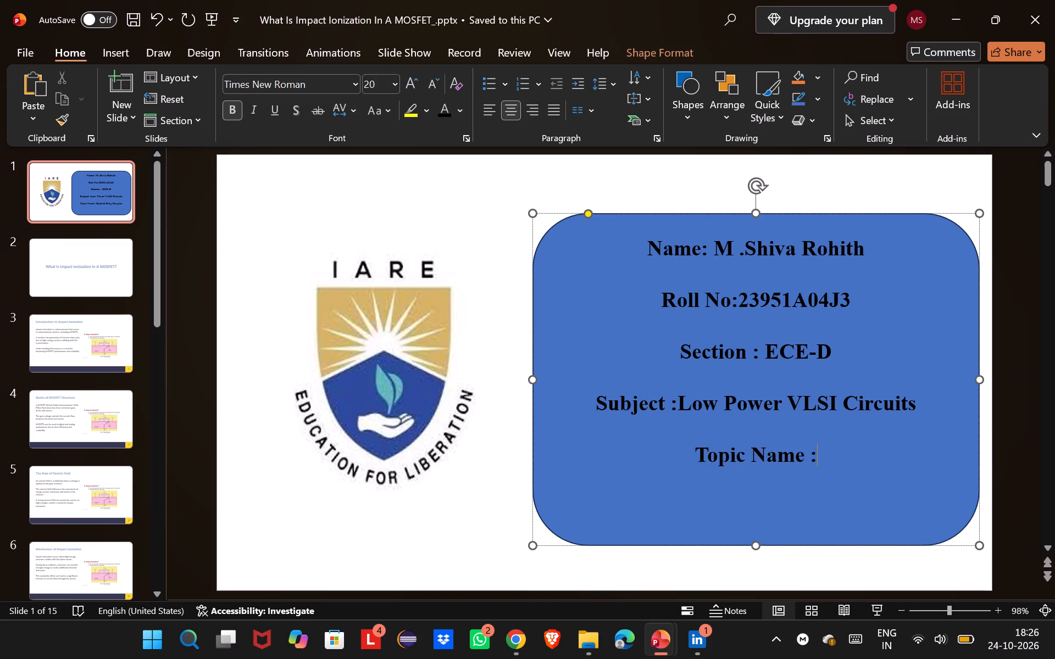
key(ctrl+v)
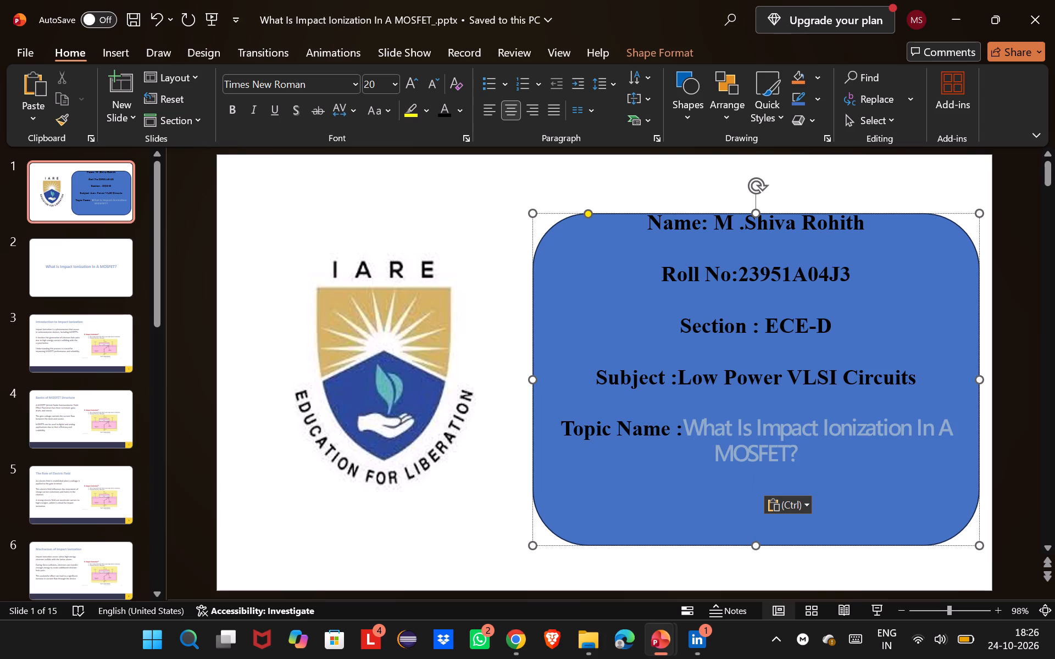
Format the pasted topic name on slide 1 in black, bold Times New Roman.
drag(683, 422, 843, 438)
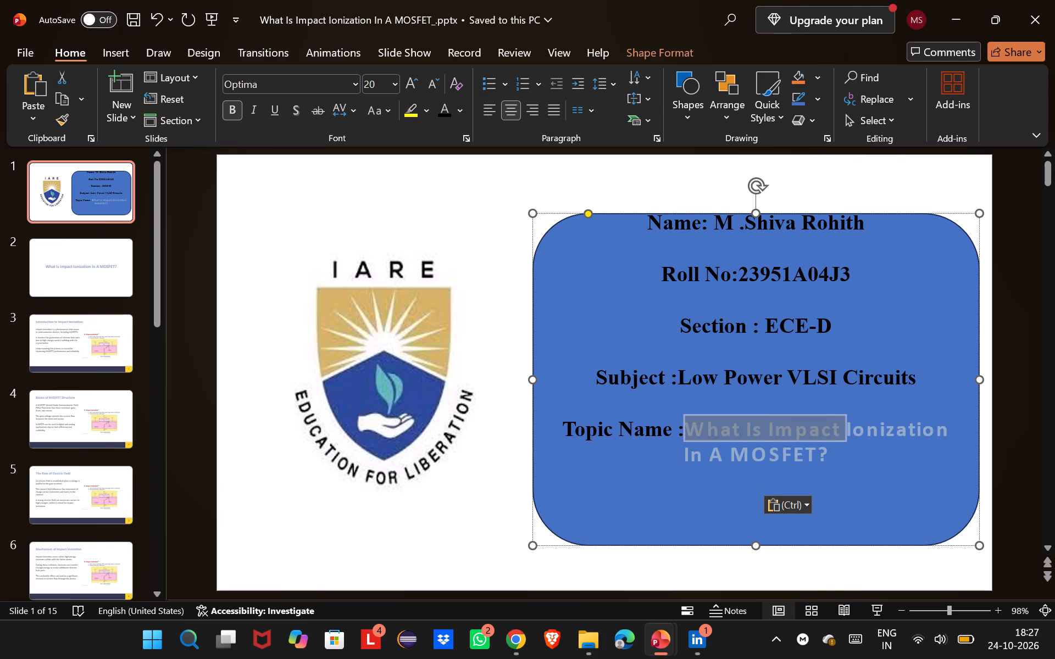
drag(843, 438, 846, 451)
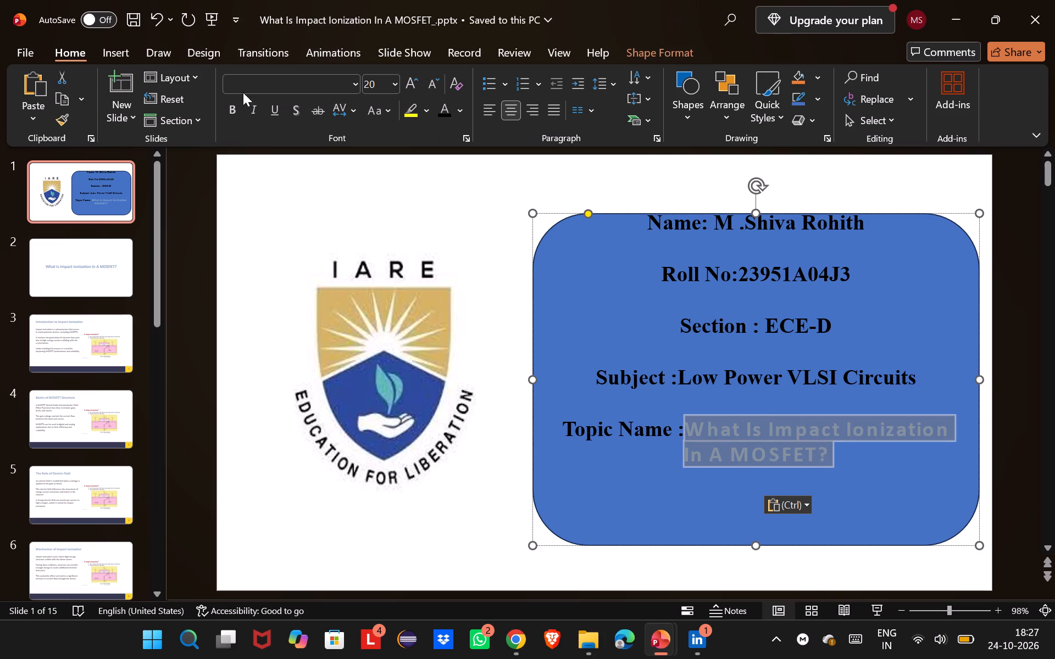
click(235, 116)
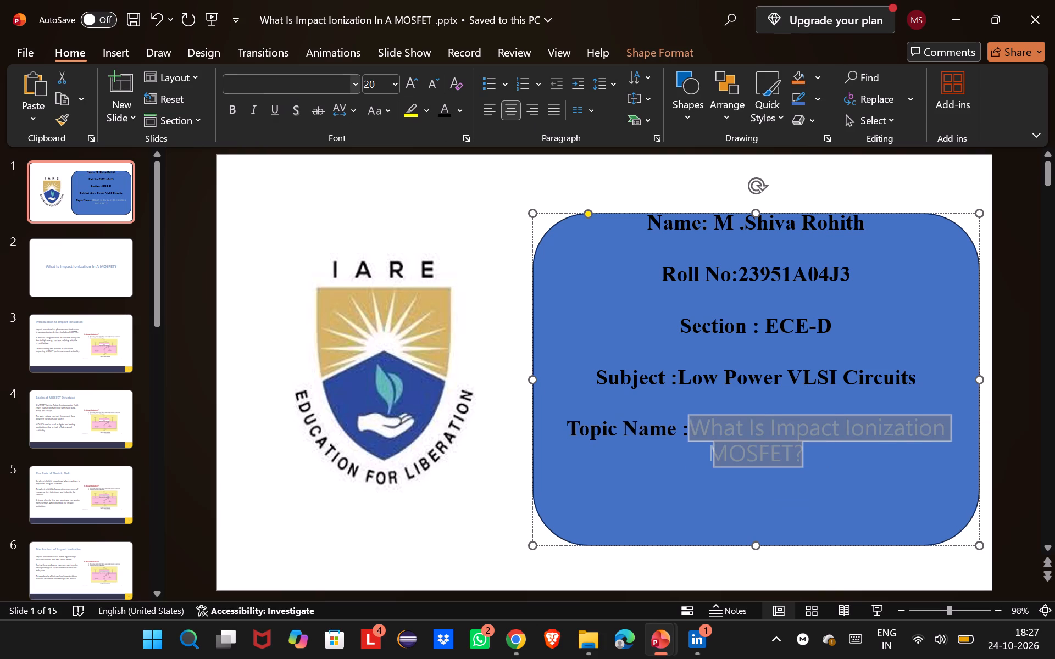
click(290, 87)
text(ti)
key(Return)
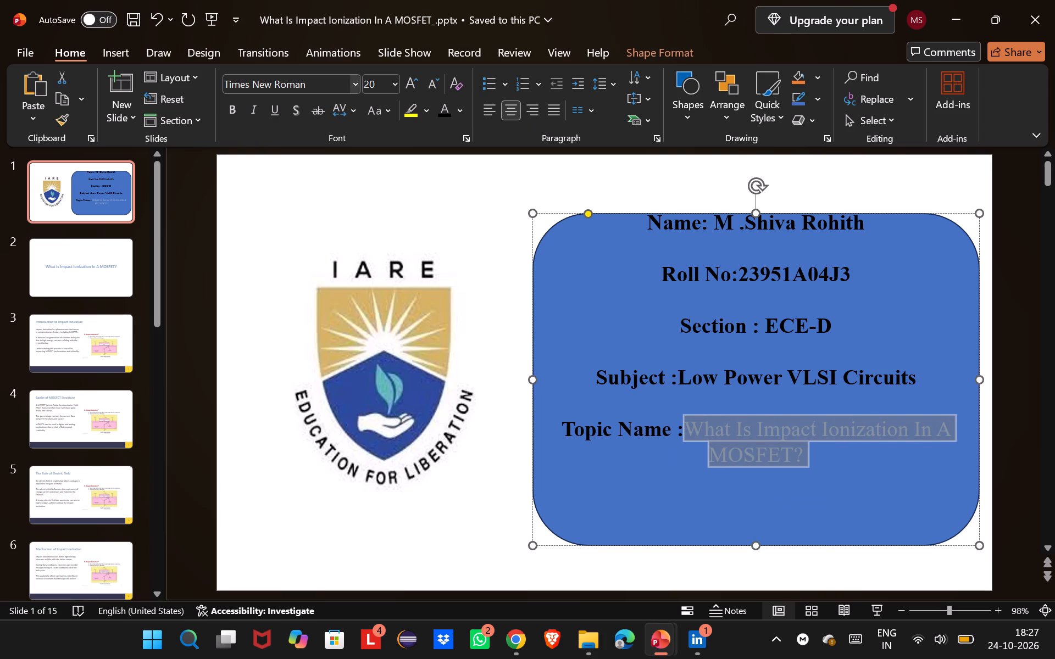
click(449, 116)
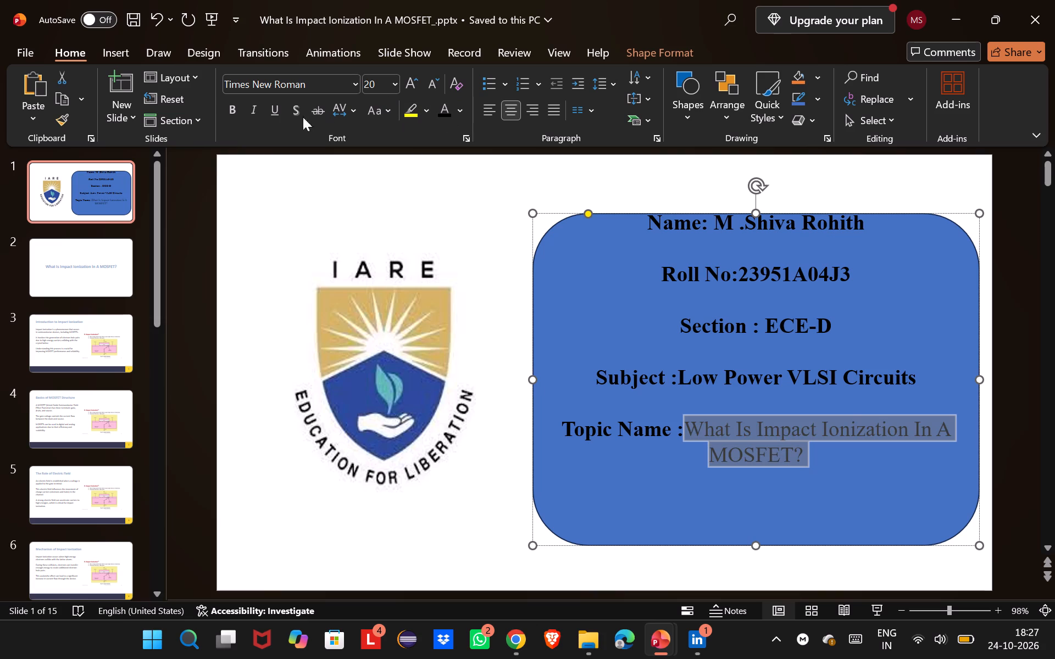
key(ctrl+b)
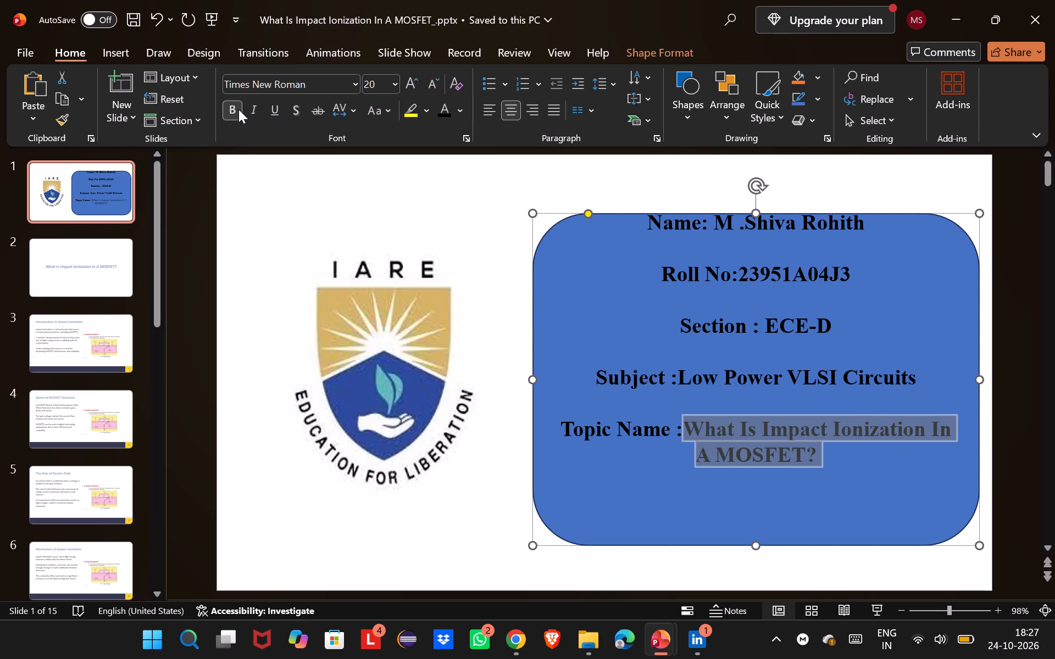
Insert two blank lines above the name line in slide 1's details box to move the text down.
click(631, 230)
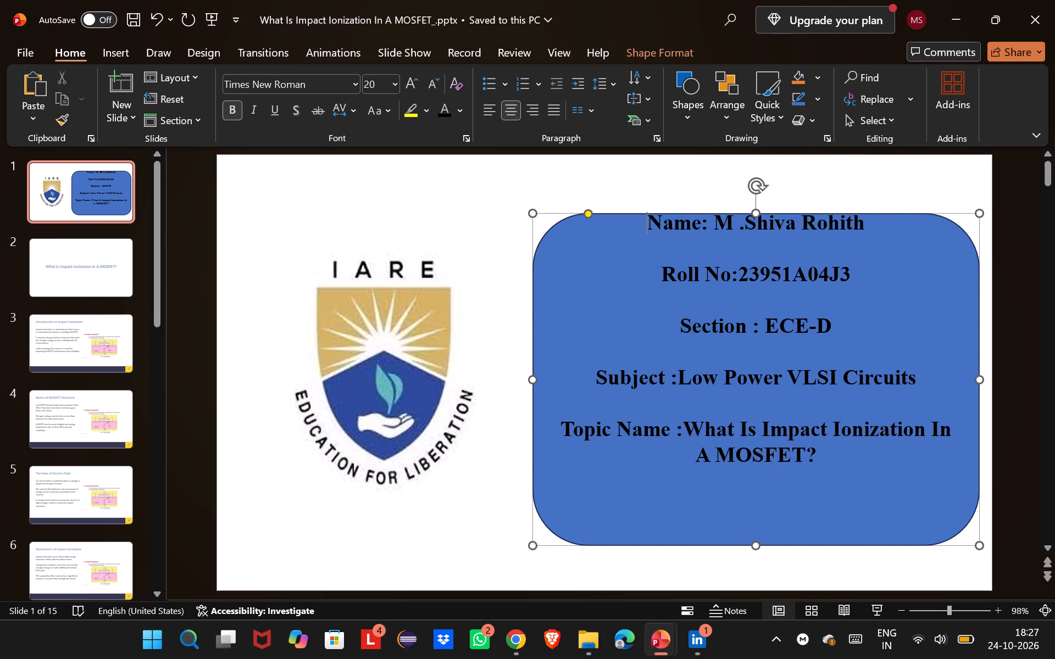
key(Return)
key(Return)
click(610, 174)
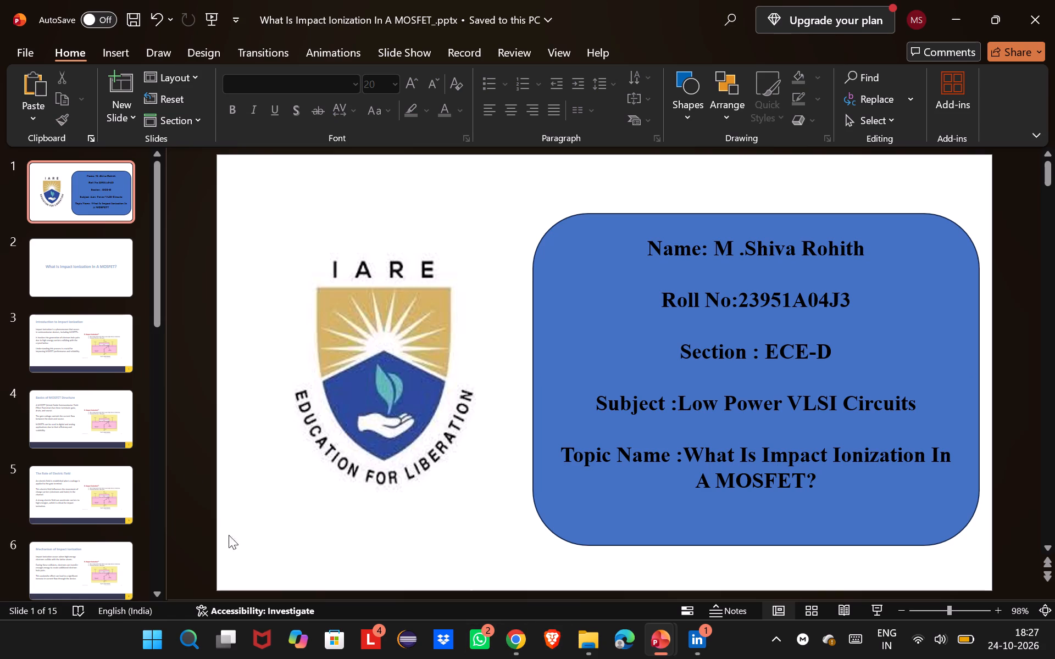
Copy the small IARE corner logo from slide 3 of the Image Steganography presentation and paste it onto slide 2 of the MOSFET presentation.
click(69, 261)
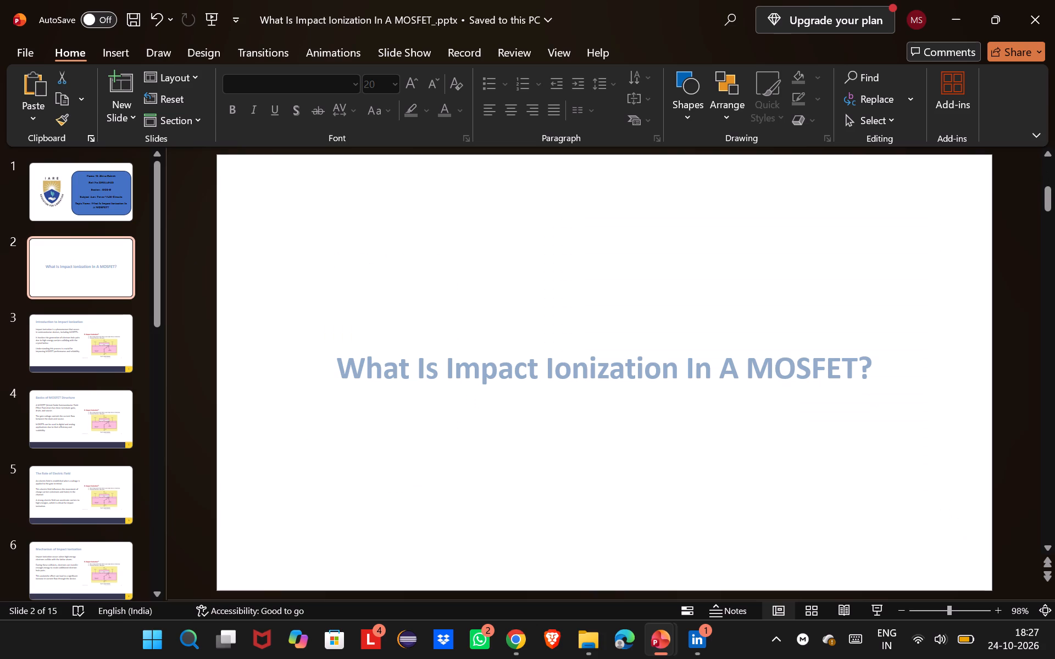
key(alt+Tab)
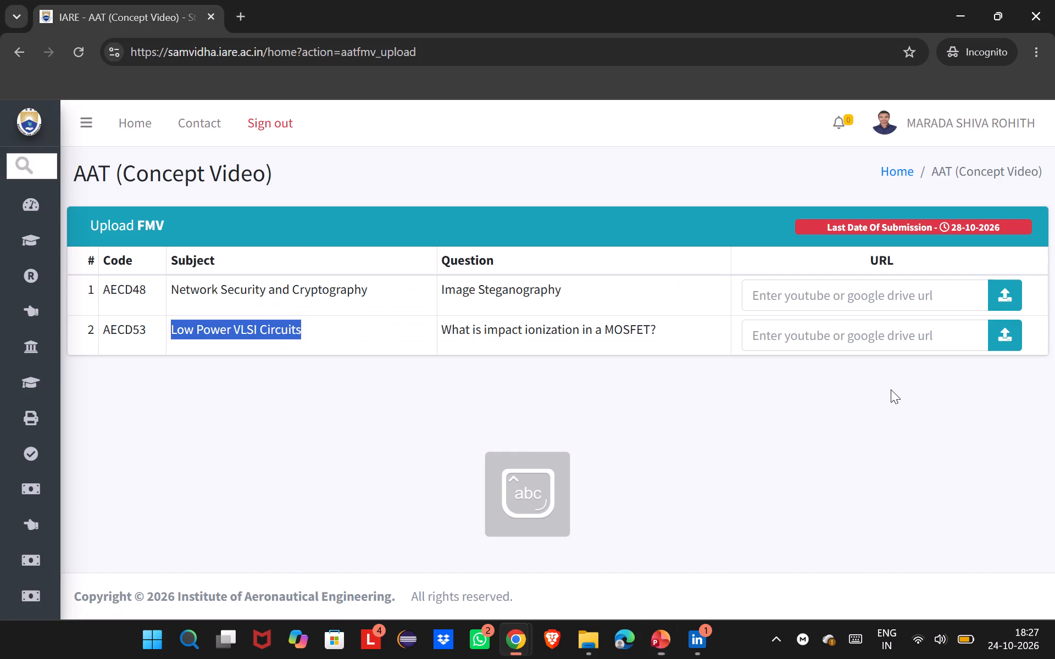
key(alt+Tab)
key(alt+Tab)
key(alt+Tab)
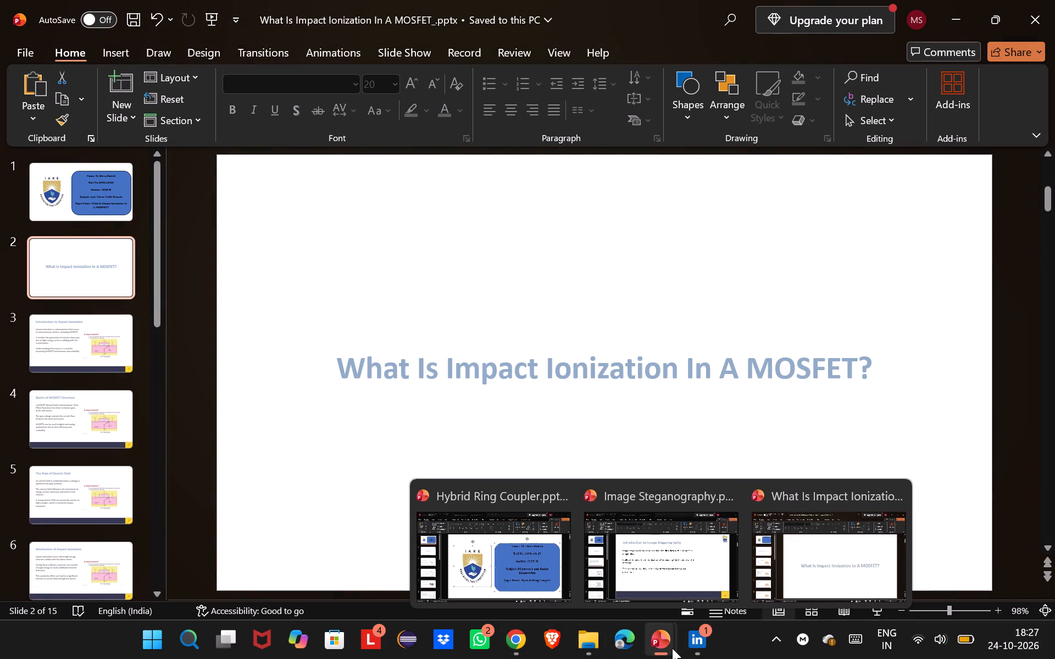
click(671, 581)
click(950, 177)
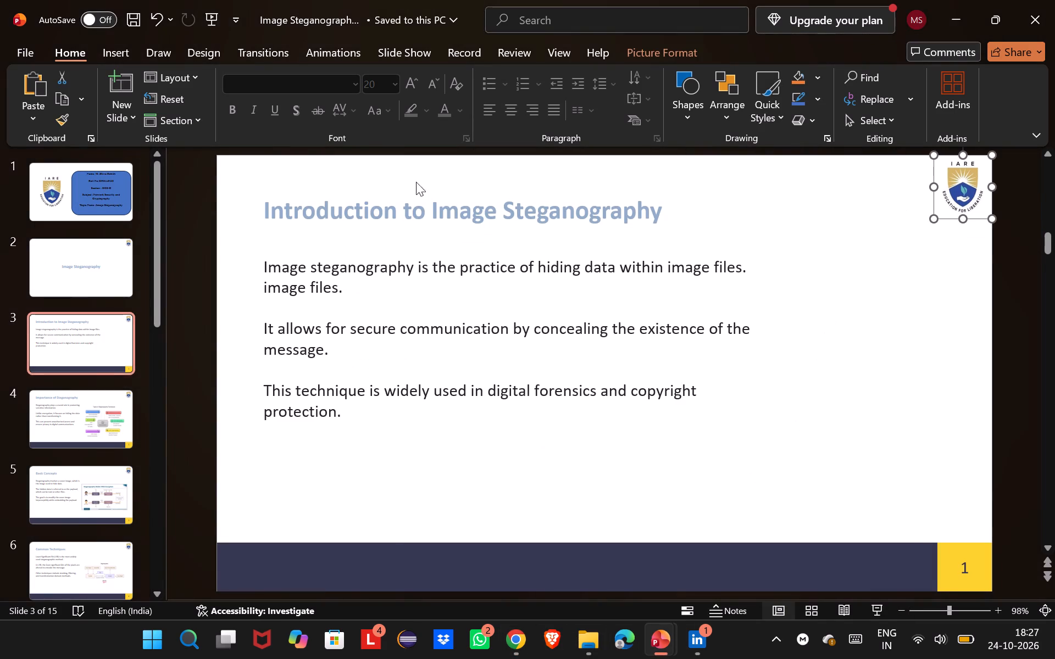
key(ctrl+c)
key(alt+Tab)
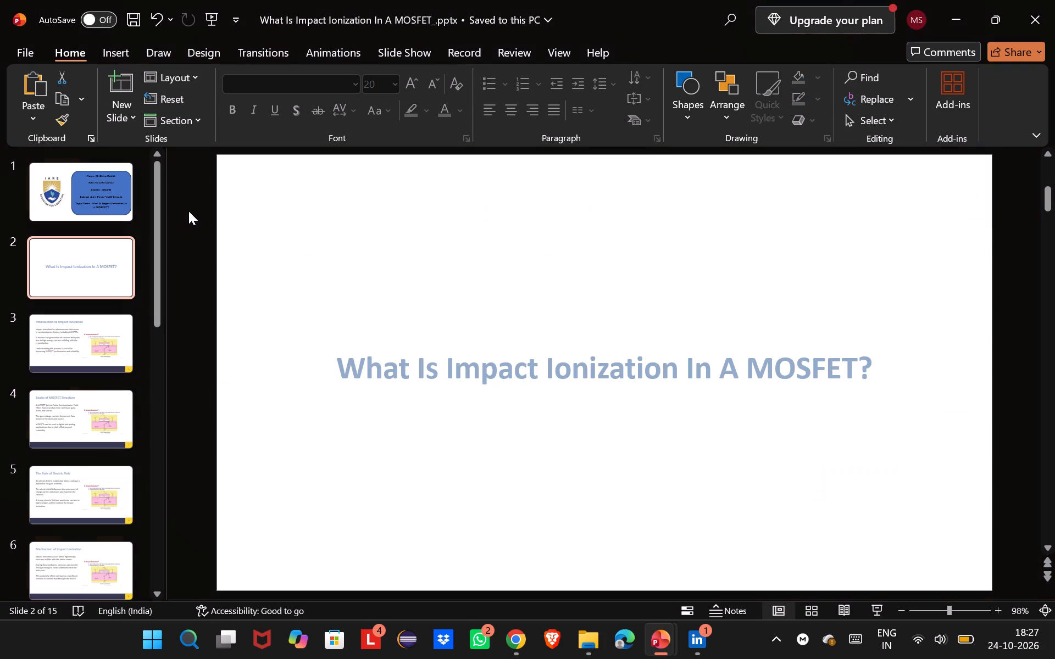
key(ctrl+v)
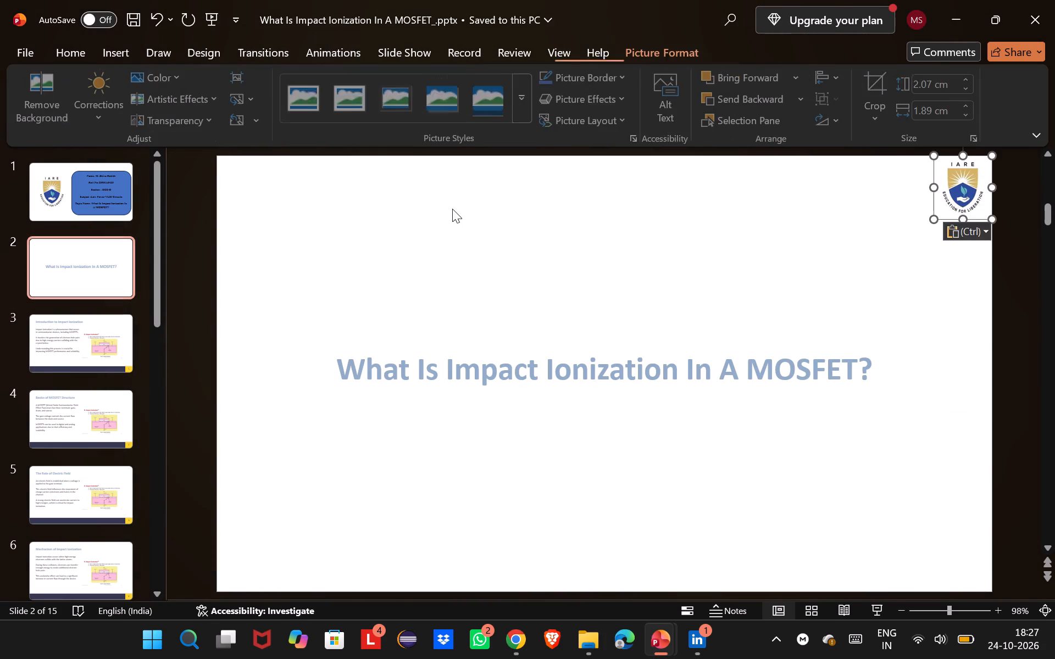
Paste the small IARE corner logo onto slides 3 to 7 of the MOSFET presentation.
scroll(452, 209, down, 1)
key(ctrl+v)
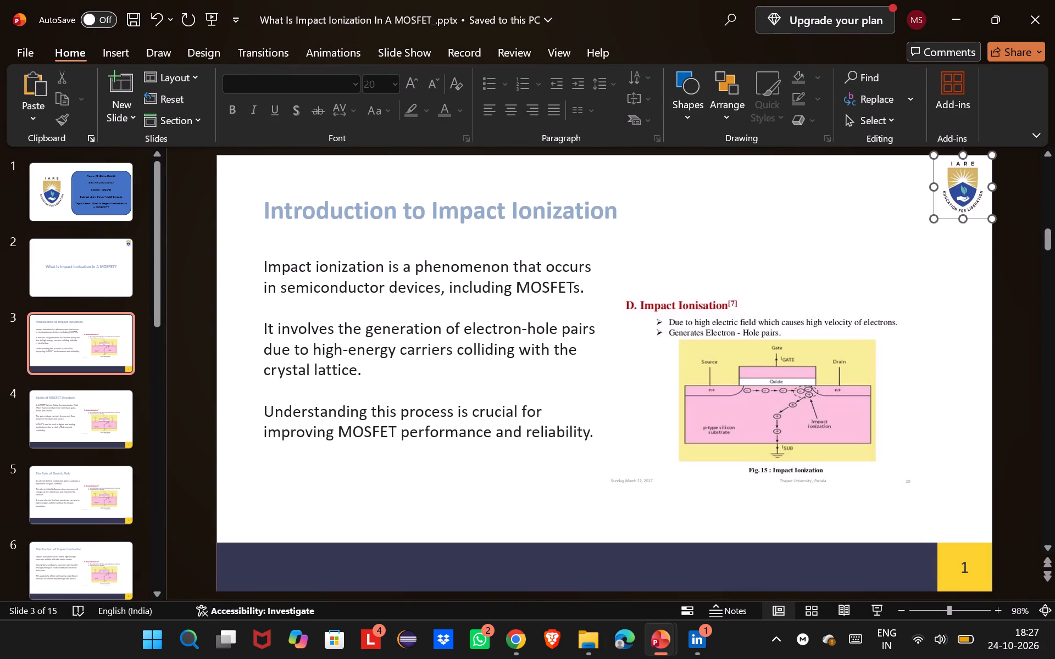
scroll(452, 209, down, 2)
scroll(452, 209, up, 1)
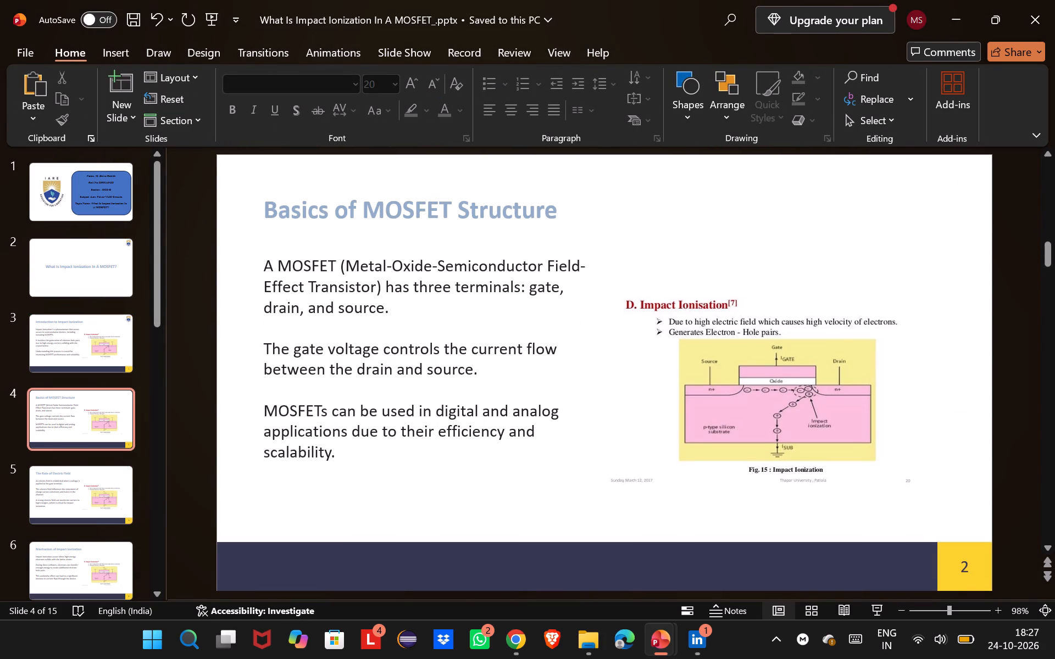
key(ctrl+v)
scroll(452, 209, down, 1)
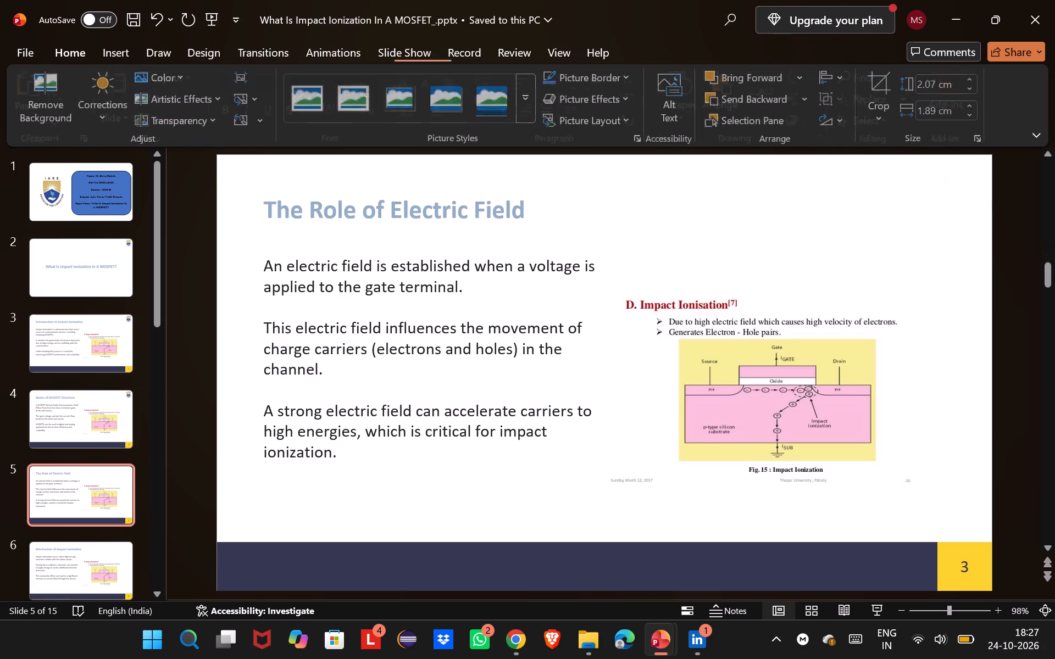
key(ctrl+v)
scroll(452, 209, down, 1)
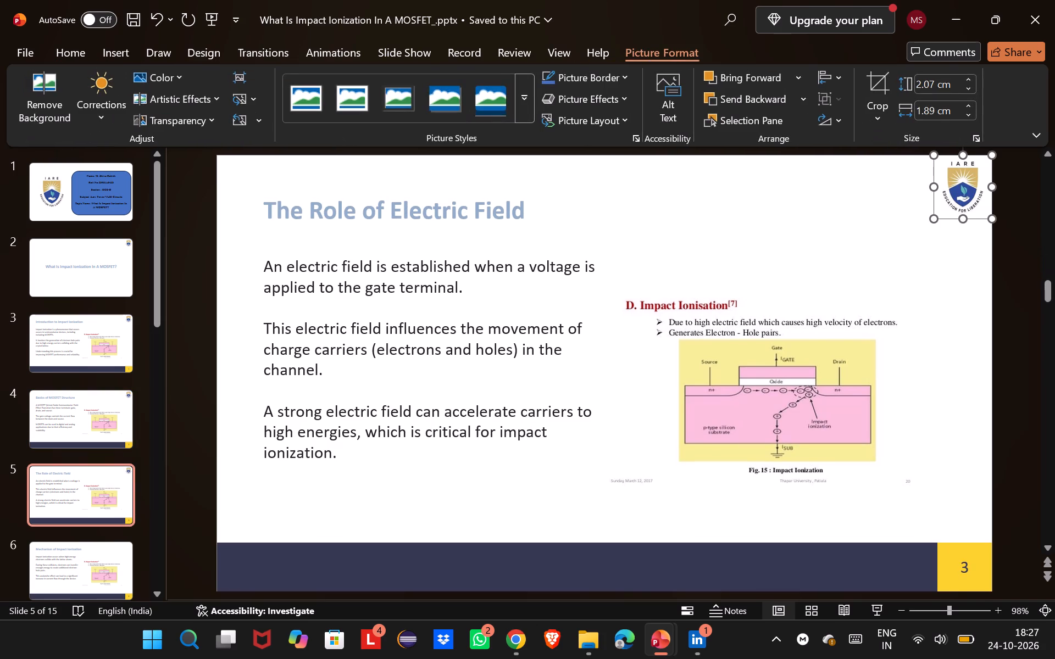
key(ctrl+v)
scroll(452, 209, down, 1)
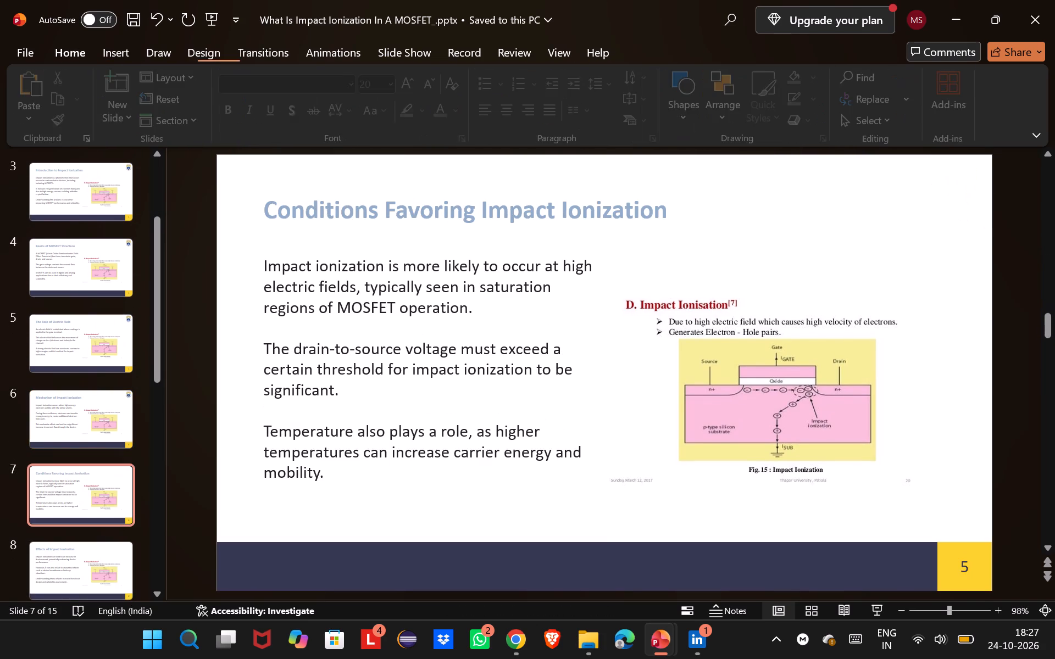
key(ctrl+v)
Paste the small IARE corner logo onto slides 8 to 12 and slide 14.
scroll(452, 209, down, 1)
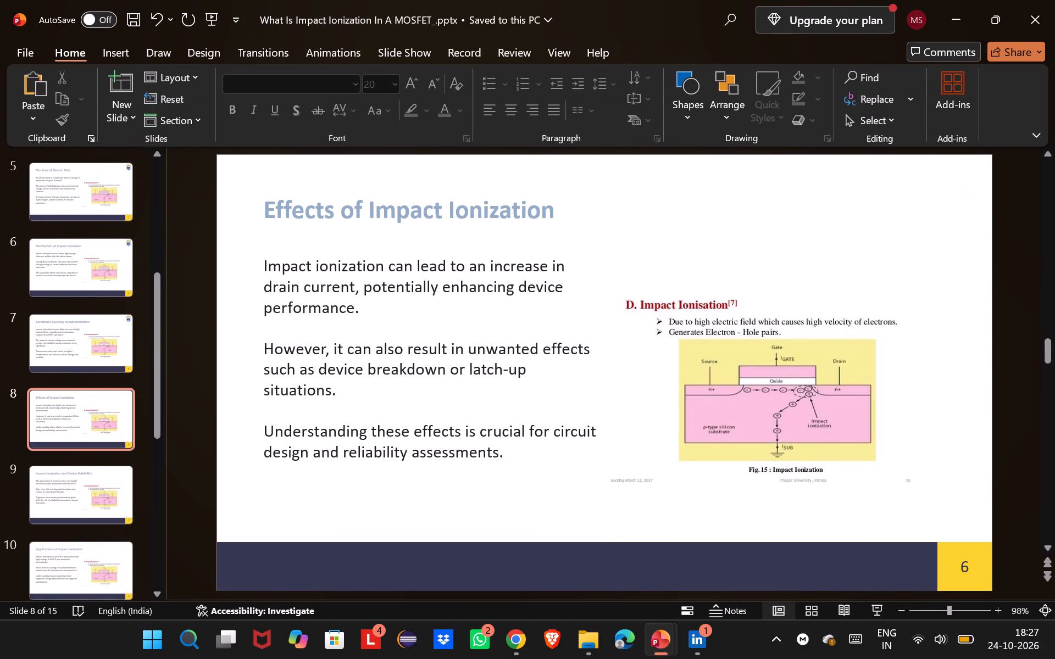
key(ctrl+v)
scroll(452, 209, down, 1)
key(ctrl+v)
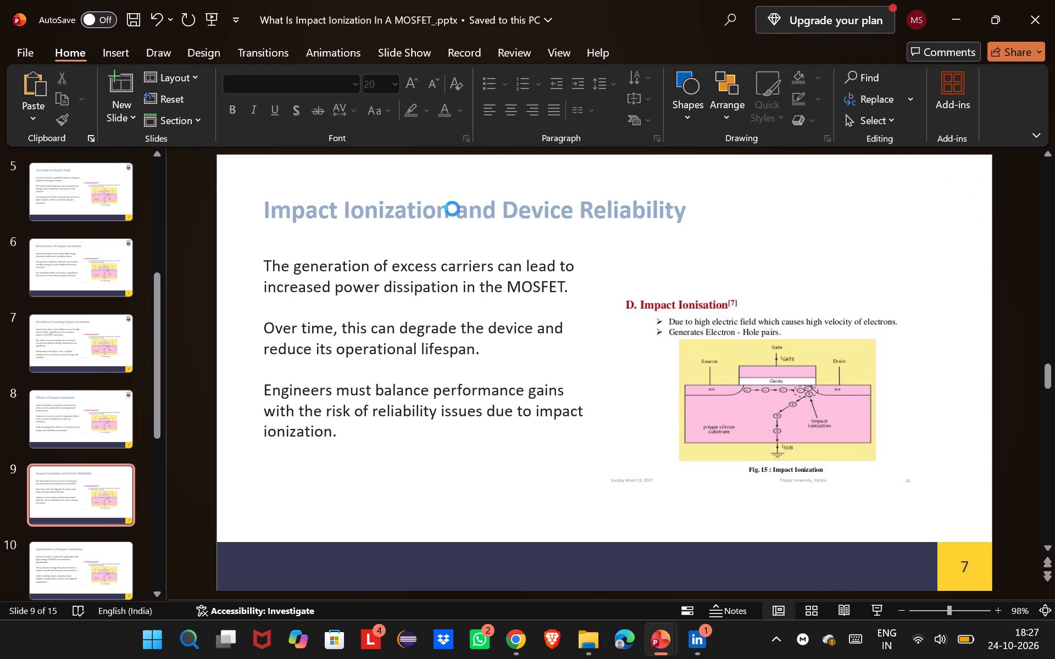
scroll(452, 209, down, 1)
key(ctrl+v)
scroll(452, 209, down, 1)
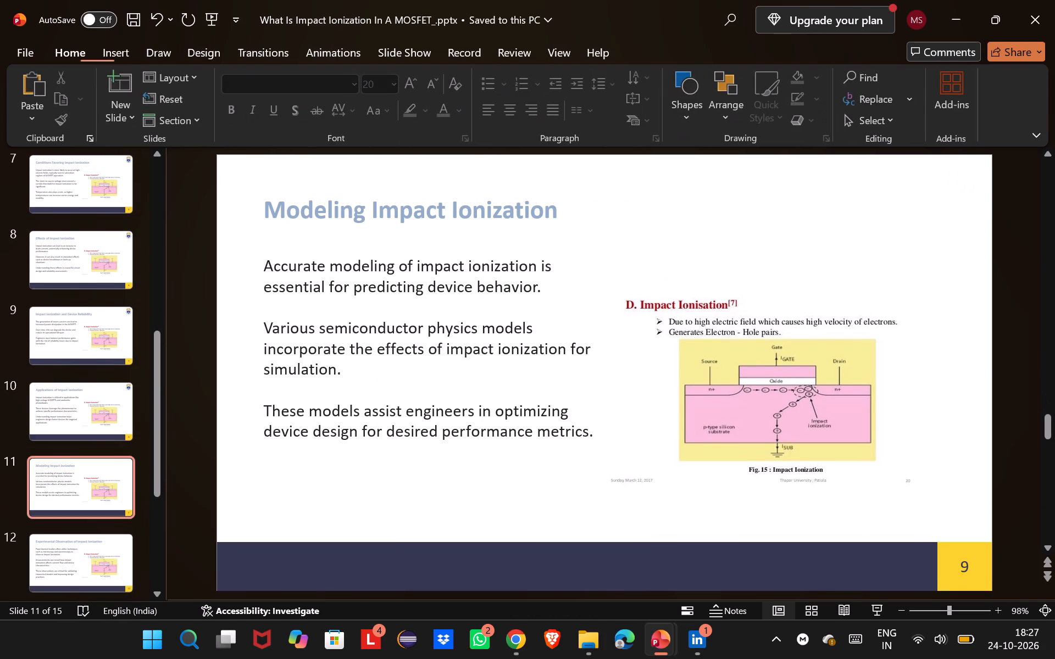
key(ctrl+v)
scroll(452, 209, down, 1)
key(ctrl+v)
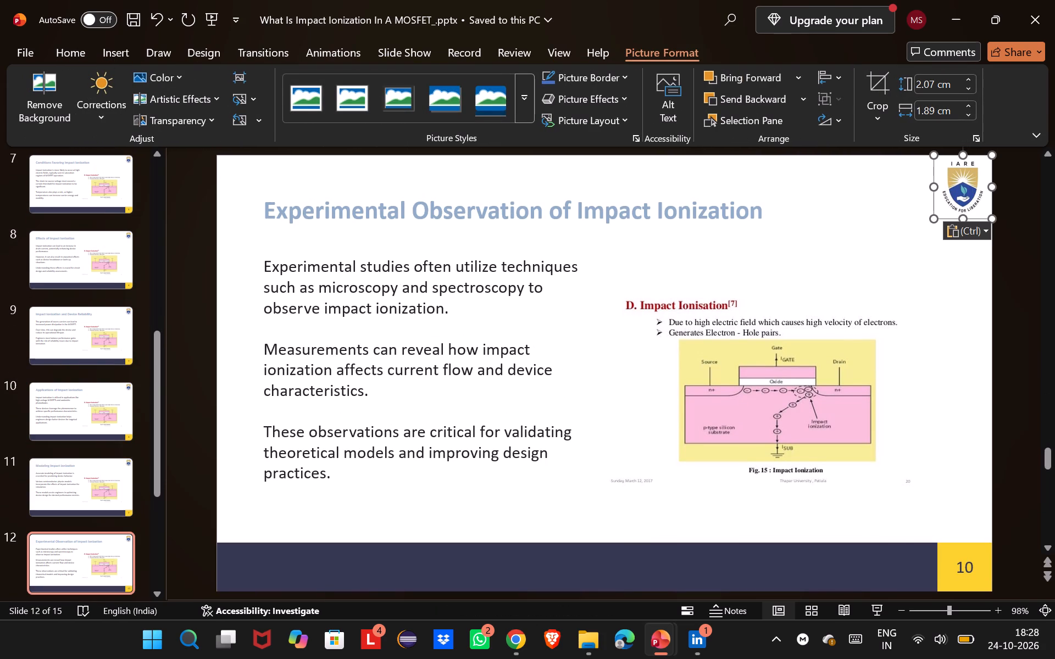
scroll(452, 209, down, 2)
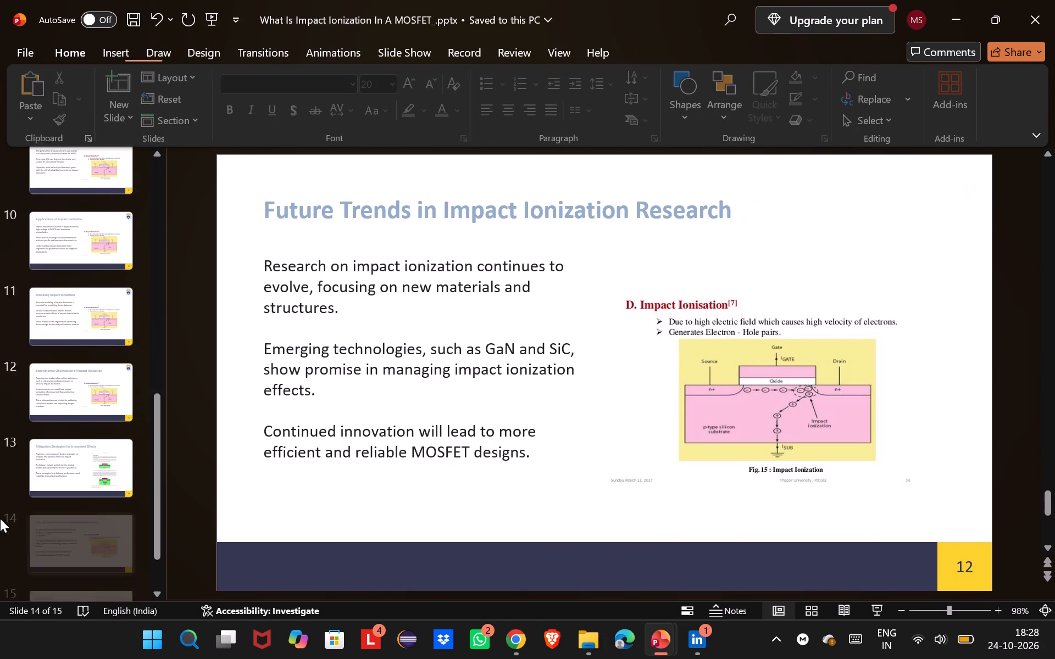
click(115, 488)
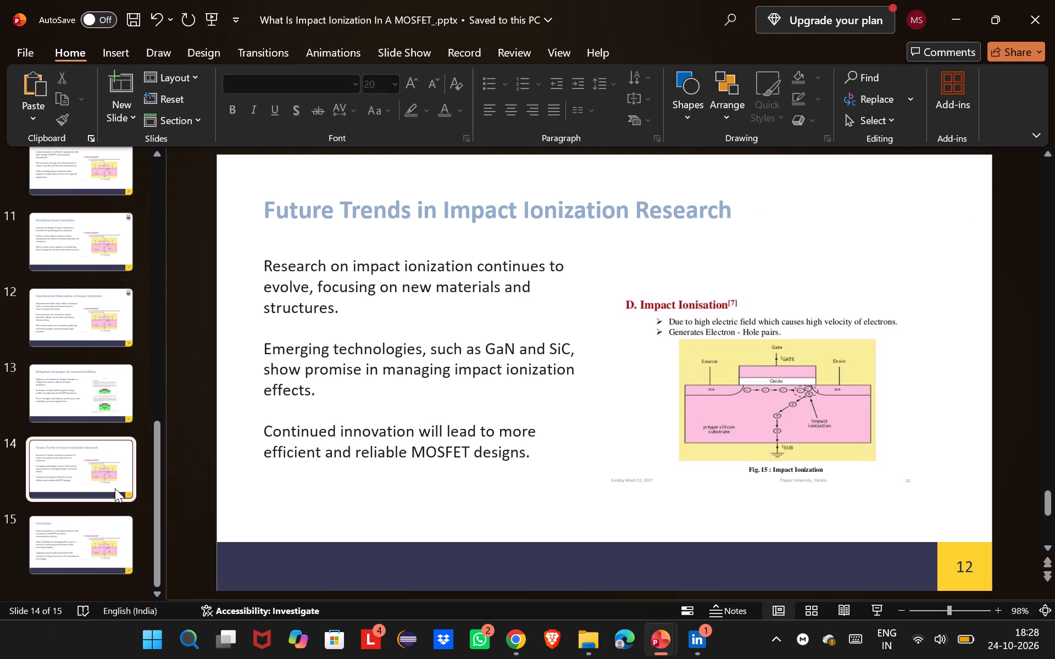
key(ctrl+v)
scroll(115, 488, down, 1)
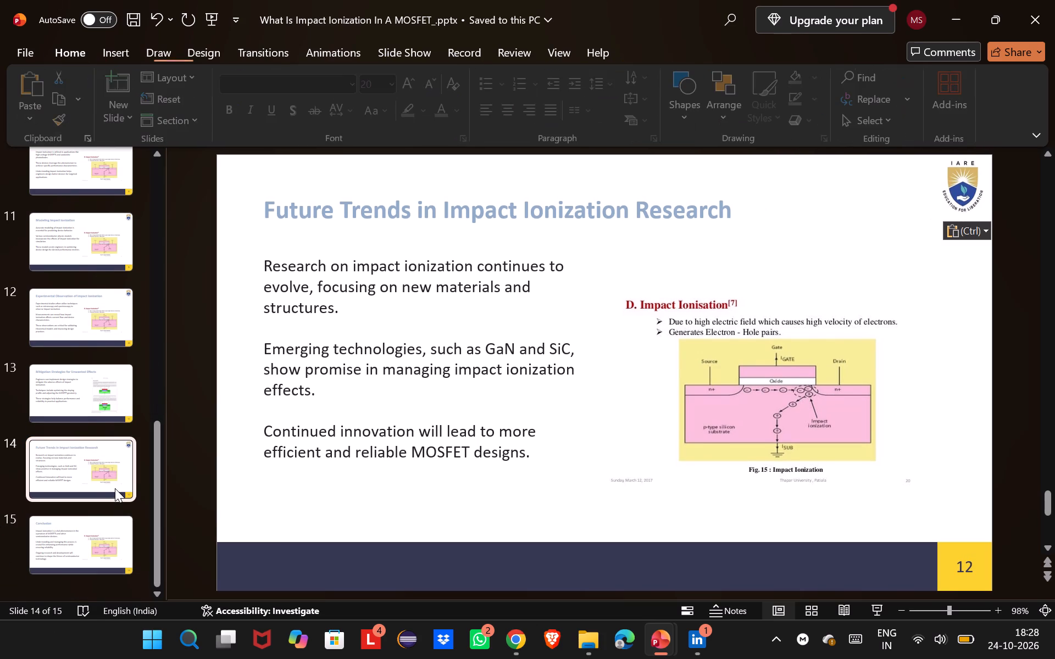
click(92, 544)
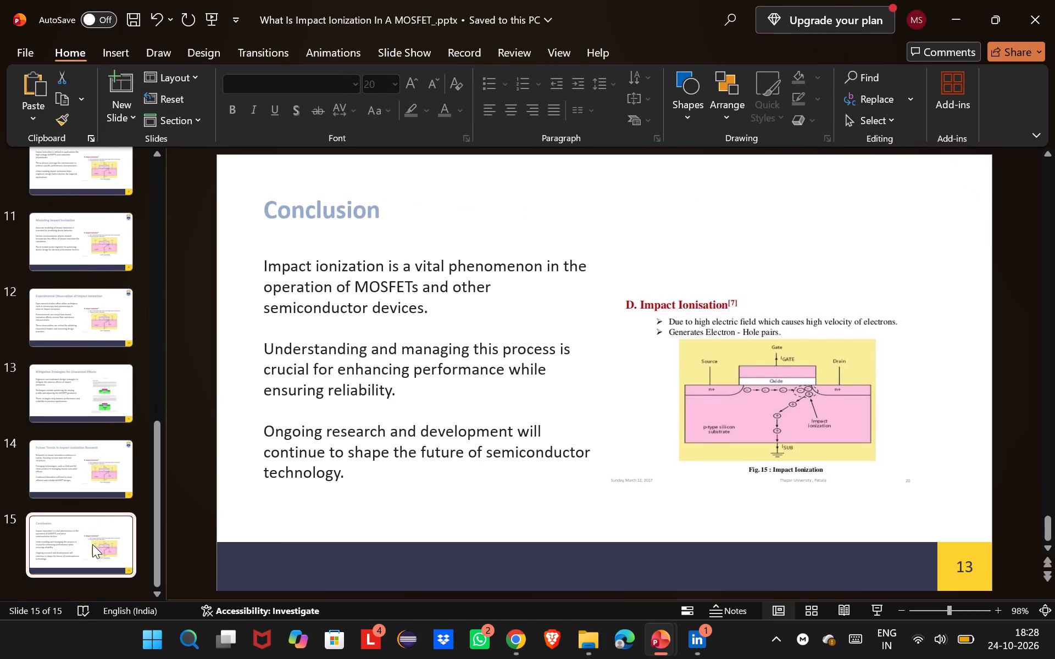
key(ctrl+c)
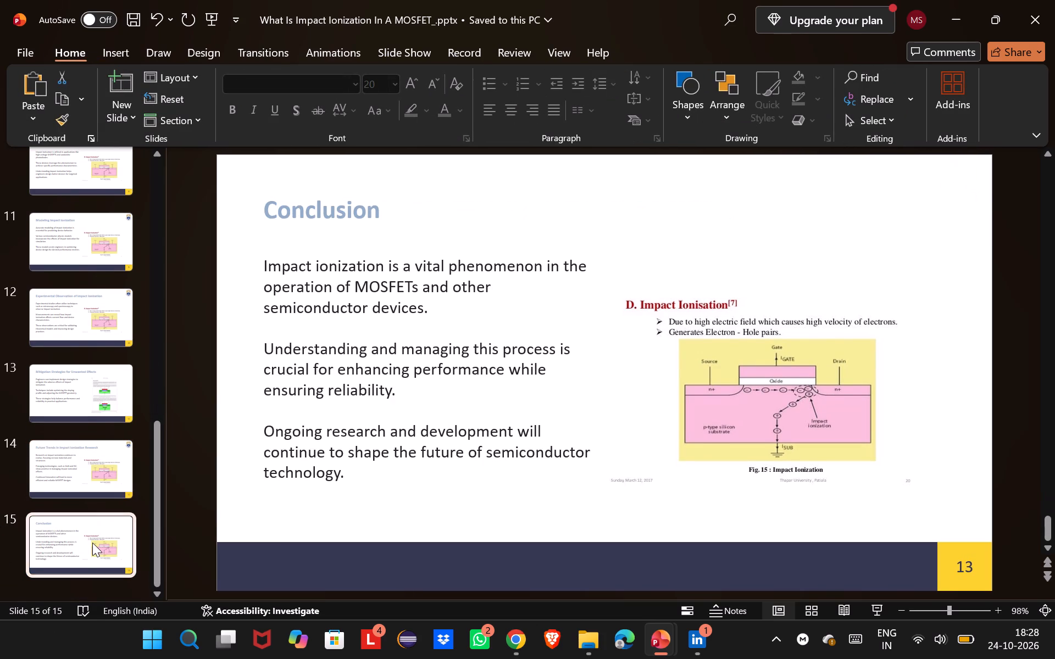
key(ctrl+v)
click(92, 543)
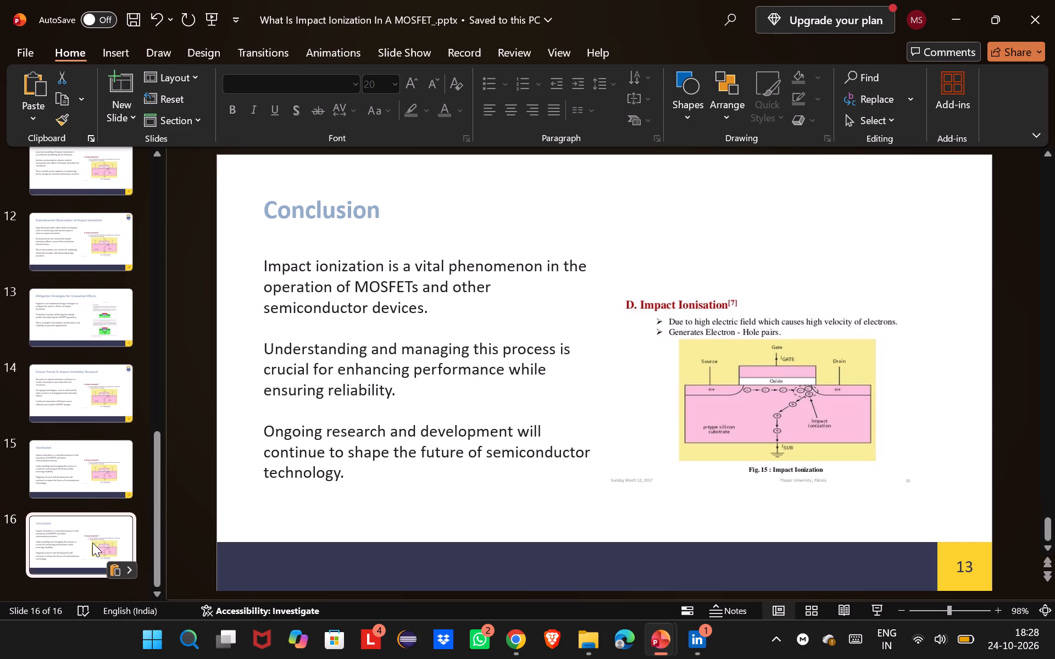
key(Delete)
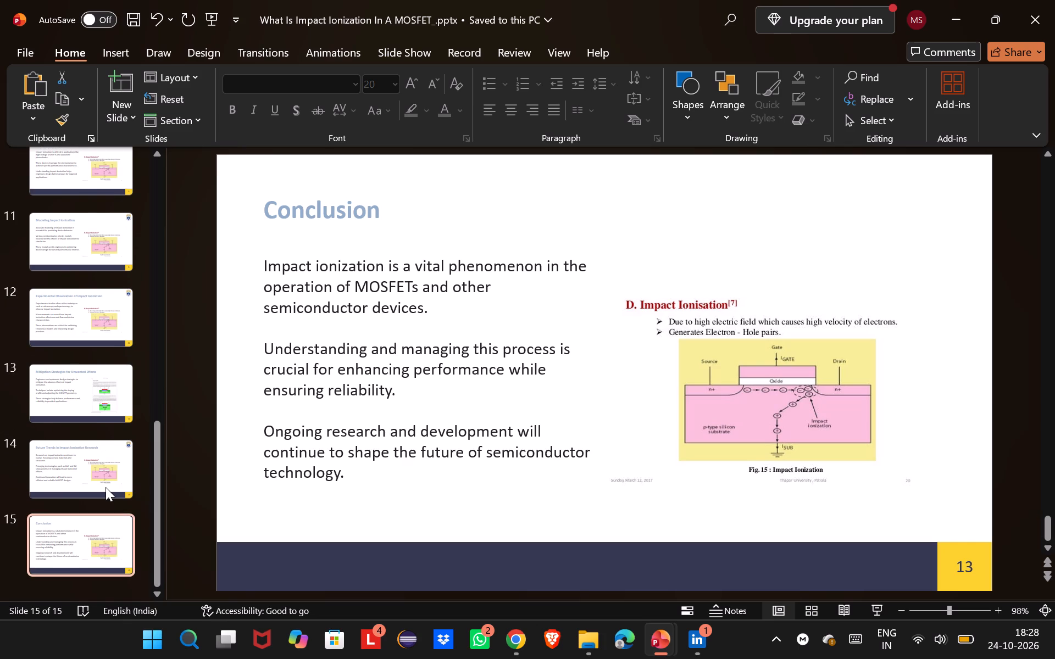
Copy the IARE corner logo from slide 12 and paste it onto slides 13 and 15.
click(96, 395)
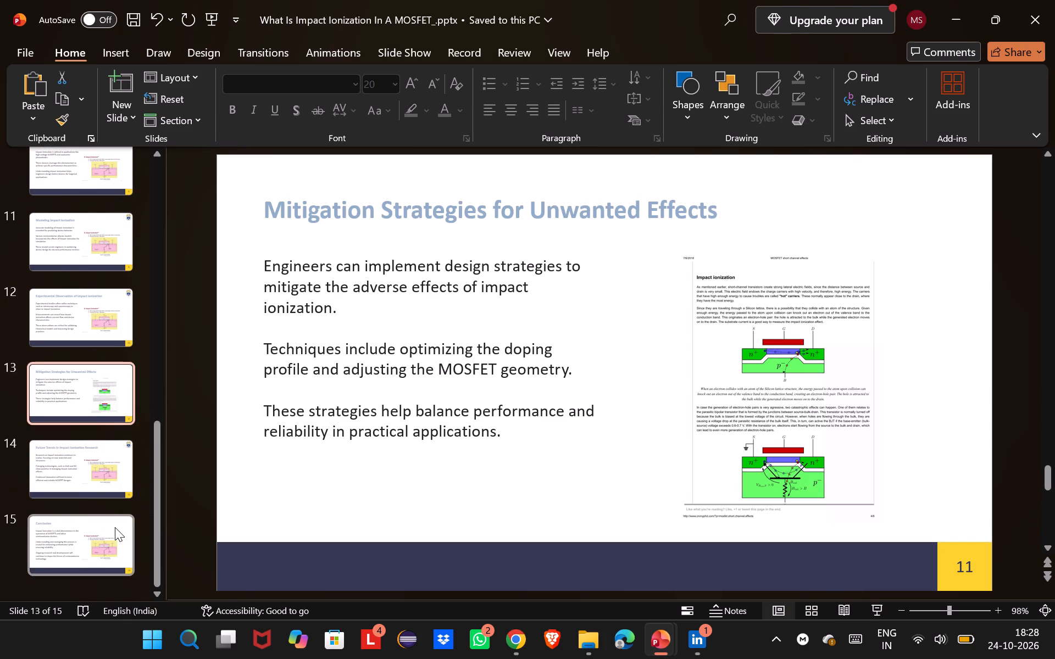
click(115, 527)
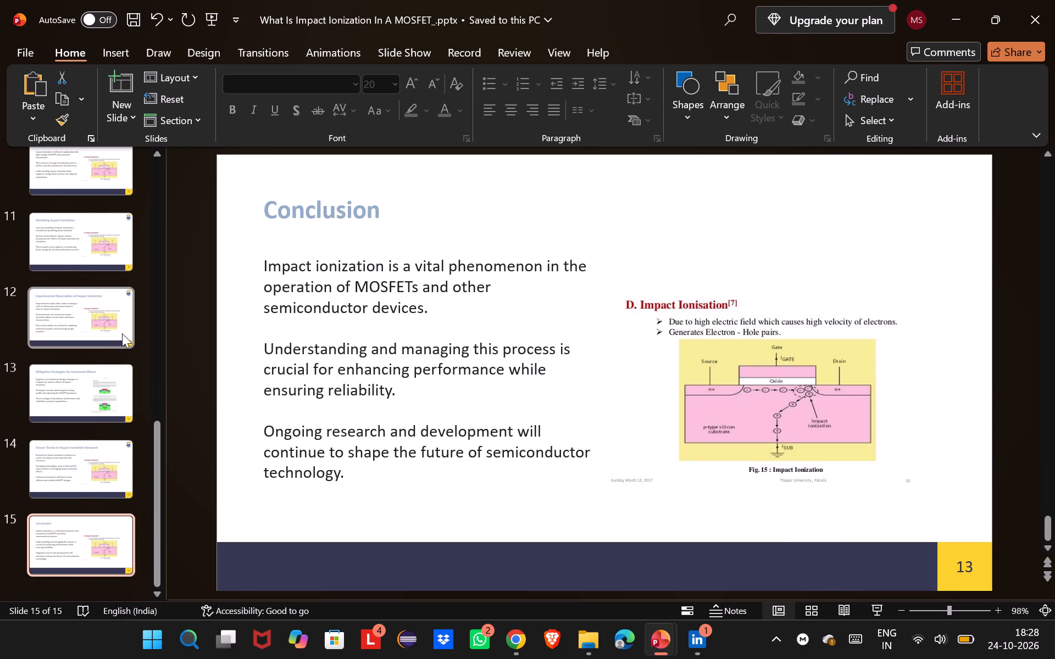
click(119, 332)
click(951, 184)
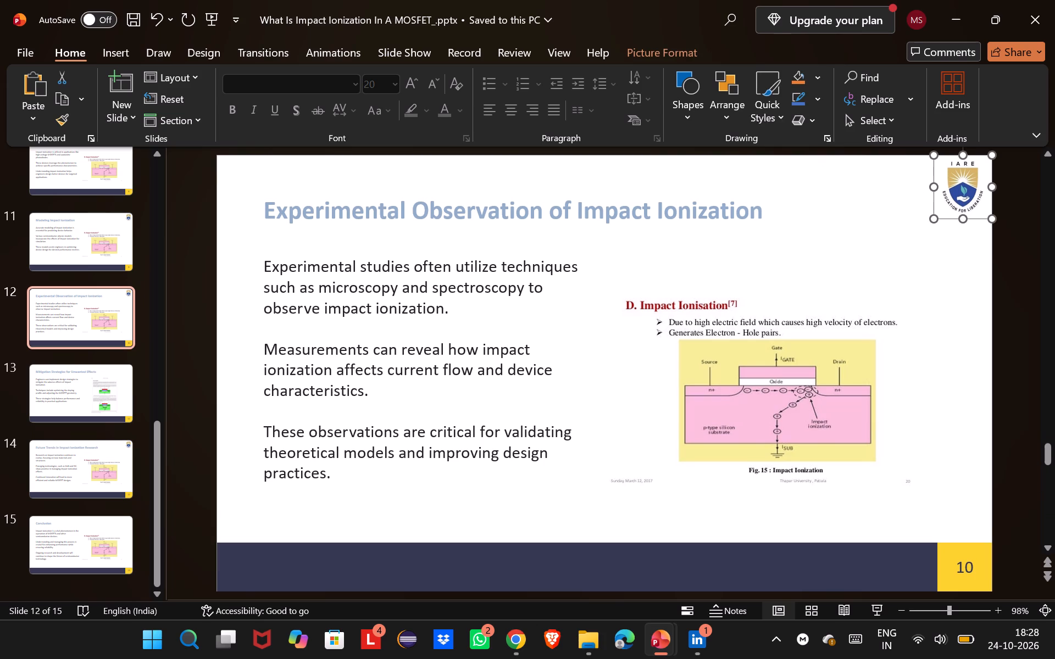
key(ctrl+c)
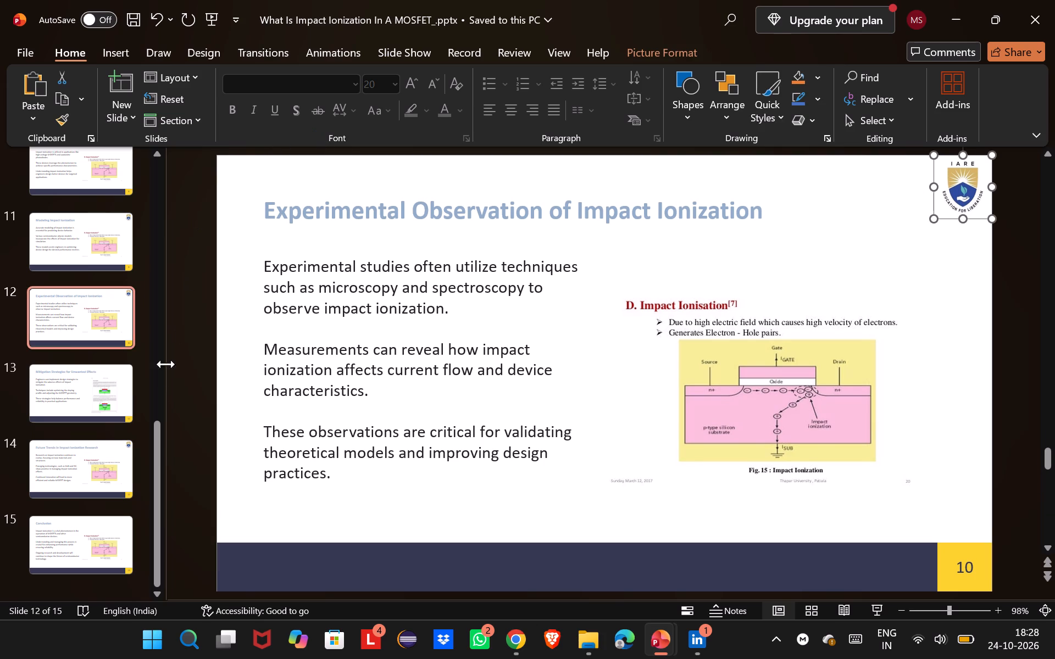
click(92, 382)
key(ctrl+v)
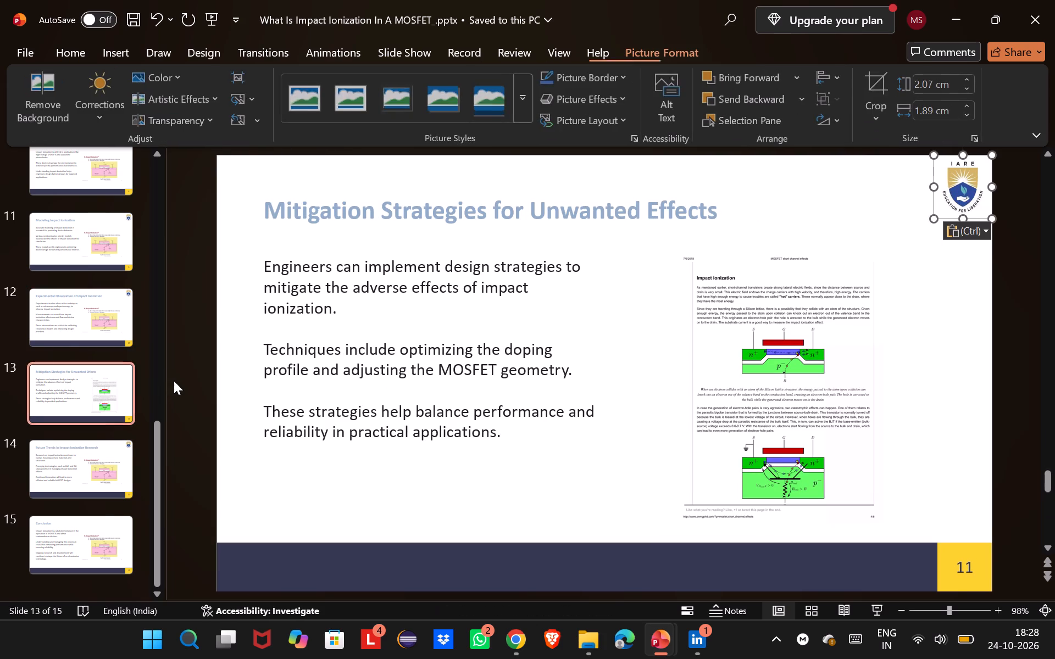
click(98, 508)
click(103, 538)
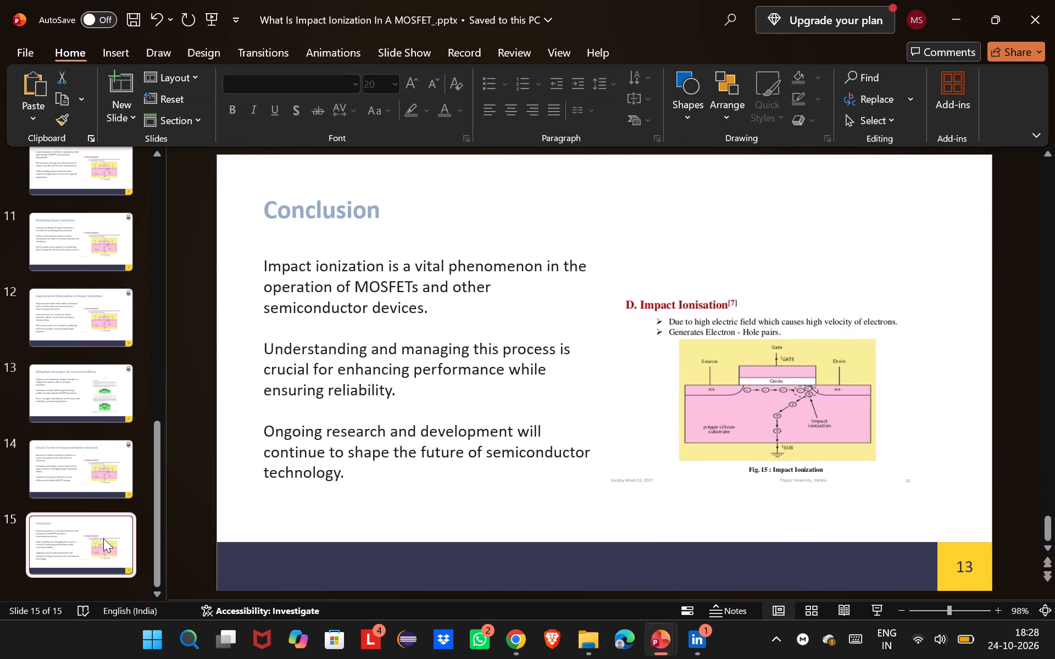
key(ctrl+v)
Check through the slides of the MOSFET presentation for the IARE corner logo and the repeated figures.
scroll(103, 538, up, 5)
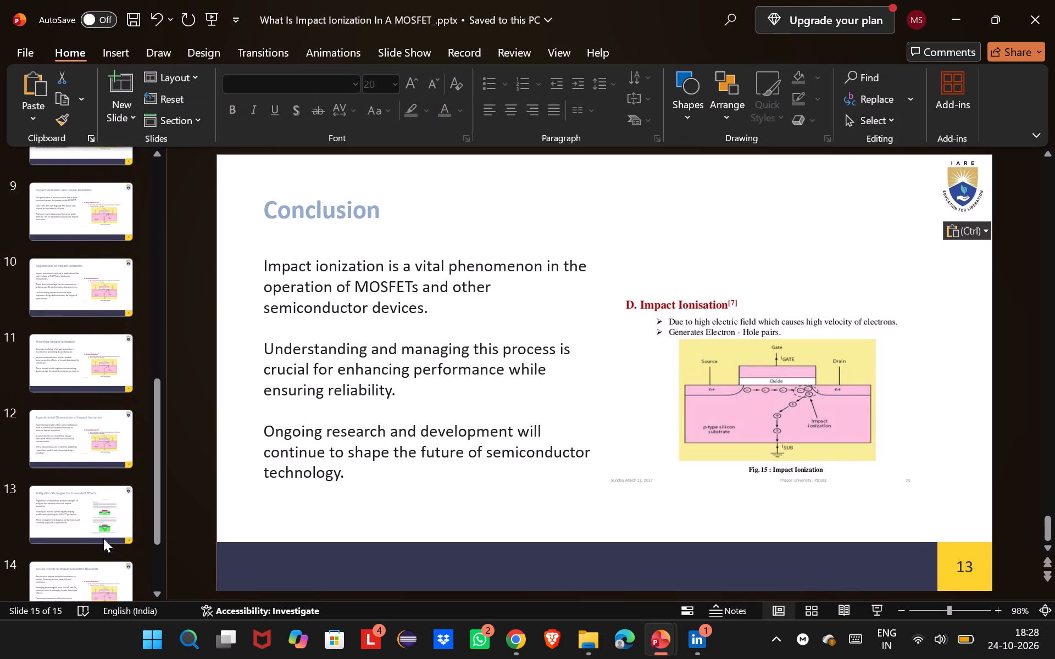
scroll(103, 538, up, 1)
scroll(103, 538, up, 20)
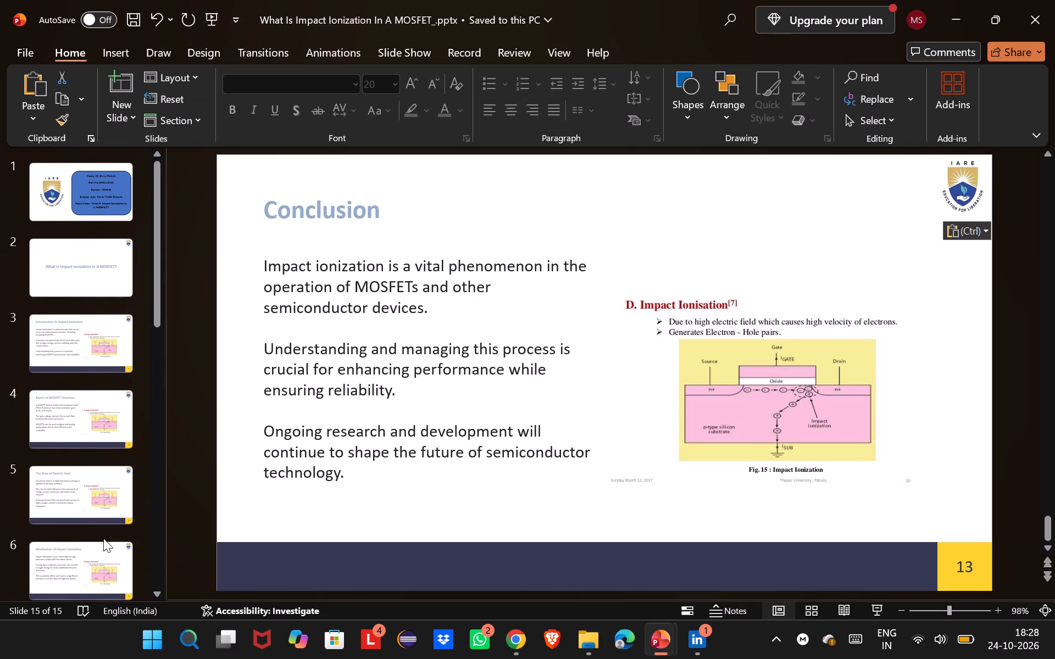
scroll(103, 538, up, 1)
scroll(460, 454, up, 4)
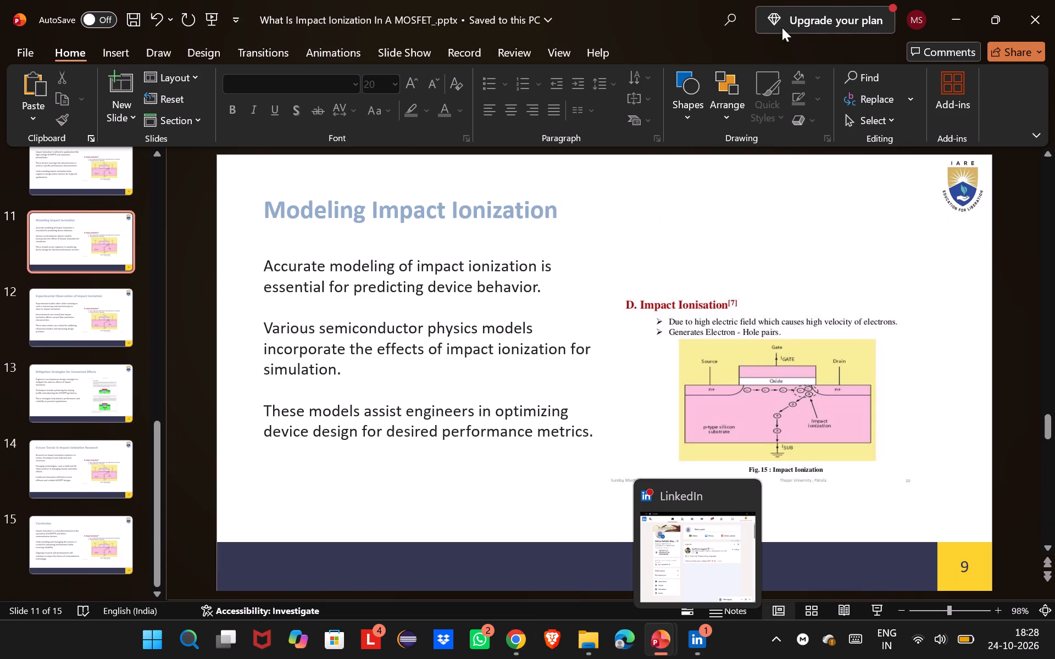
scroll(0, 249, up, 11)
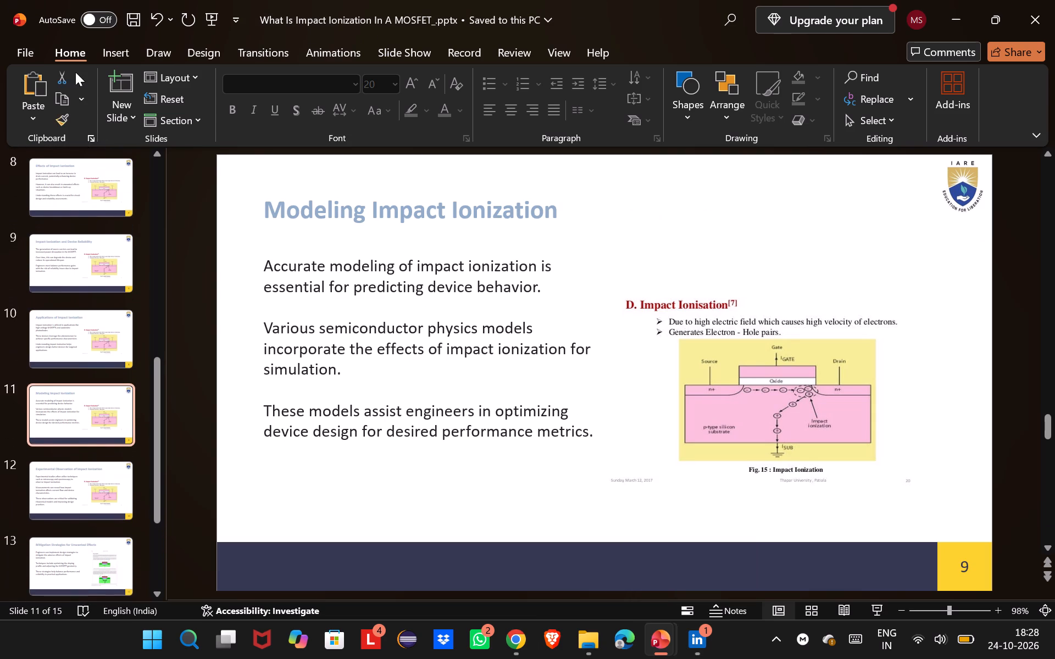
scroll(101, 182, up, 11)
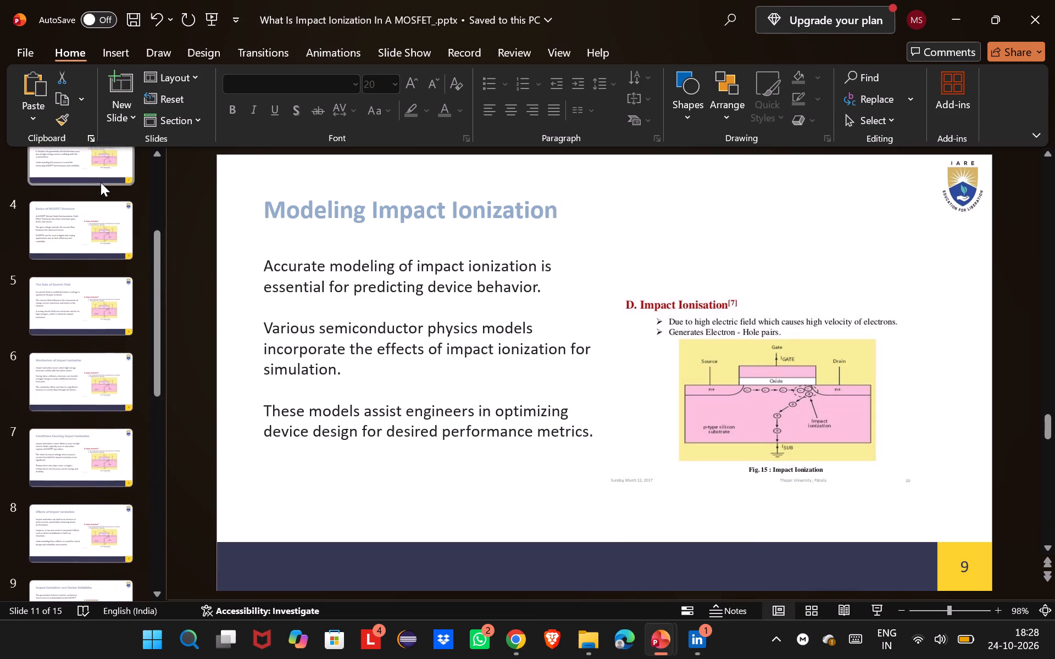
scroll(101, 182, up, 6)
click(107, 331)
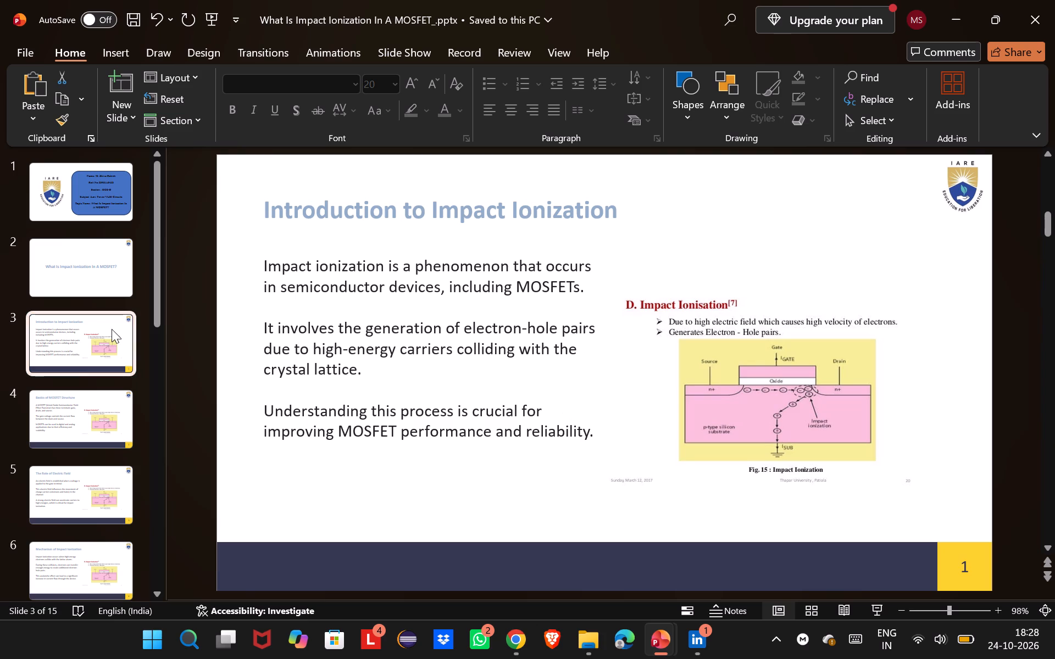
Delete the Impact Ionisation figure from slide 4 and widen the body text box into the freed space.
click(115, 395)
click(771, 356)
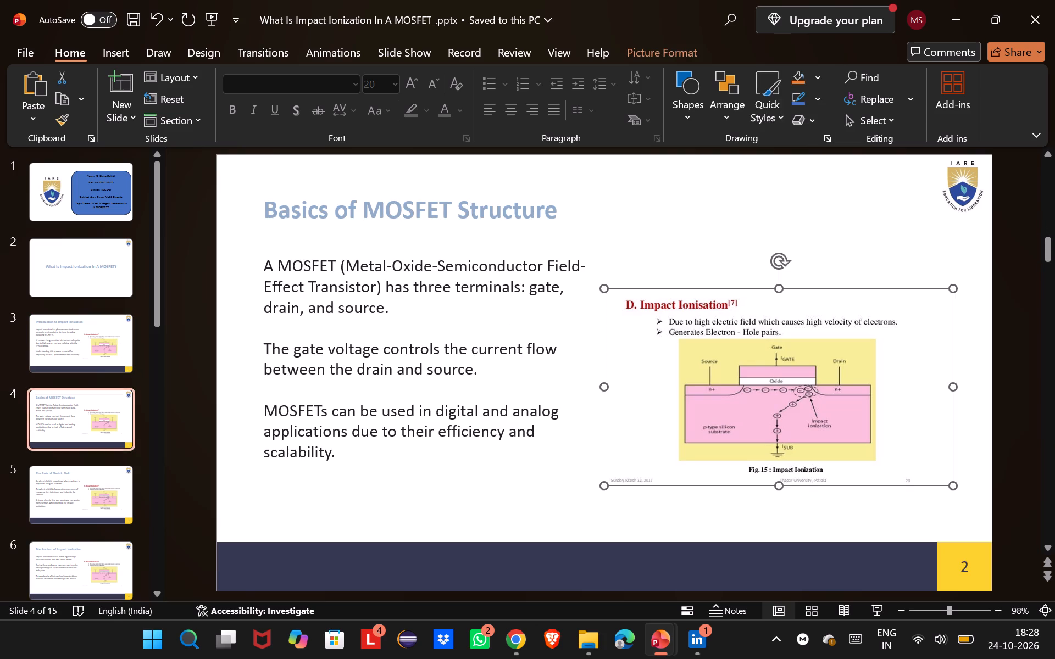
key(Delete)
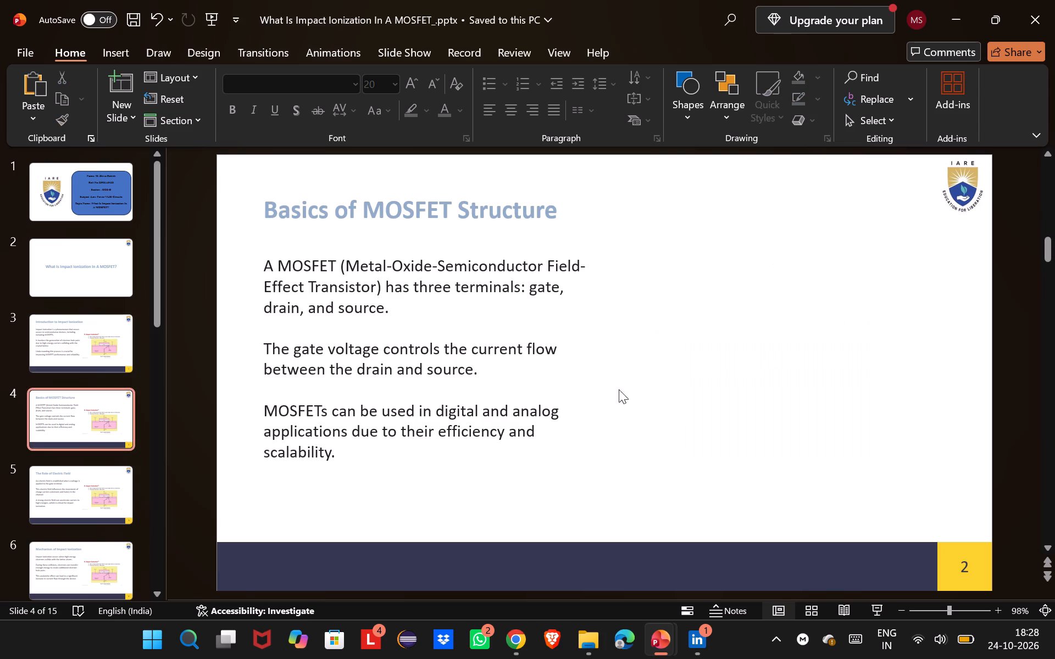
click(440, 439)
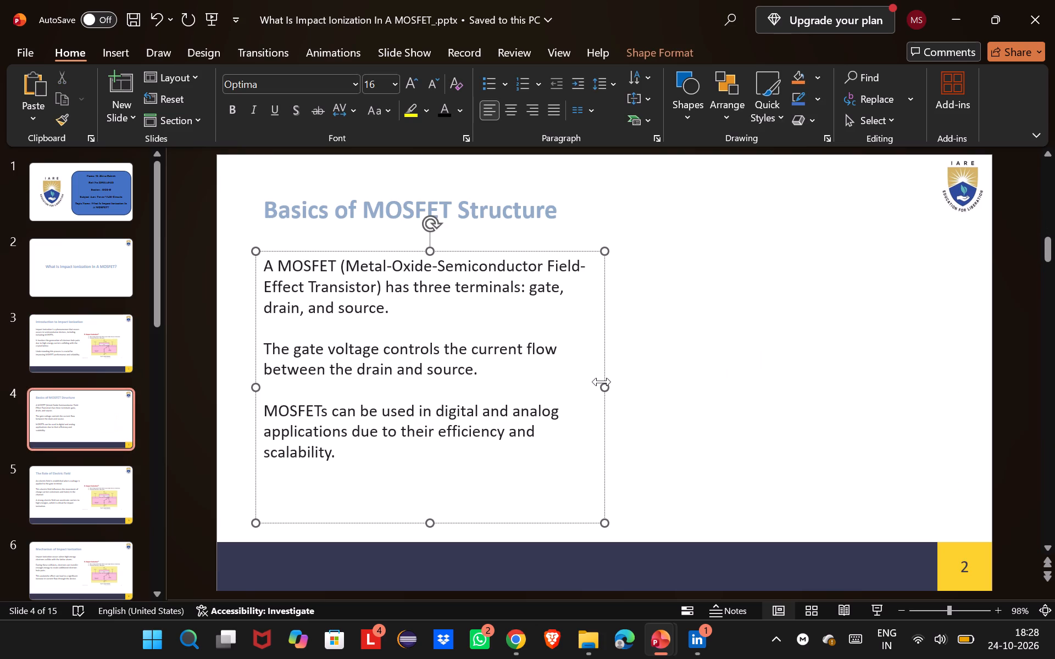
drag(602, 382, 771, 349)
click(819, 343)
Delete the Impact Ionisation figure from slide 6 and widen the body text box into the freed space.
scroll(819, 343, up, 1)
scroll(819, 343, down, 1)
scroll(819, 343, up, 1)
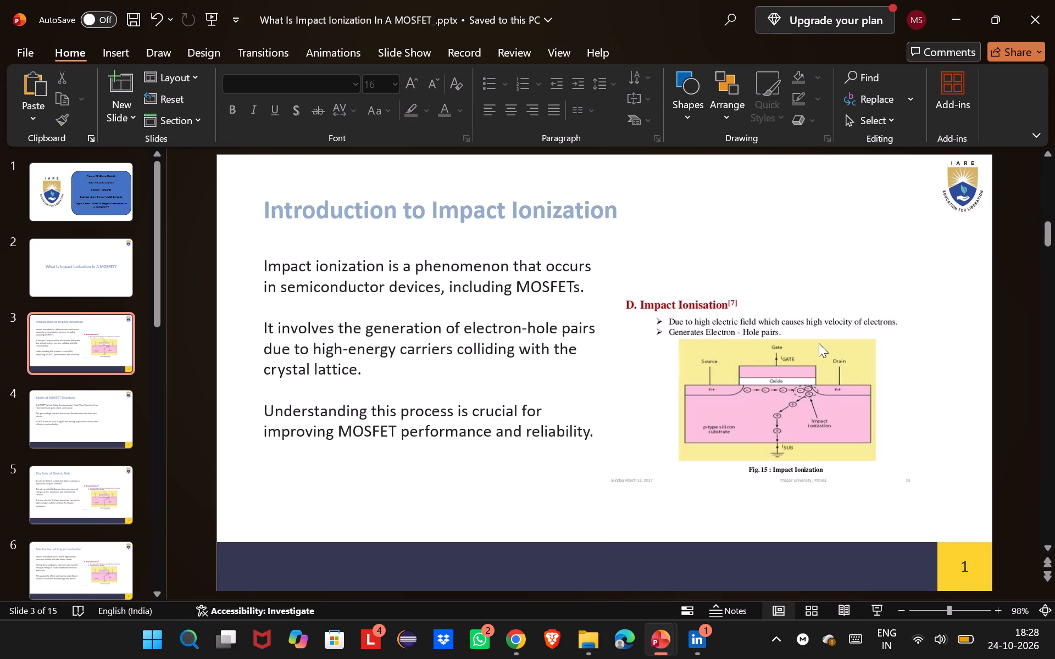
scroll(819, 343, down, 2)
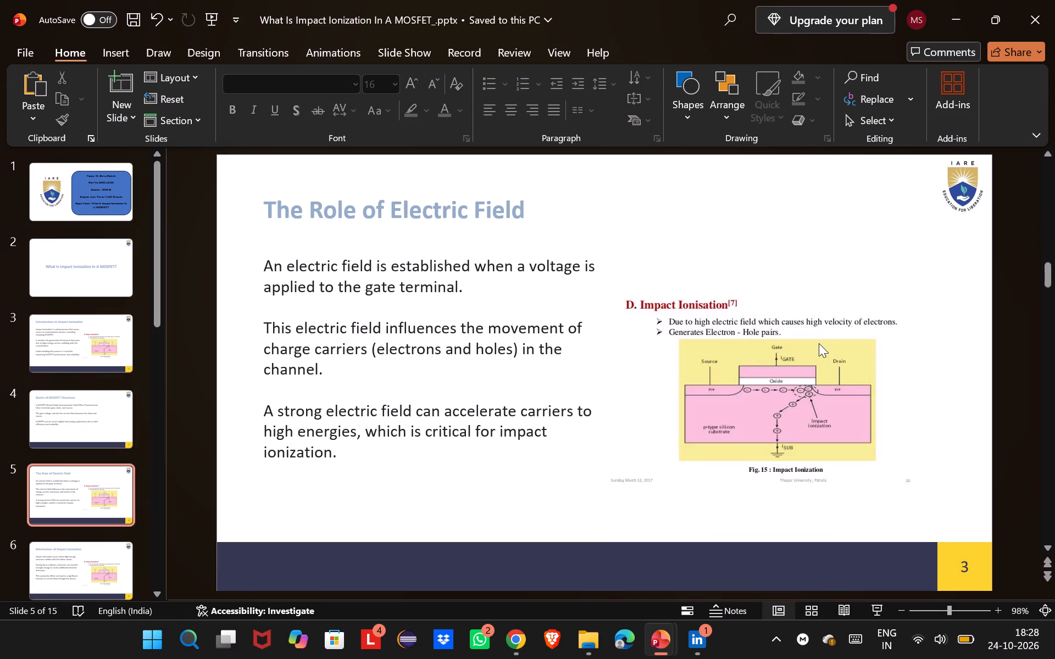
scroll(819, 343, down, 1)
click(819, 343)
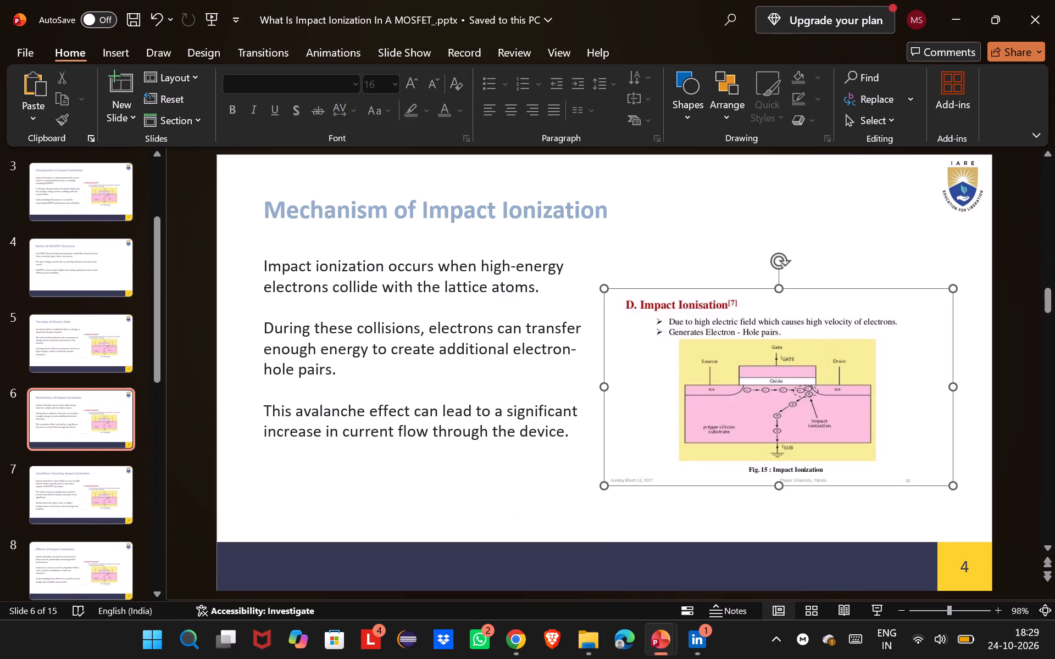
key(BackSpace)
click(356, 412)
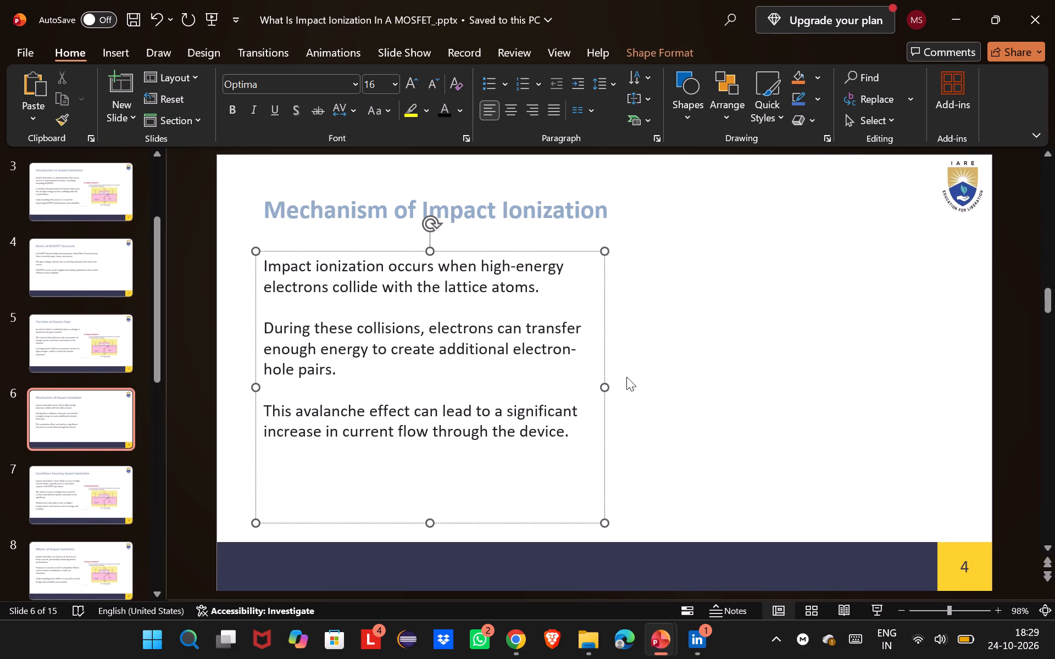
drag(606, 390, 779, 373)
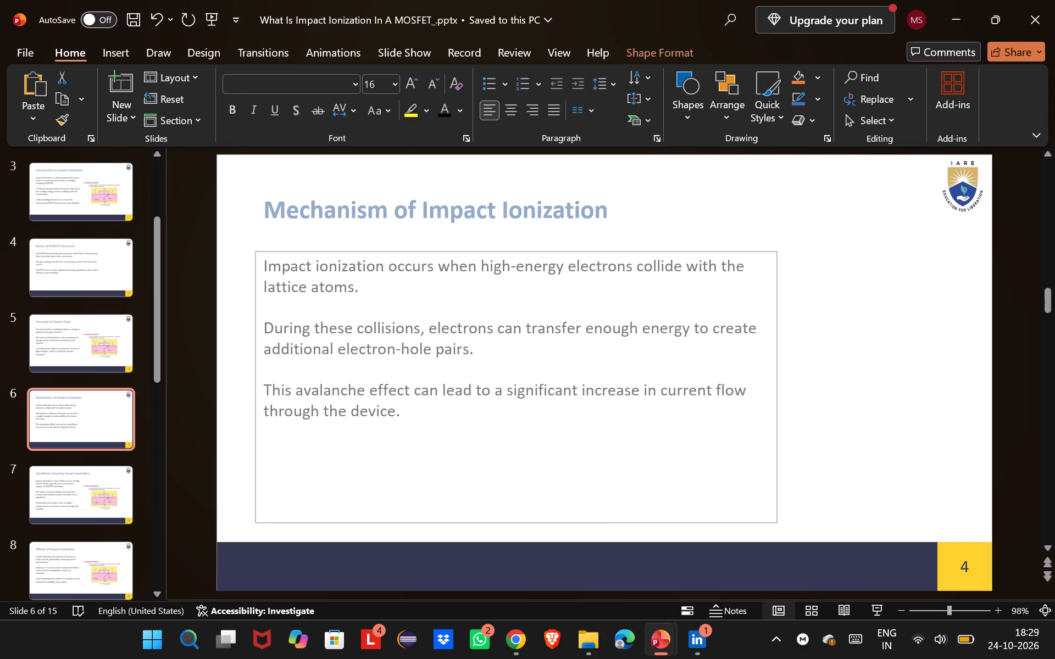
drag(779, 373, 813, 368)
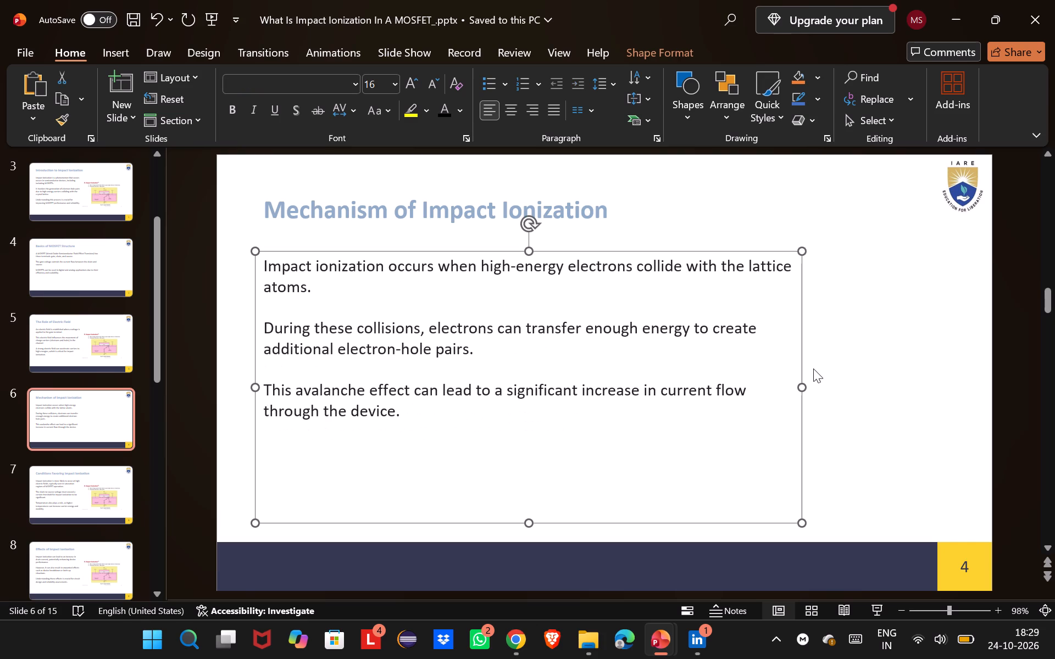
click(901, 367)
Delete the Impact Ionisation figure from slide 7 and widen its body text box across the freed space.
scroll(902, 364, down, 1)
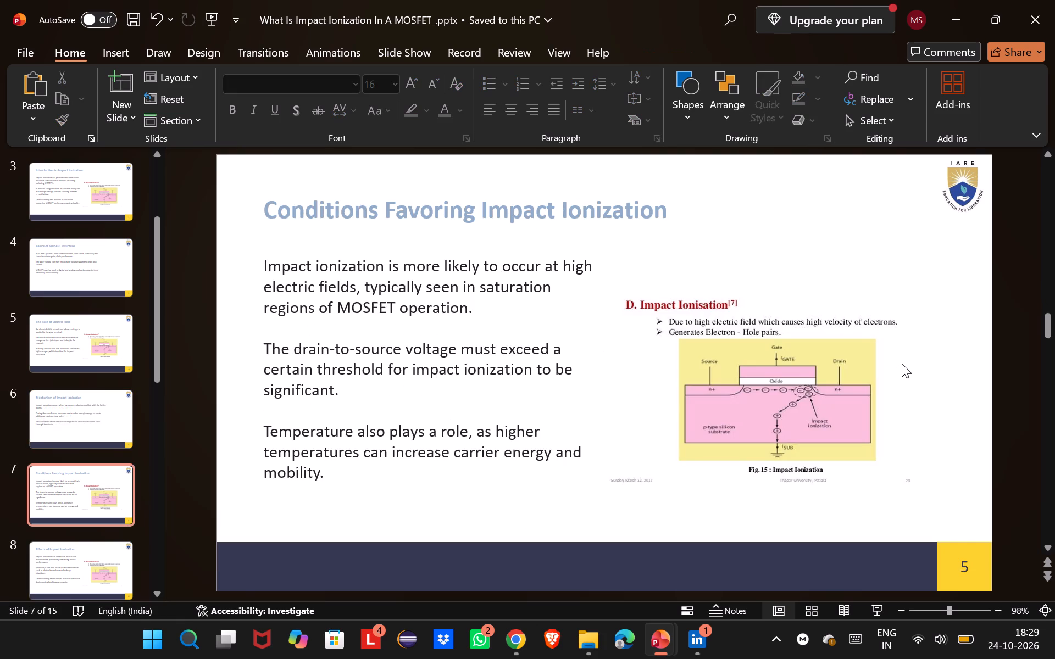
click(814, 379)
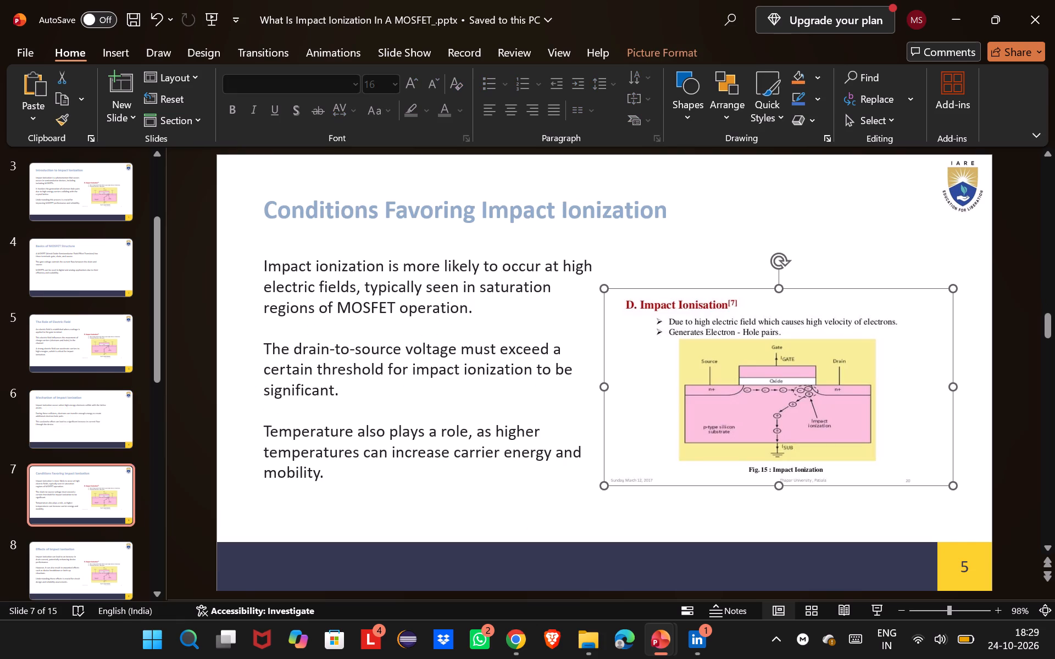
key(Delete)
click(559, 415)
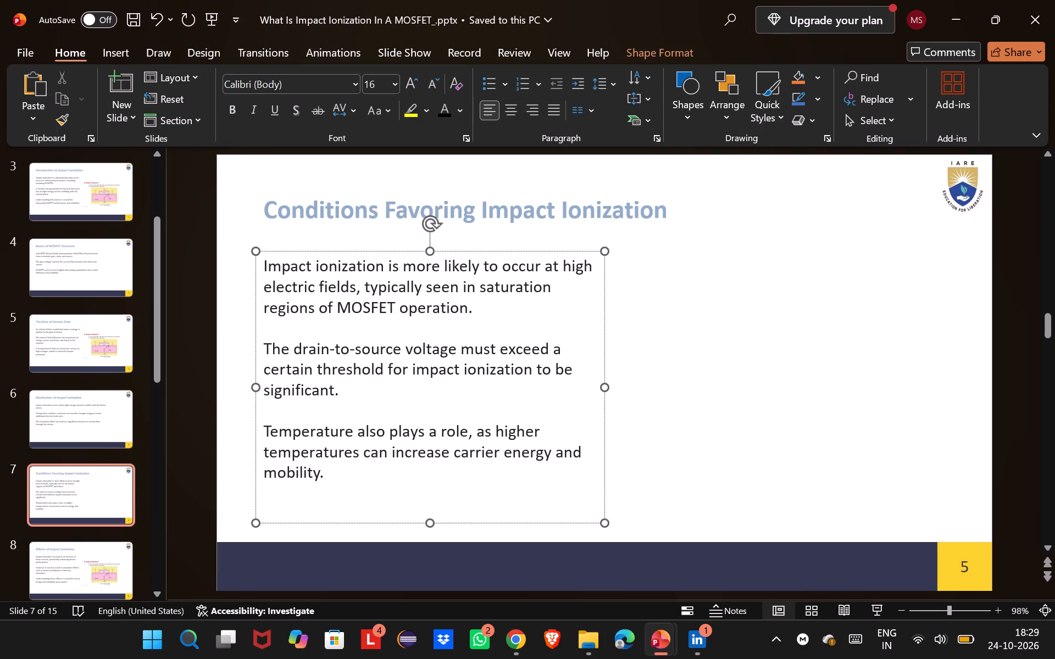
drag(599, 385, 807, 355)
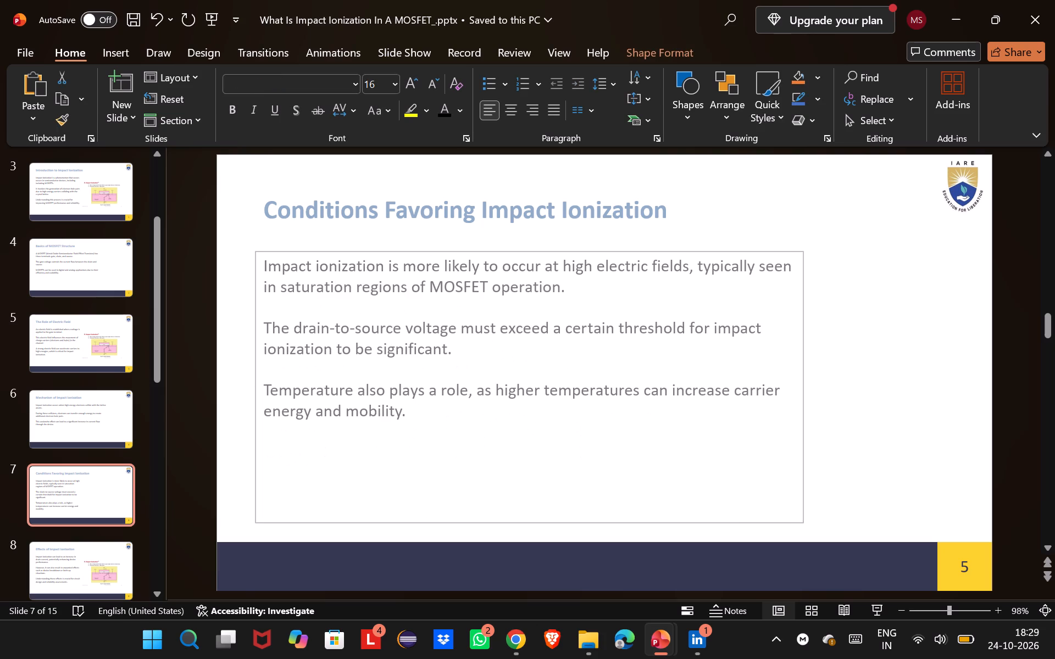
drag(807, 355, 830, 348)
click(860, 341)
Delete the Impact Ionisation figure from slide 9, Impact Ionization and Device Reliability, and widen its body text box.
scroll(860, 341, down, 1)
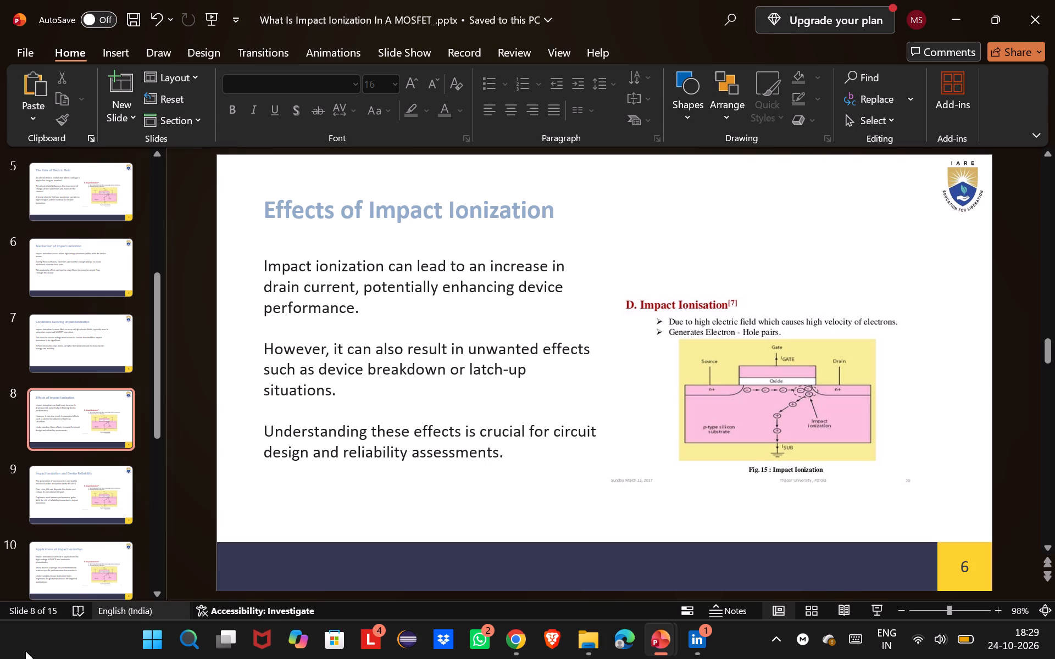
scroll(85, 565, down, 2)
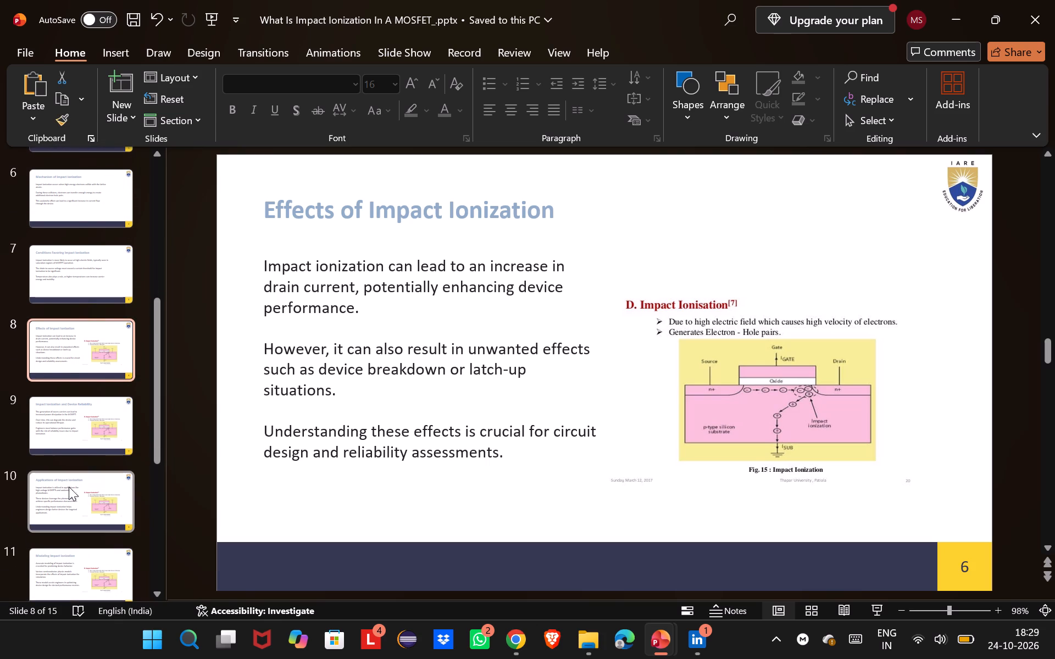
scroll(88, 445, up, 1)
scroll(88, 445, down, 1)
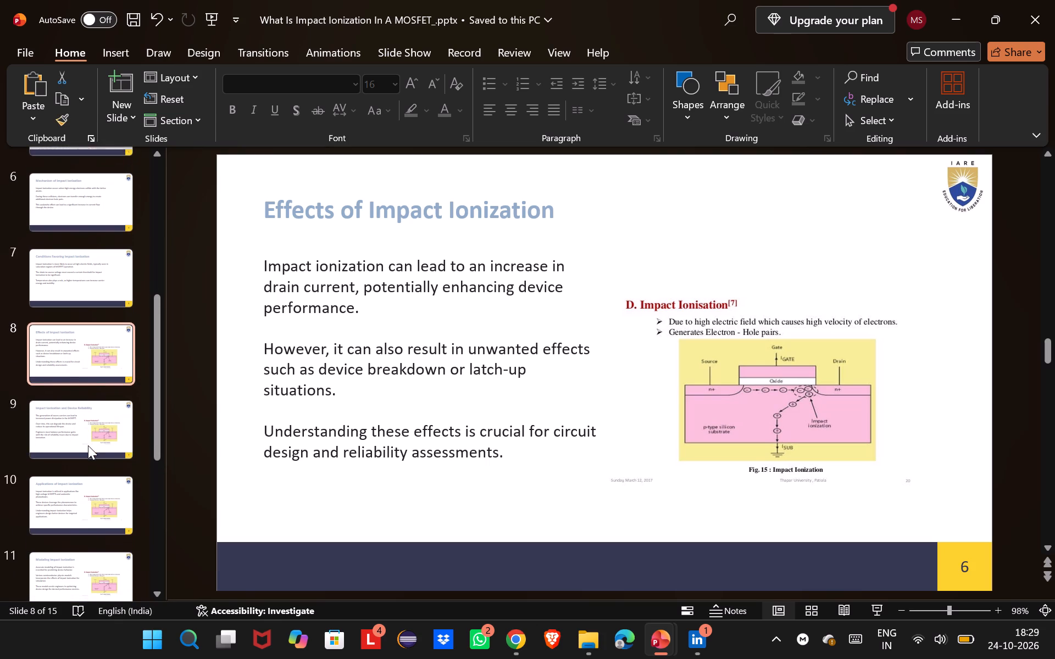
click(88, 445)
click(697, 298)
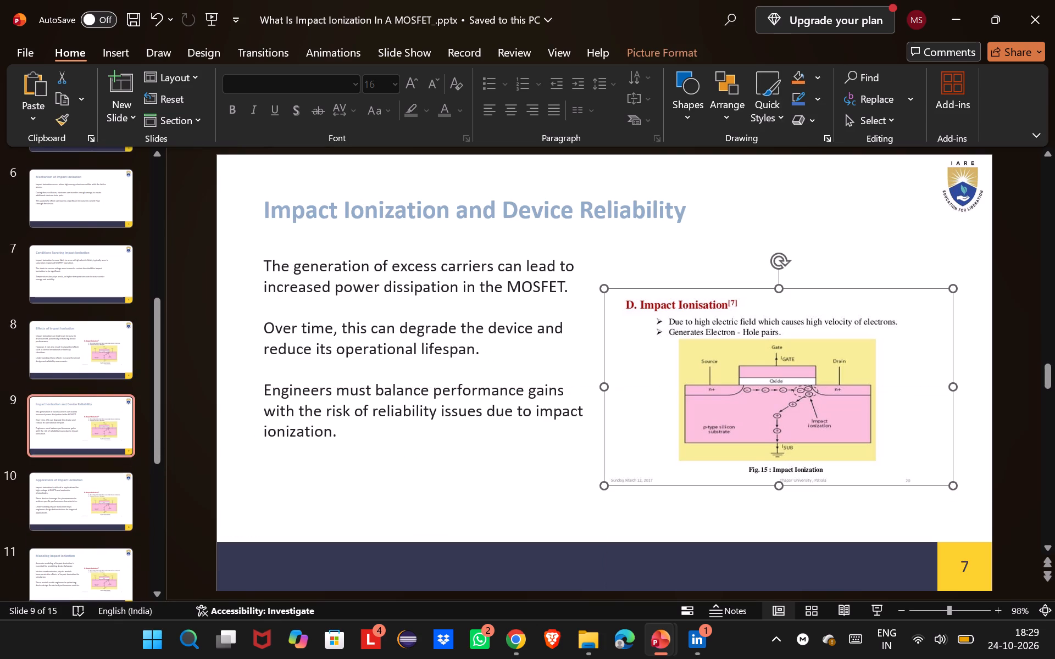
key(Delete)
click(362, 347)
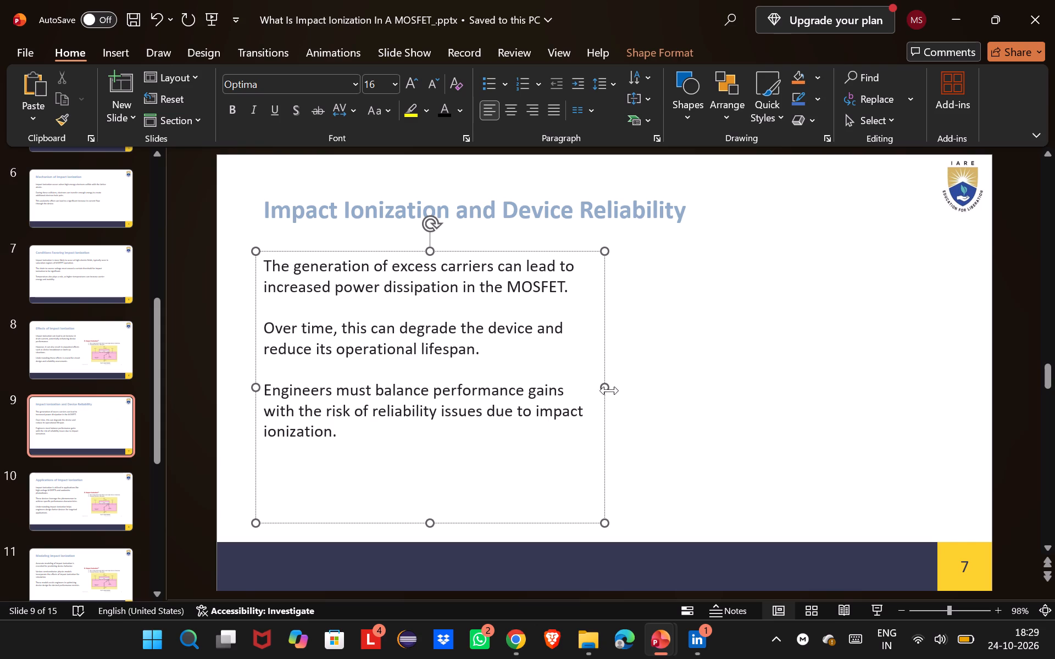
drag(603, 392, 862, 414)
click(906, 410)
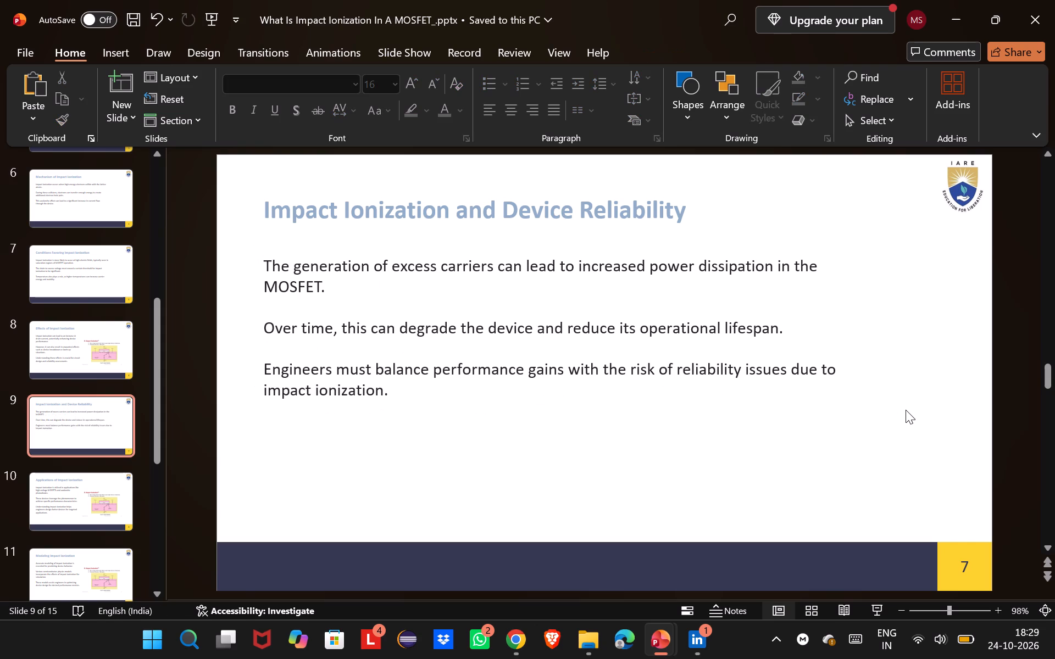
Delete the Impact Ionisation figure from slide 11, Modeling Impact Ionization, and widen its body text box.
scroll(906, 410, down, 1)
click(906, 410)
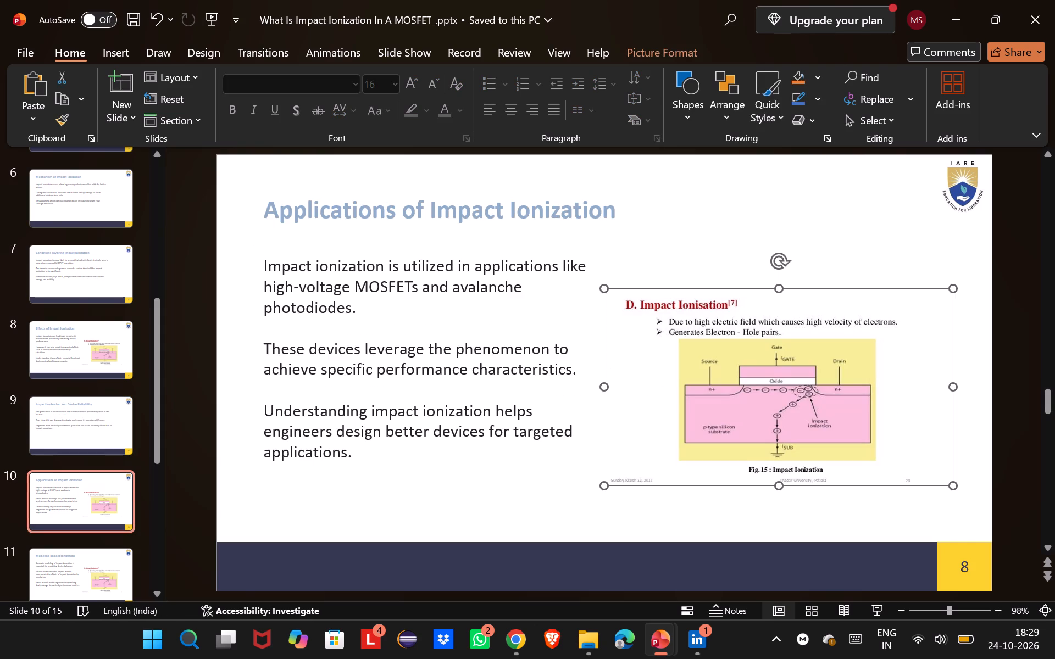
scroll(906, 410, down, 1)
click(853, 413)
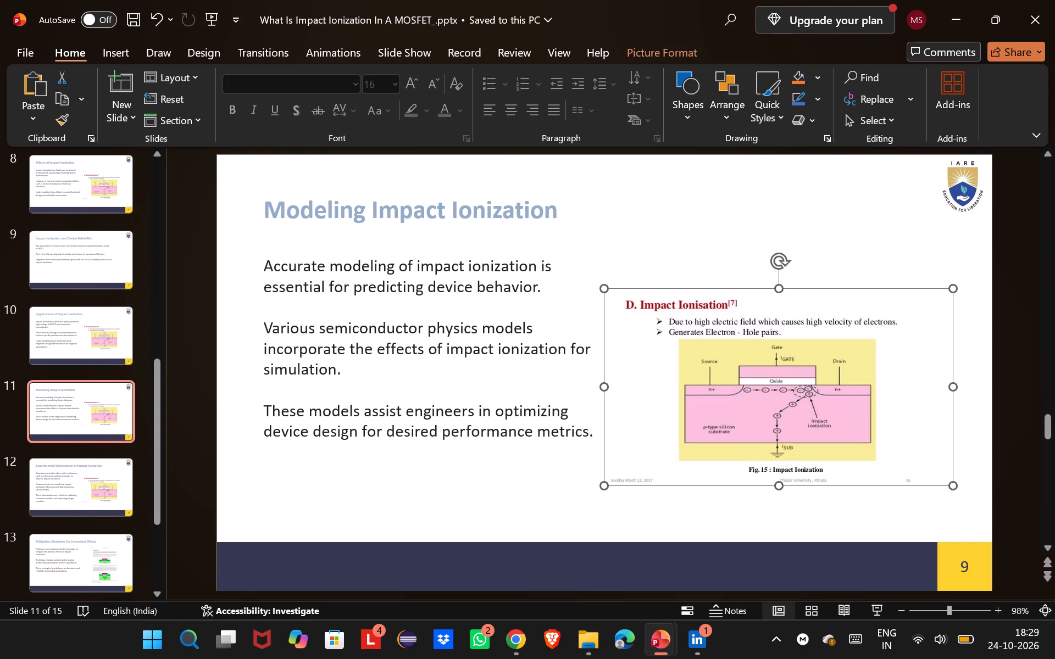
key(Delete)
click(371, 409)
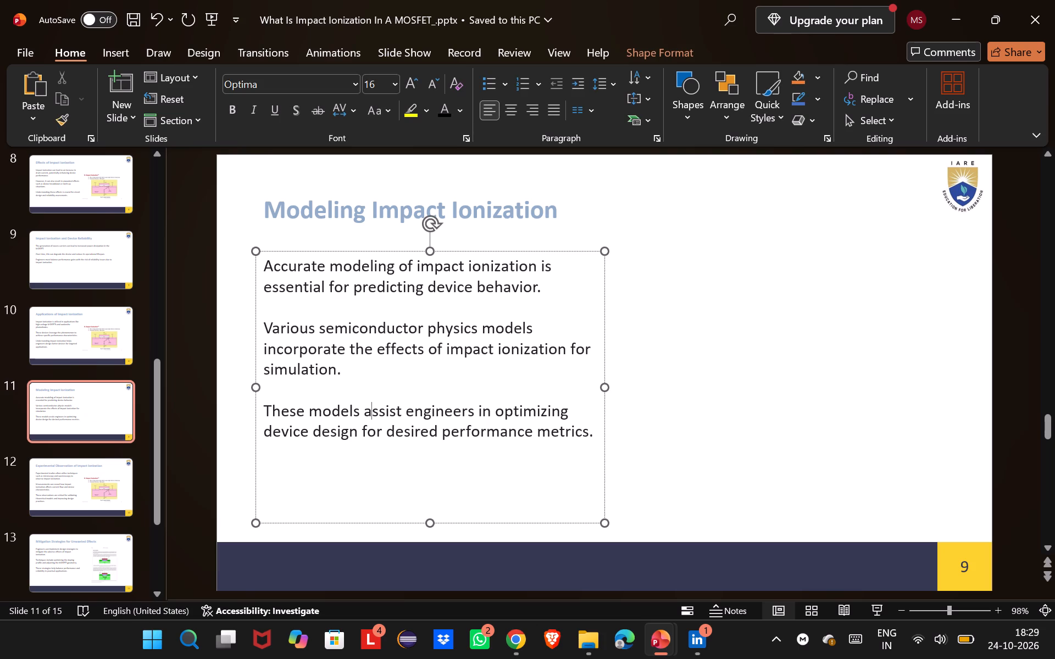
drag(608, 386, 802, 364)
click(846, 350)
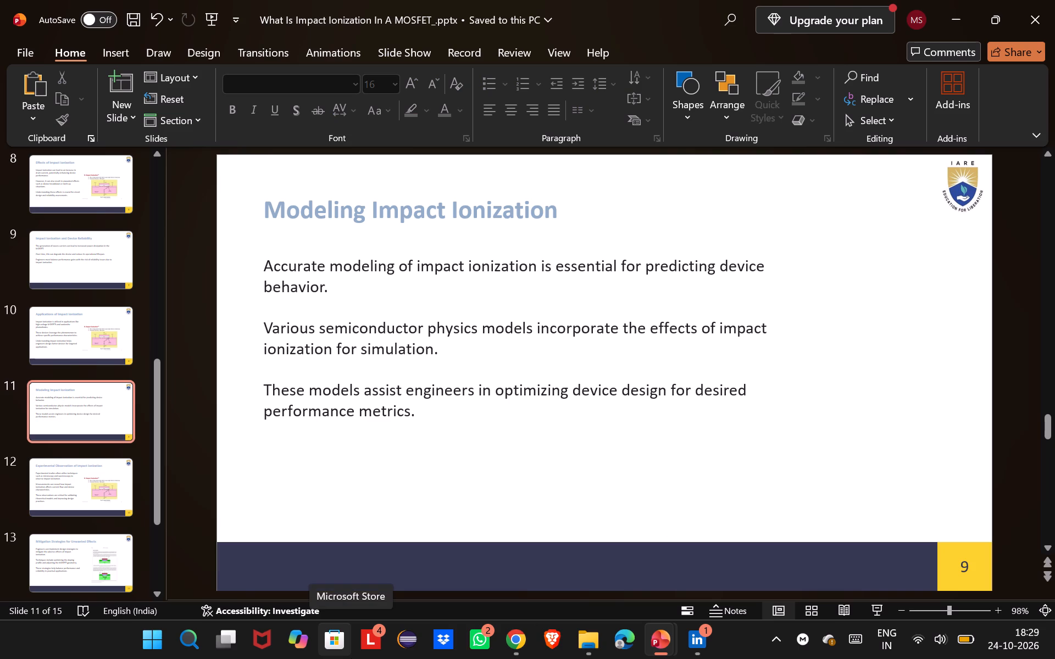
Check slides 12 and 13 for repeated figures.
click(84, 496)
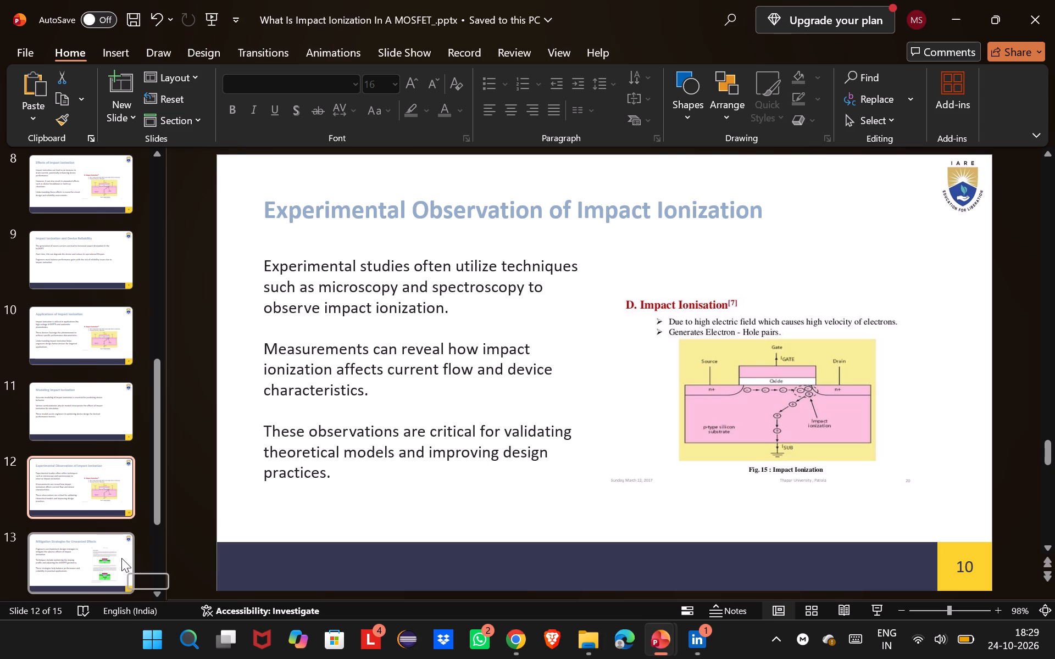
click(39, 568)
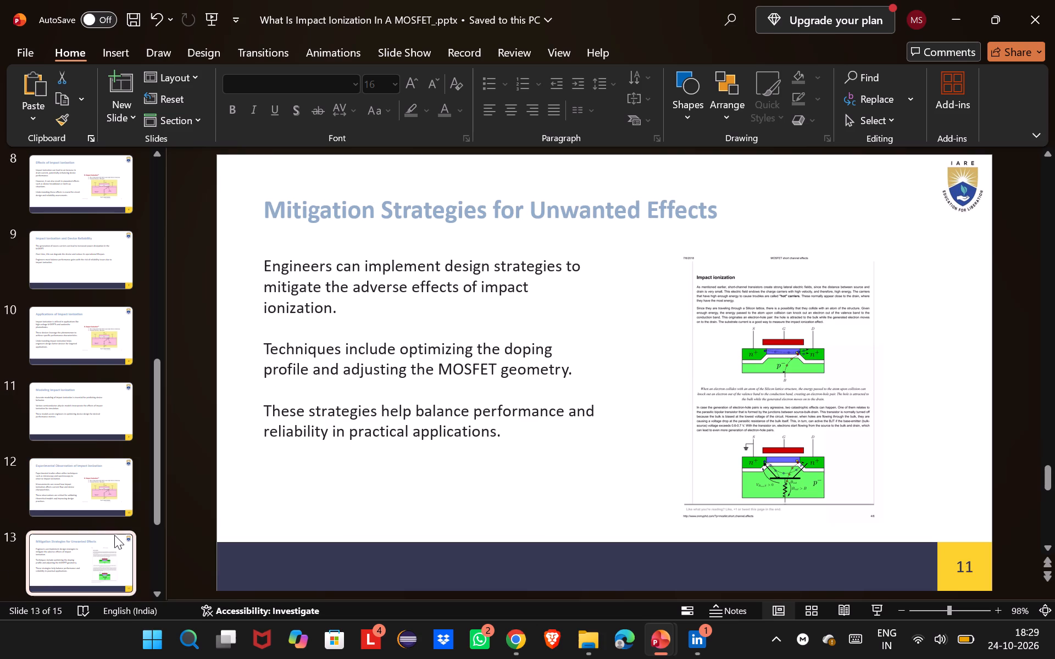
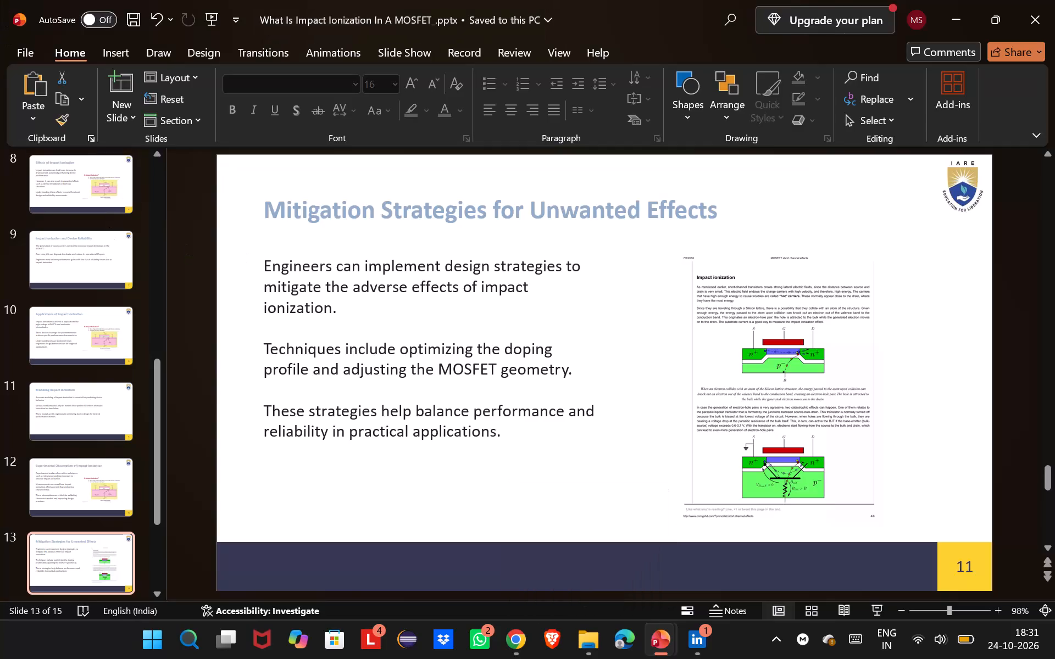
Go back to the title slide and save the What Is Impact Ionization In A MOSFET presentation.
scroll(350, 269, up, 3)
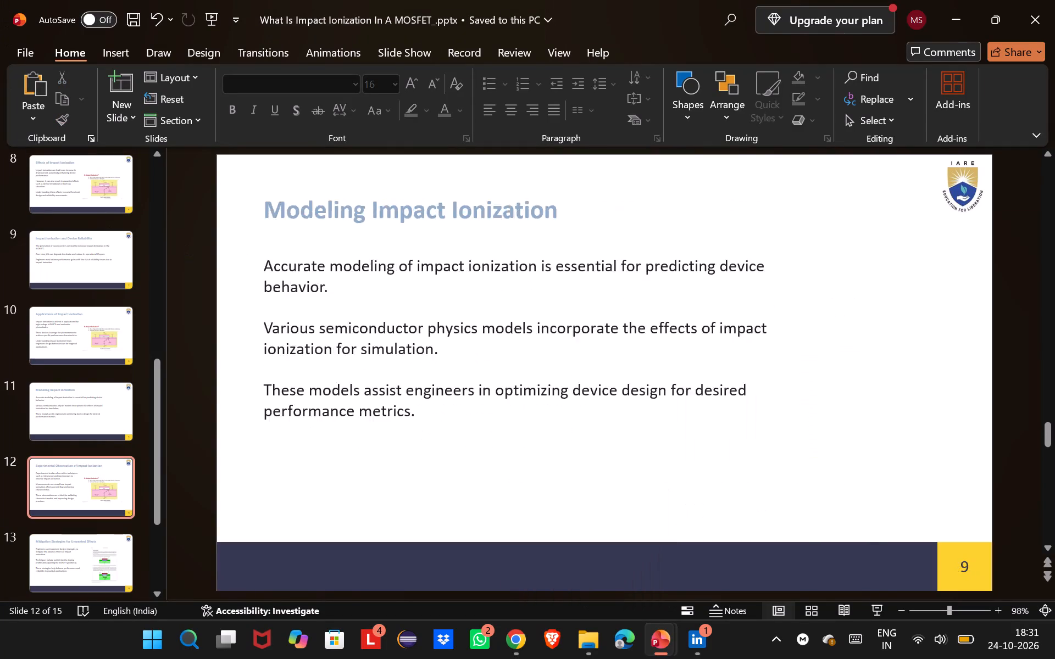
scroll(350, 269, up, 14)
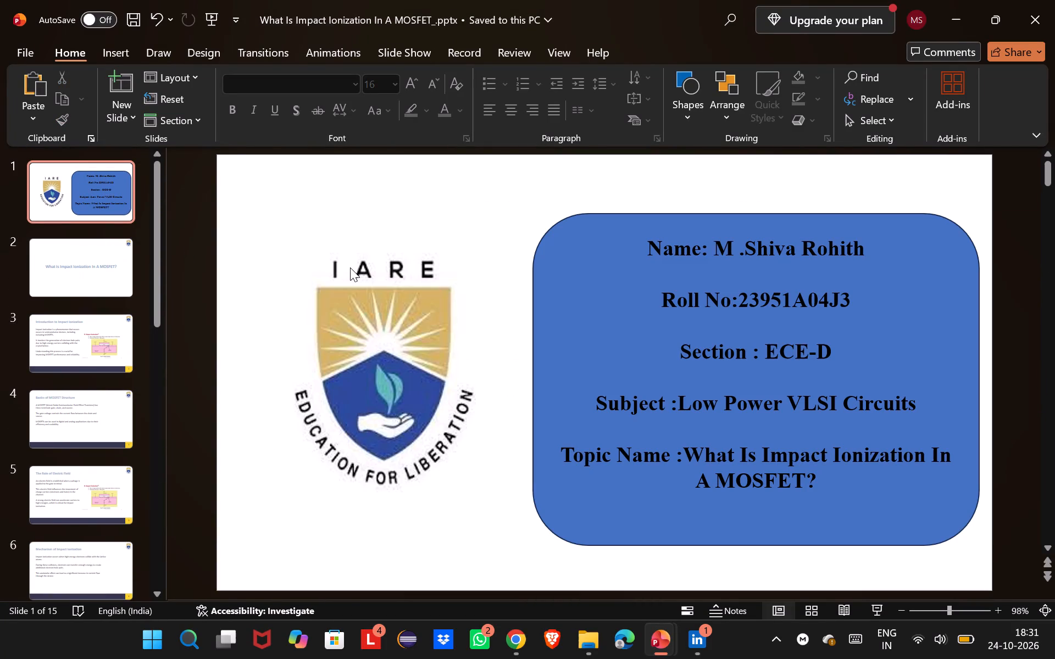
key(ctrl+s)
click(804, 25)
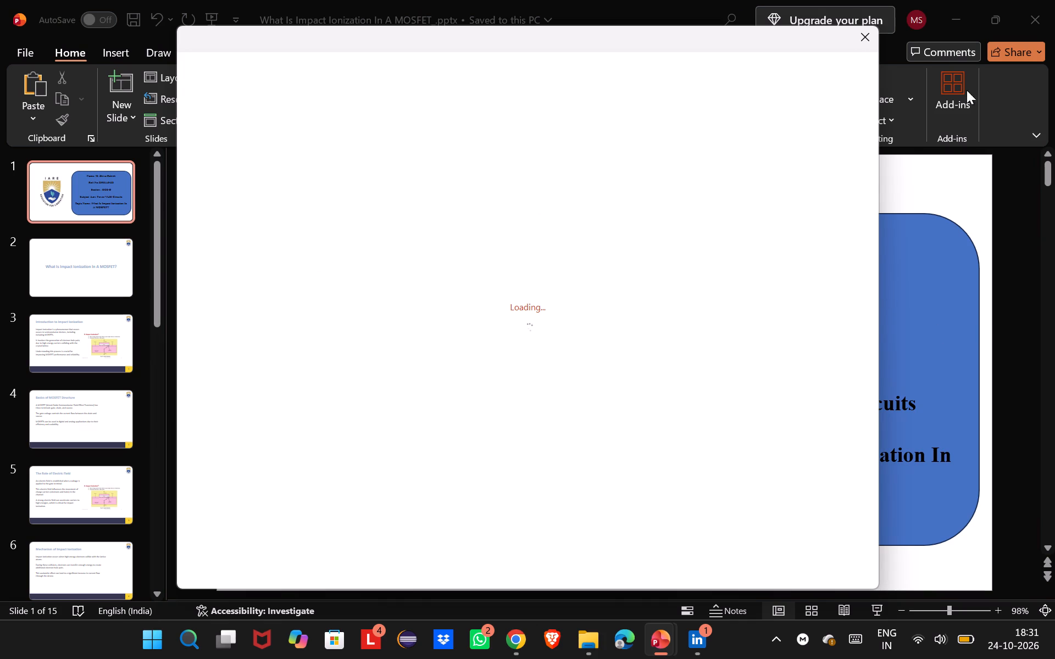
click(863, 37)
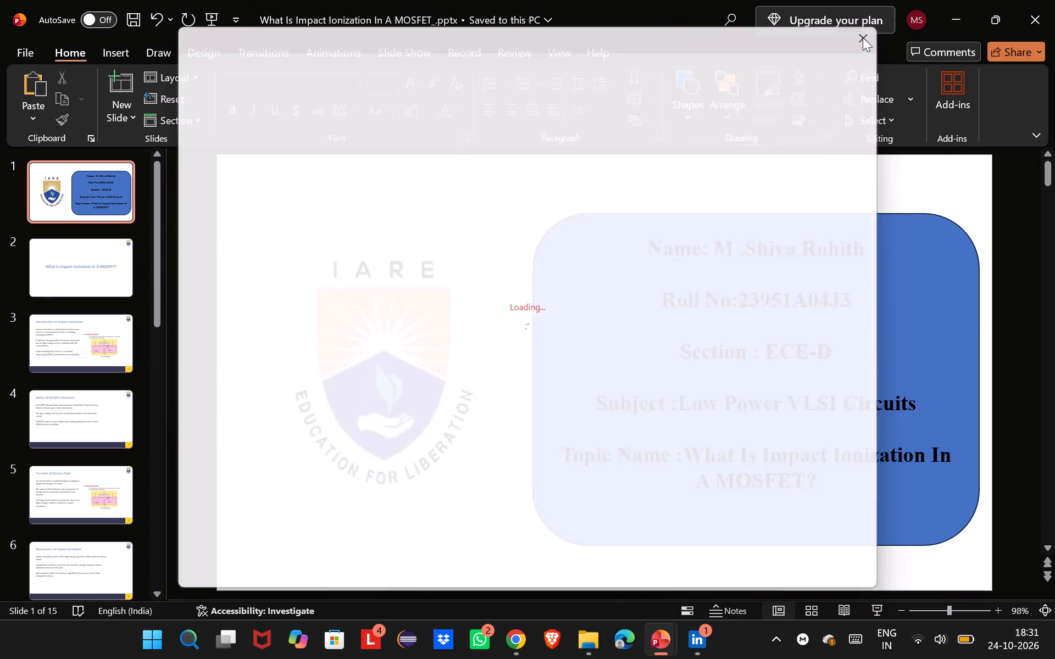
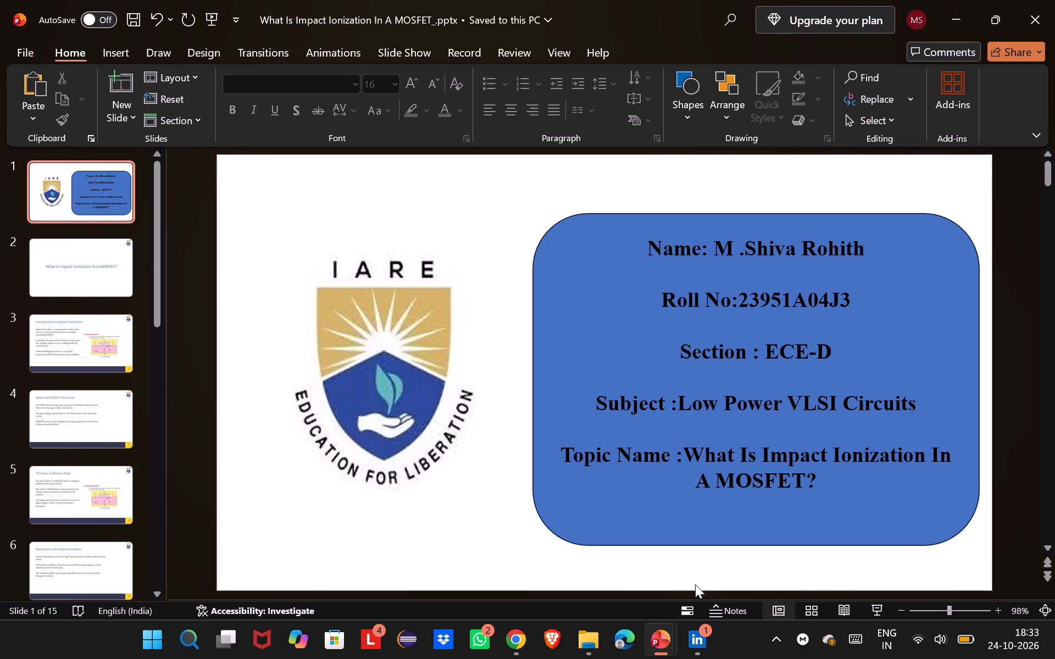
Switch to the LinkedIn app and close its window.
click(702, 632)
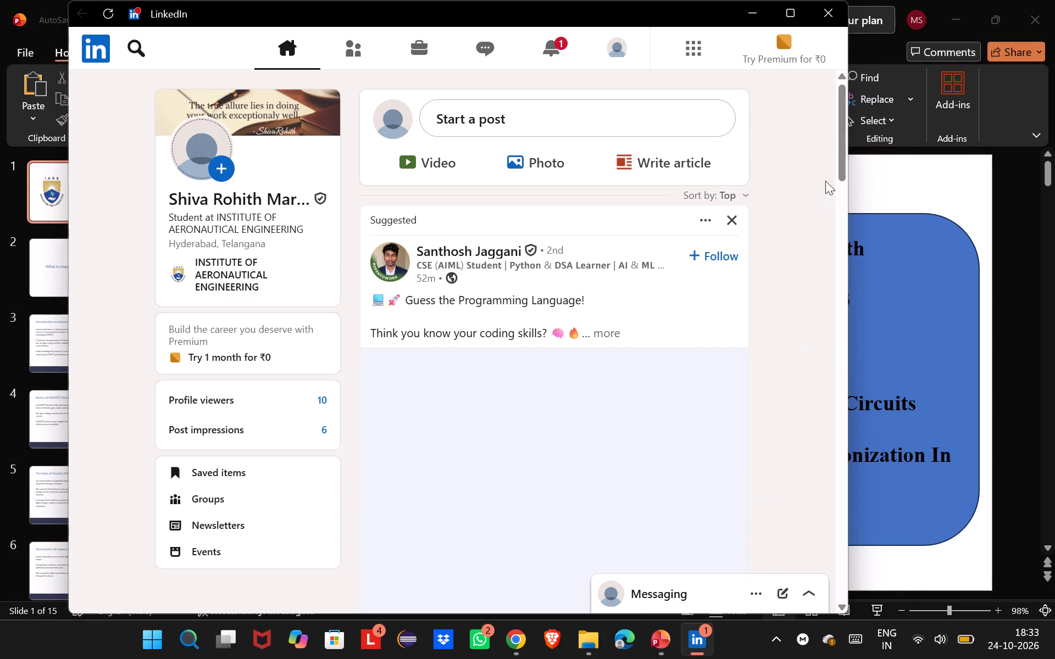
click(821, 10)
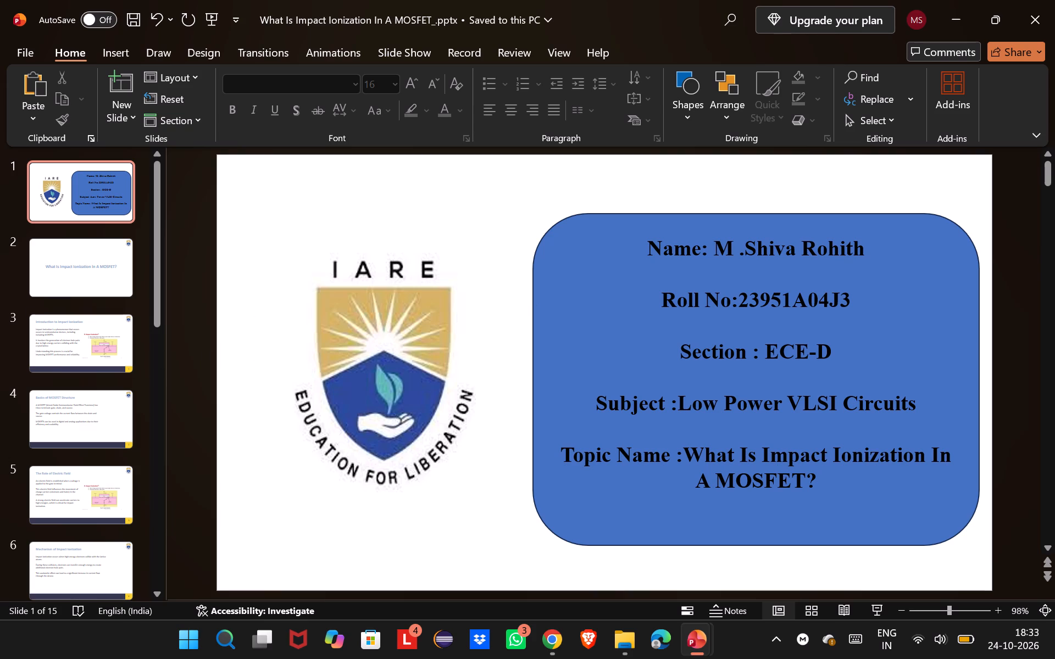
Review the impact ionization slides from the title slide through the Conclusion, checking their text, figures and logos.
scroll(511, 292, down, 1)
scroll(511, 292, up, 1)
scroll(511, 292, down, 2)
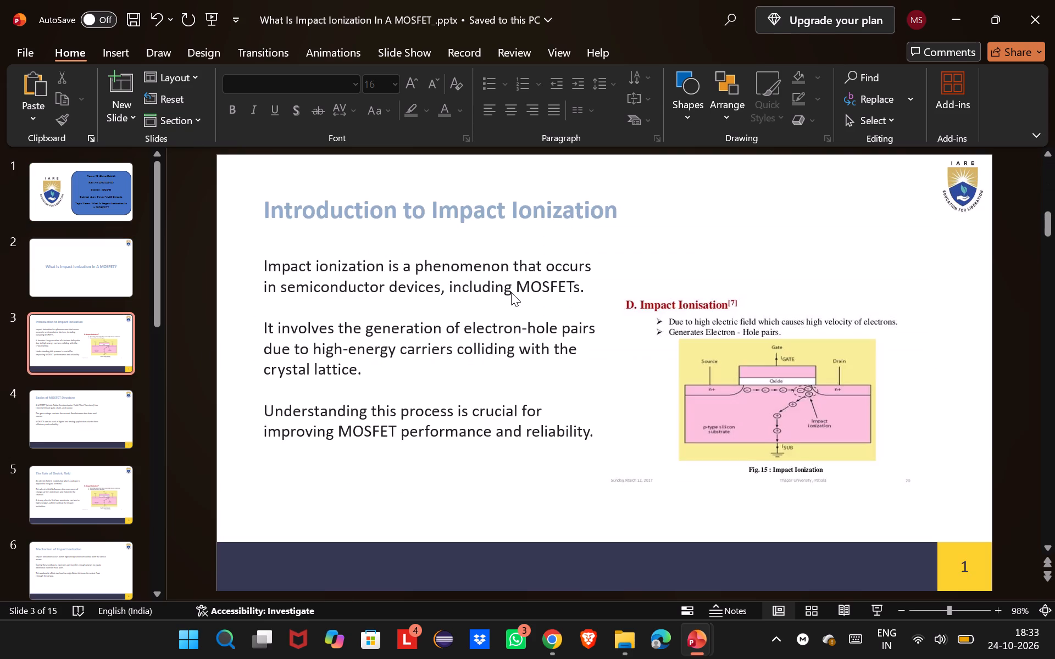
scroll(511, 292, down, 1)
scroll(511, 292, up, 4)
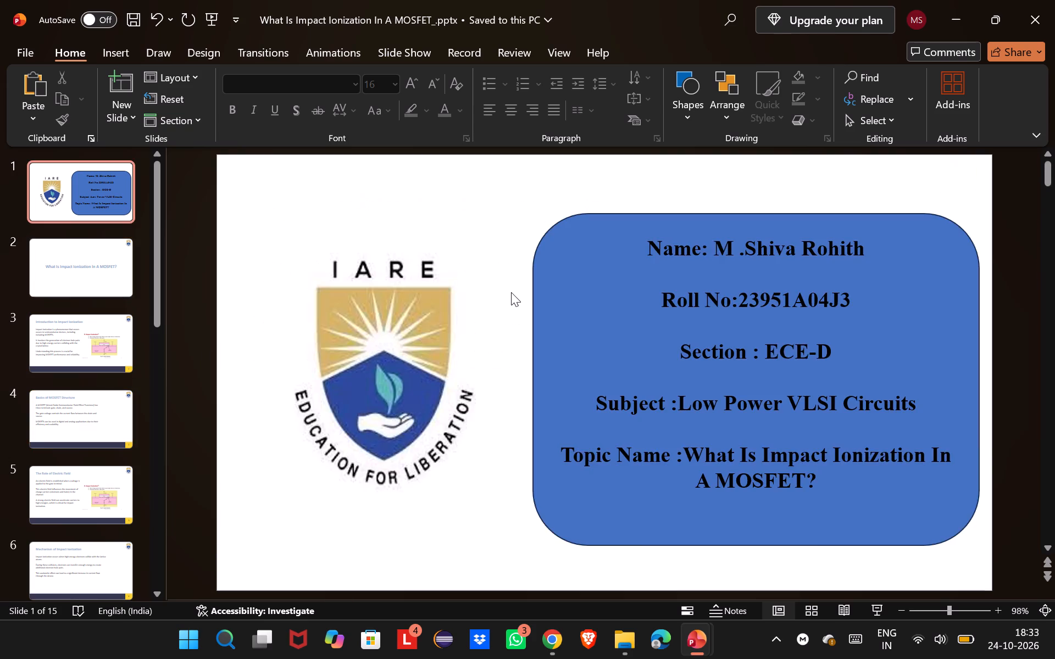
scroll(511, 292, down, 5)
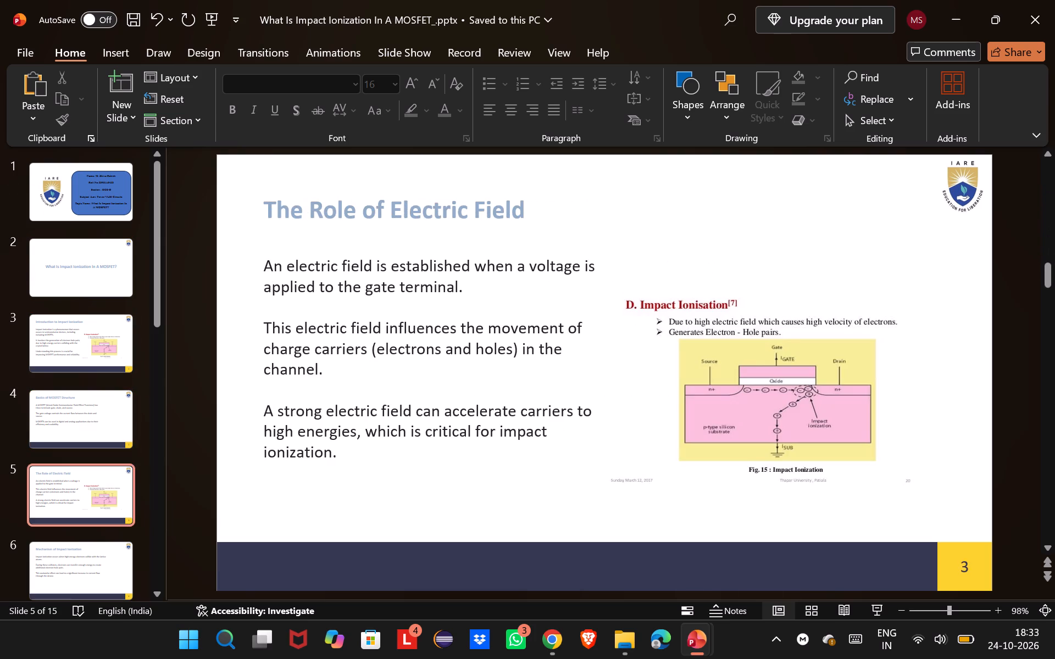
scroll(511, 292, down, 14)
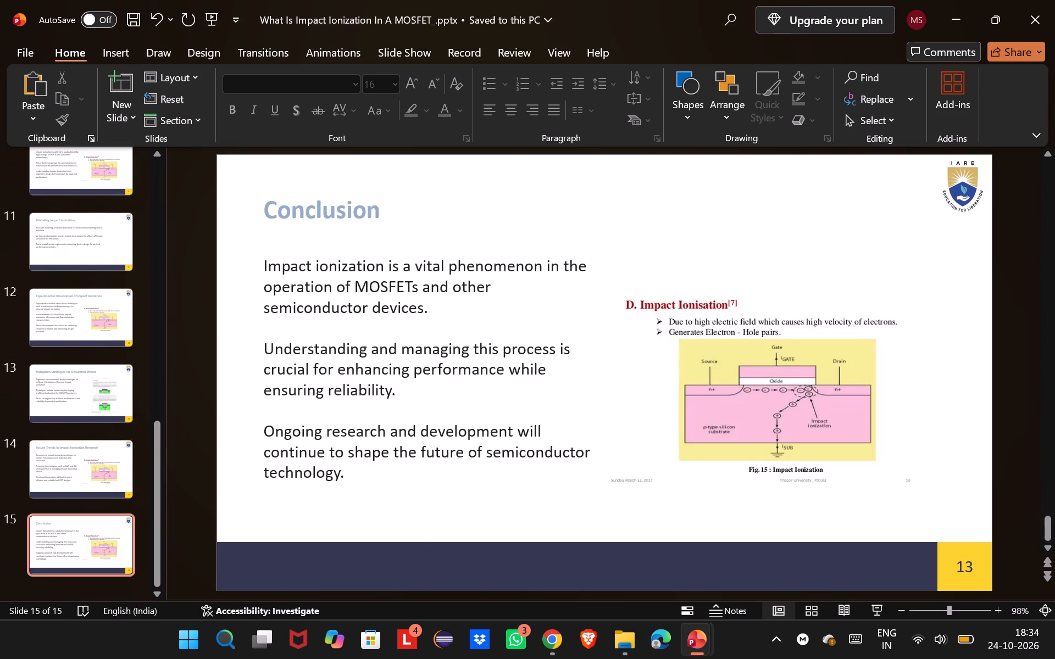
scroll(511, 292, up, 19)
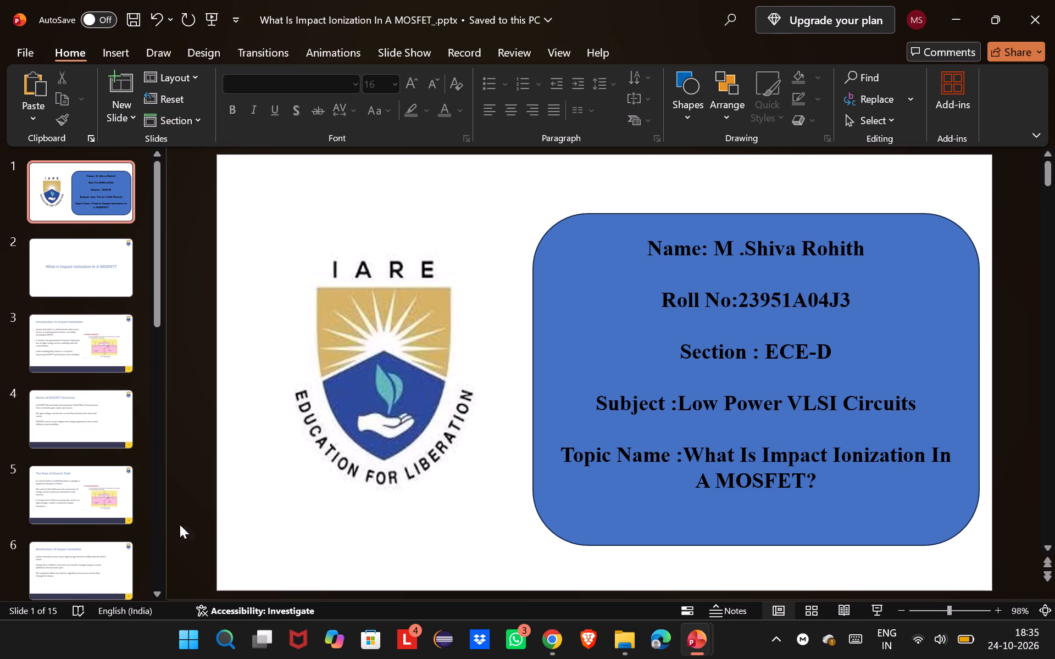
Re-examine the Conclusion, Applications of Impact Ionization and Introduction to Impact Ionization slides, and look over the rest of the deck.
scroll(55, 414, down, 20)
scroll(55, 414, down, 10)
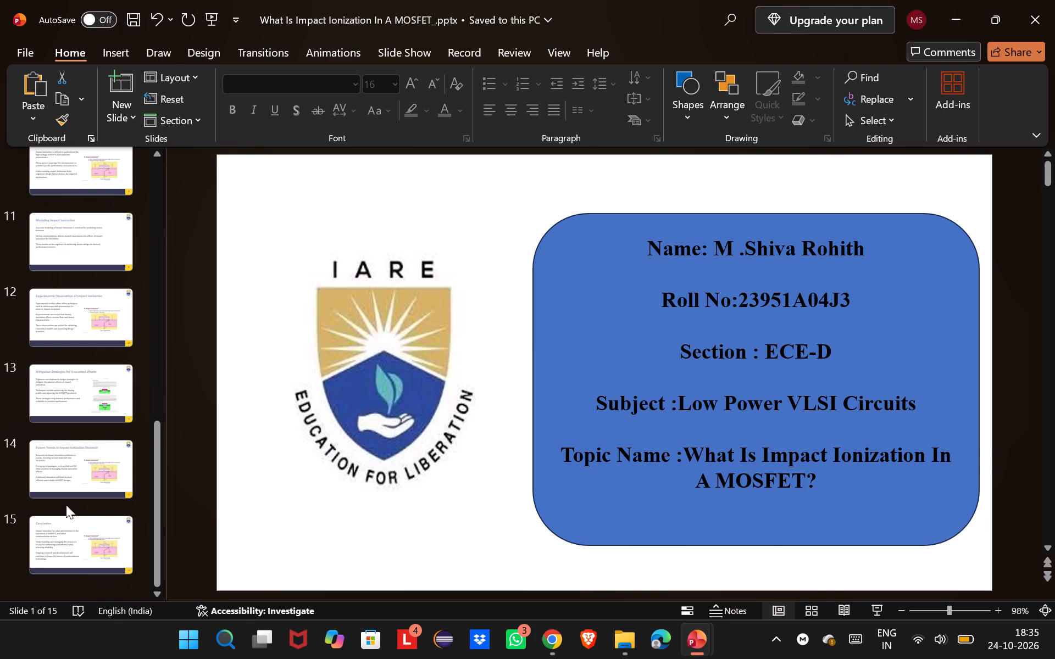
click(66, 505)
click(84, 541)
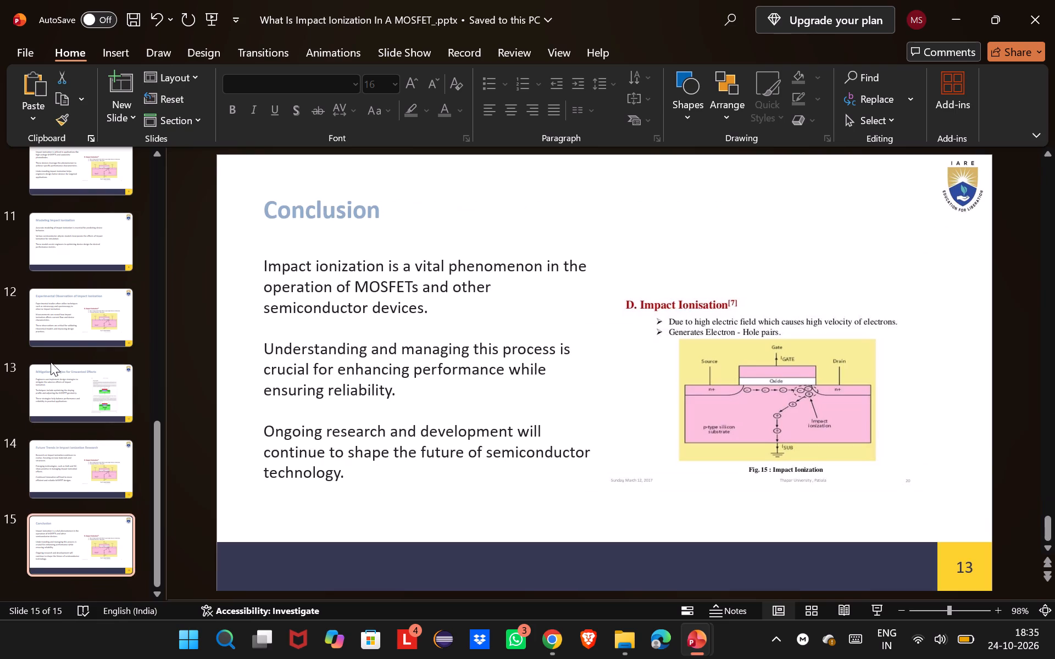
click(51, 362)
click(63, 287)
click(61, 209)
scroll(59, 194, up, 6)
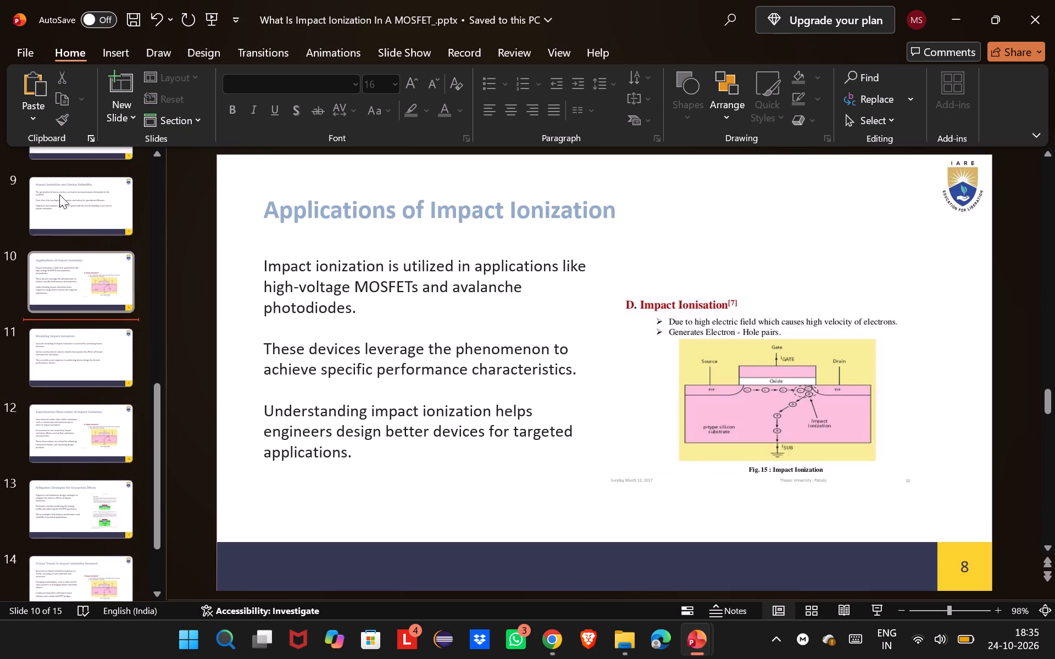
scroll(59, 194, up, 18)
click(59, 194)
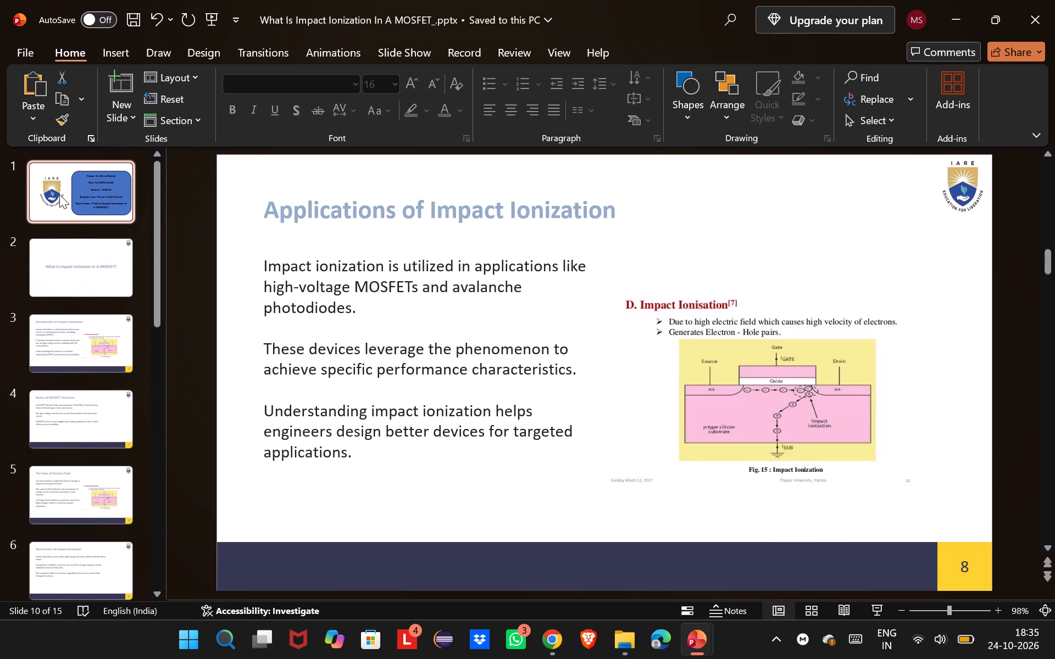
click(43, 255)
click(60, 322)
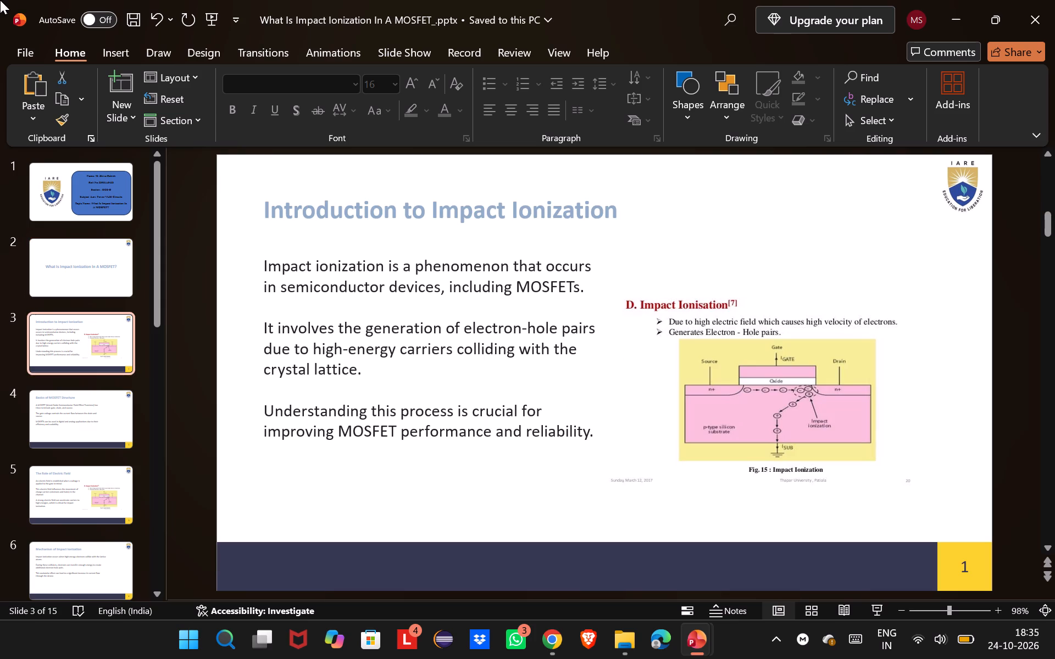
scroll(107, 472, down, 4)
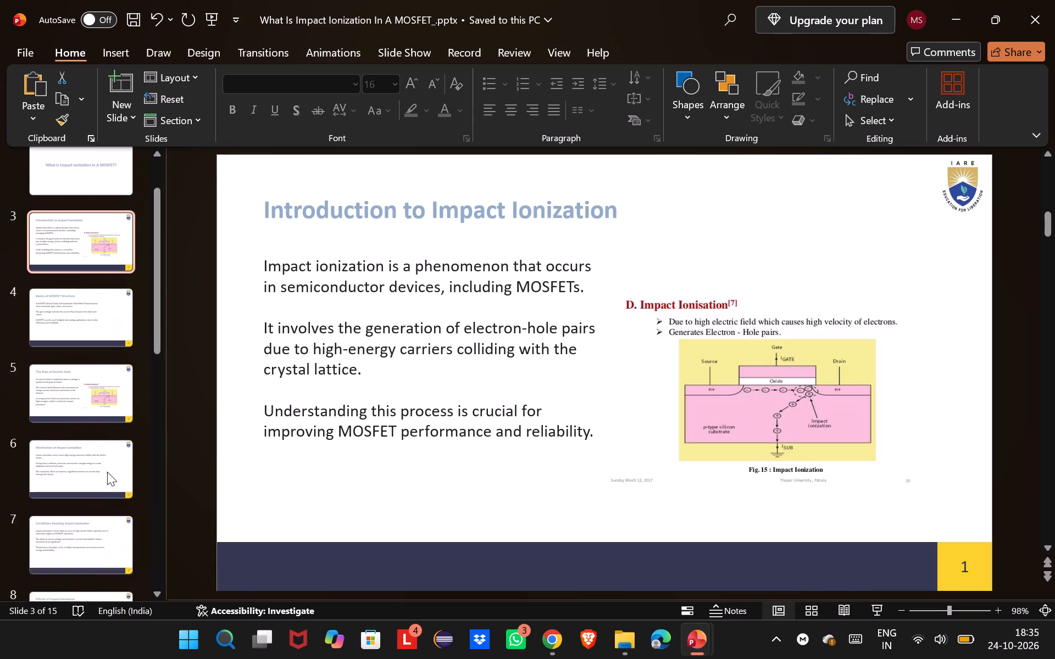